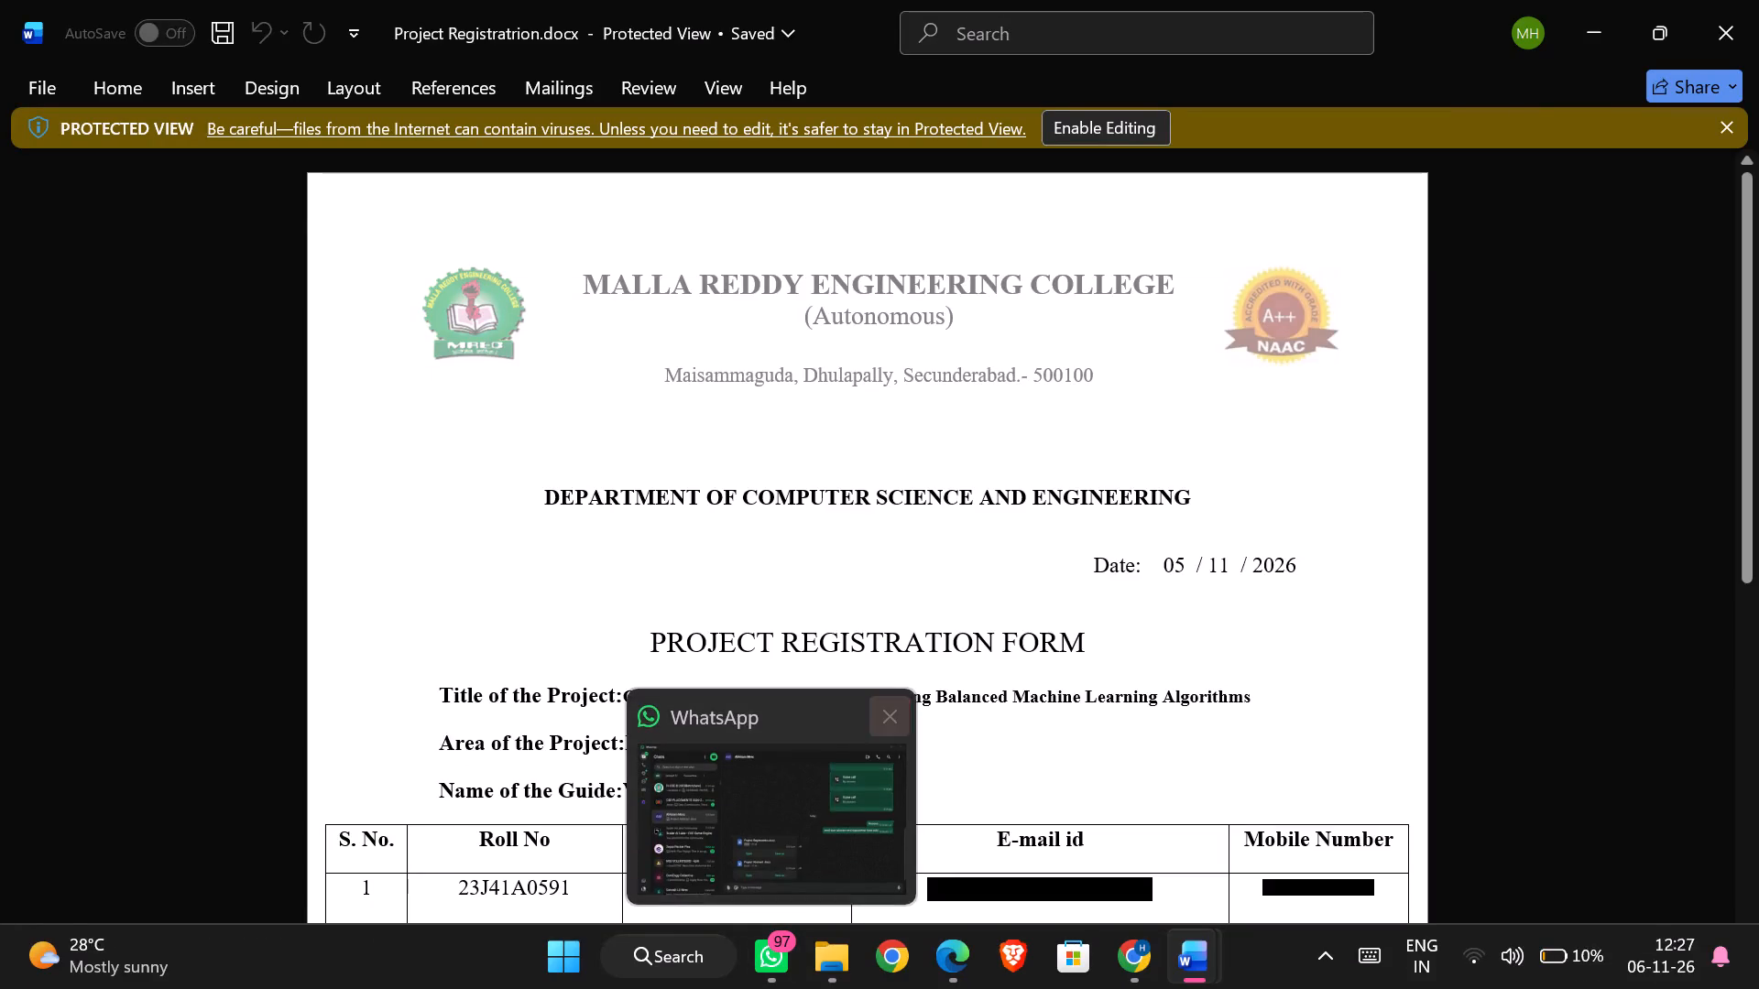
Review the project registration form down to the signature line and vision statement at the bottom of the page.
ctrl+scroll(941, 349, down, 3)
scroll(864, 495, down, 1)
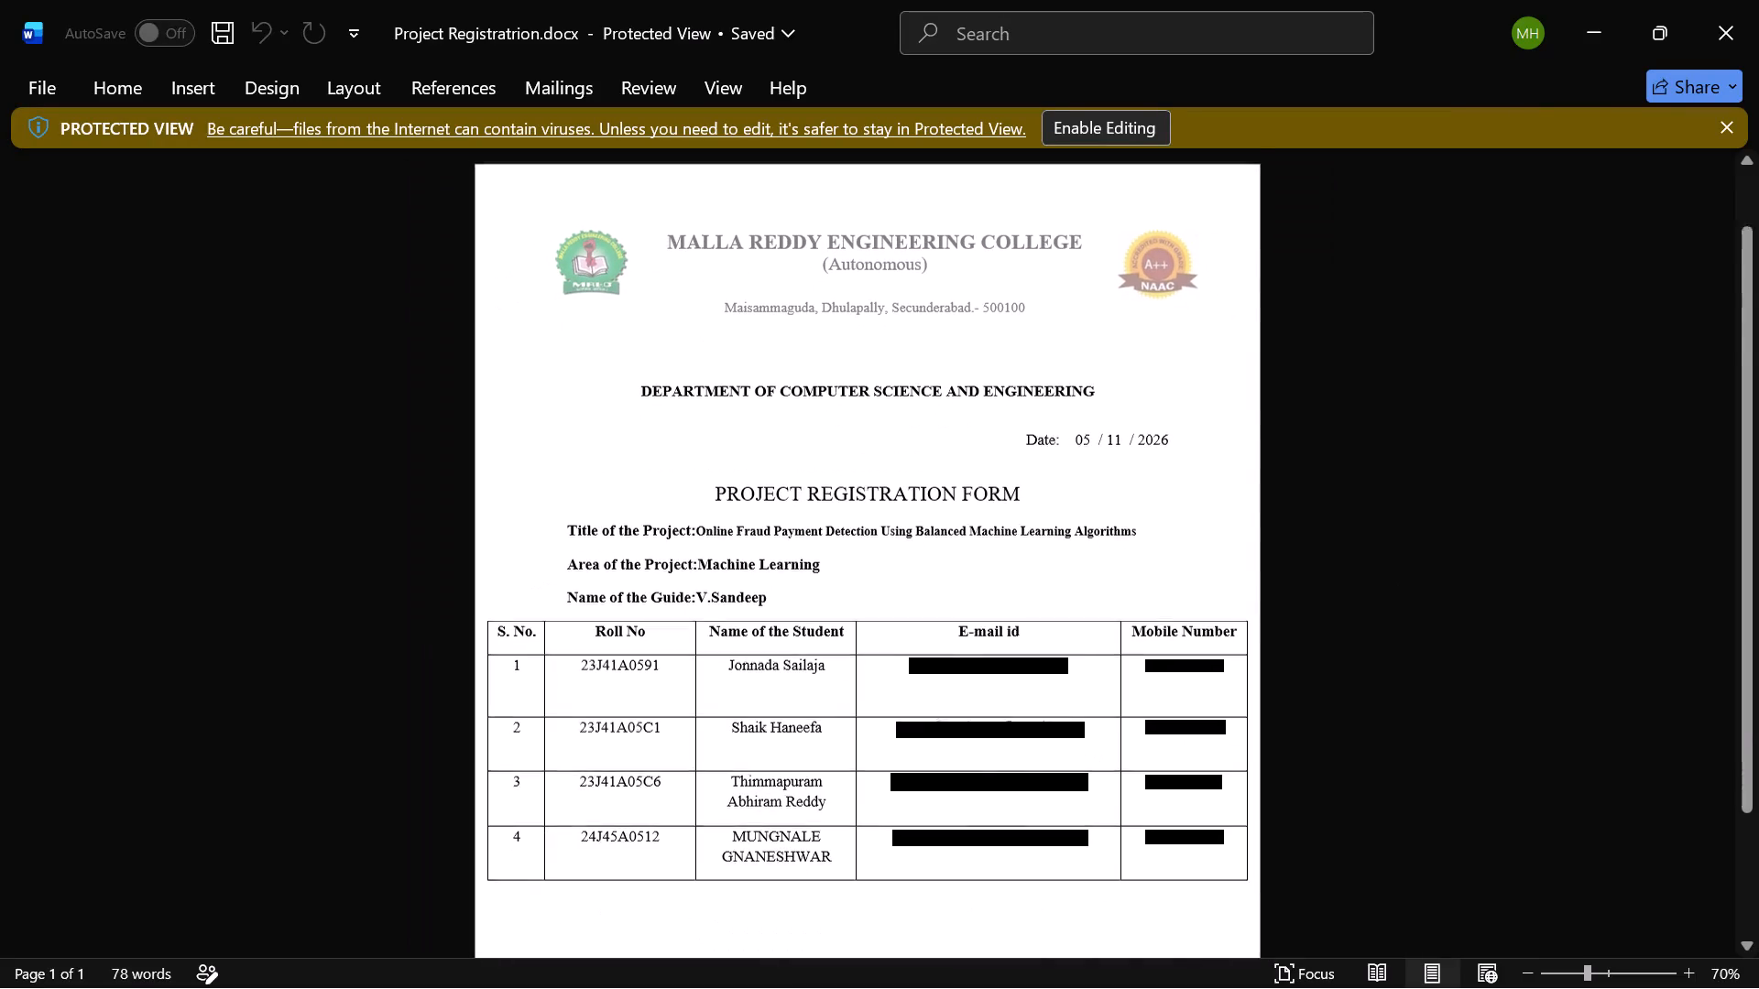
scroll(864, 495, down, 2)
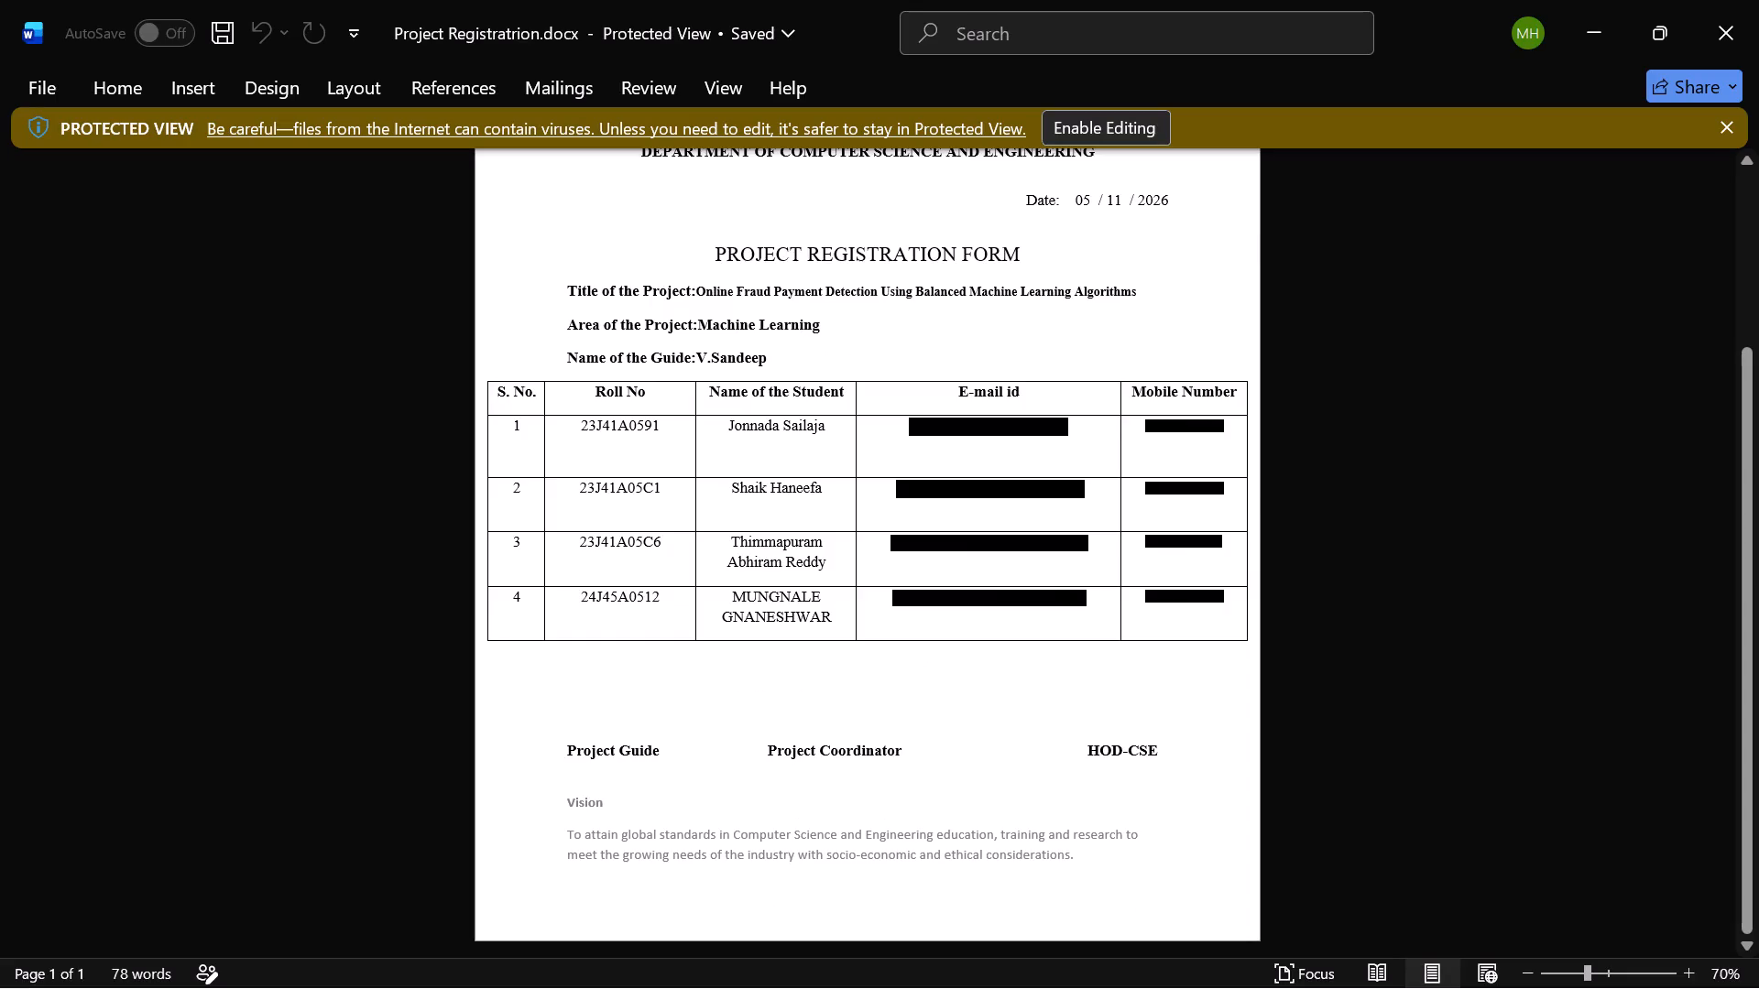
Switch to File Explorer, search Home for "project" and select the Project Registratrion.docx file.
key(alt+Tab)
key(alt+Tab)
key(alt+Tab)
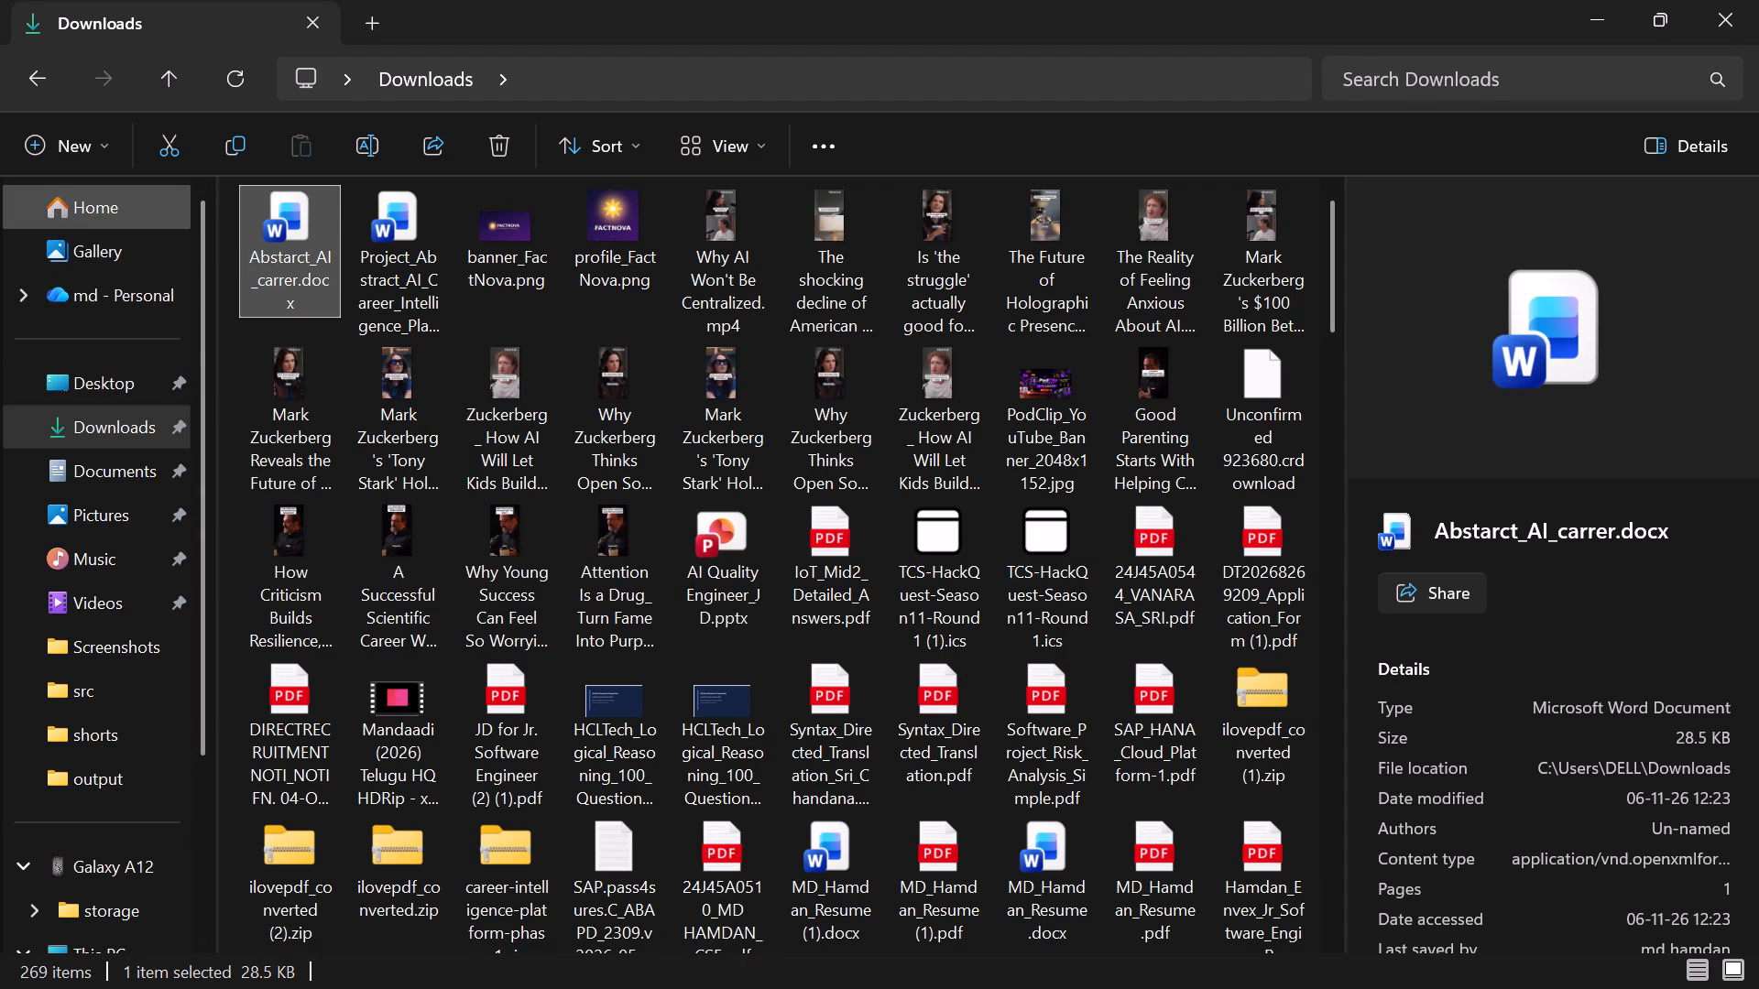
click(150, 214)
click(150, 214)
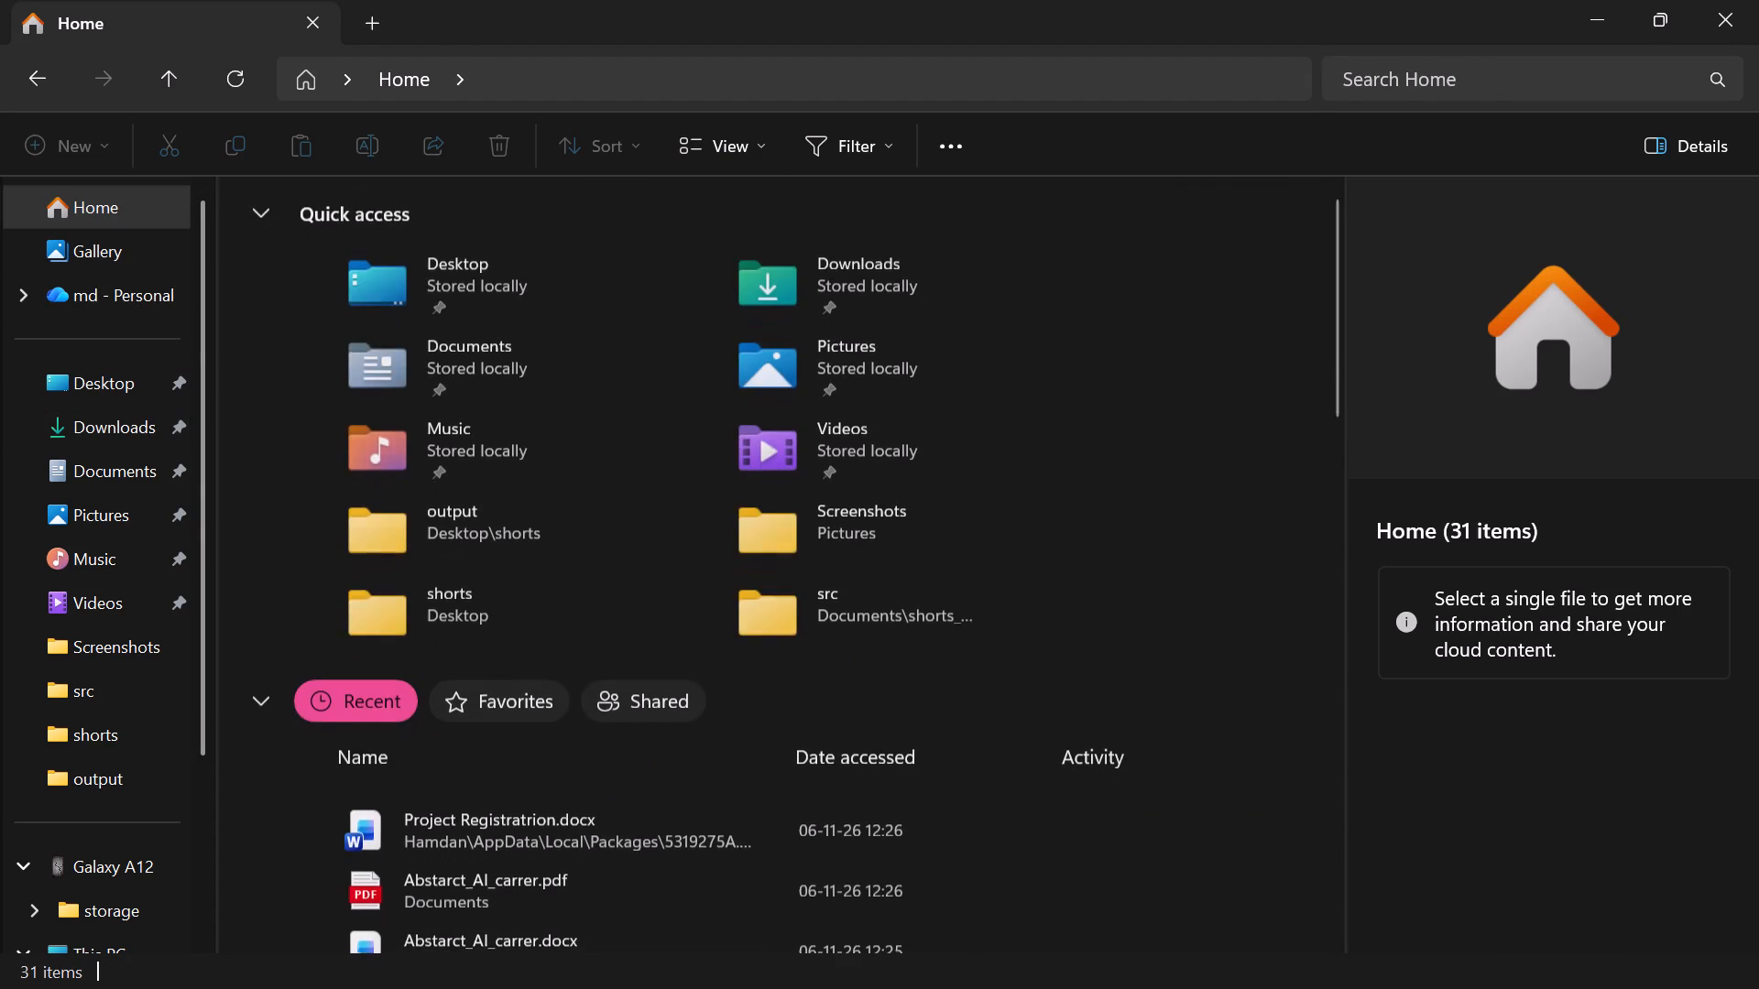
click(1373, 78)
text(project)
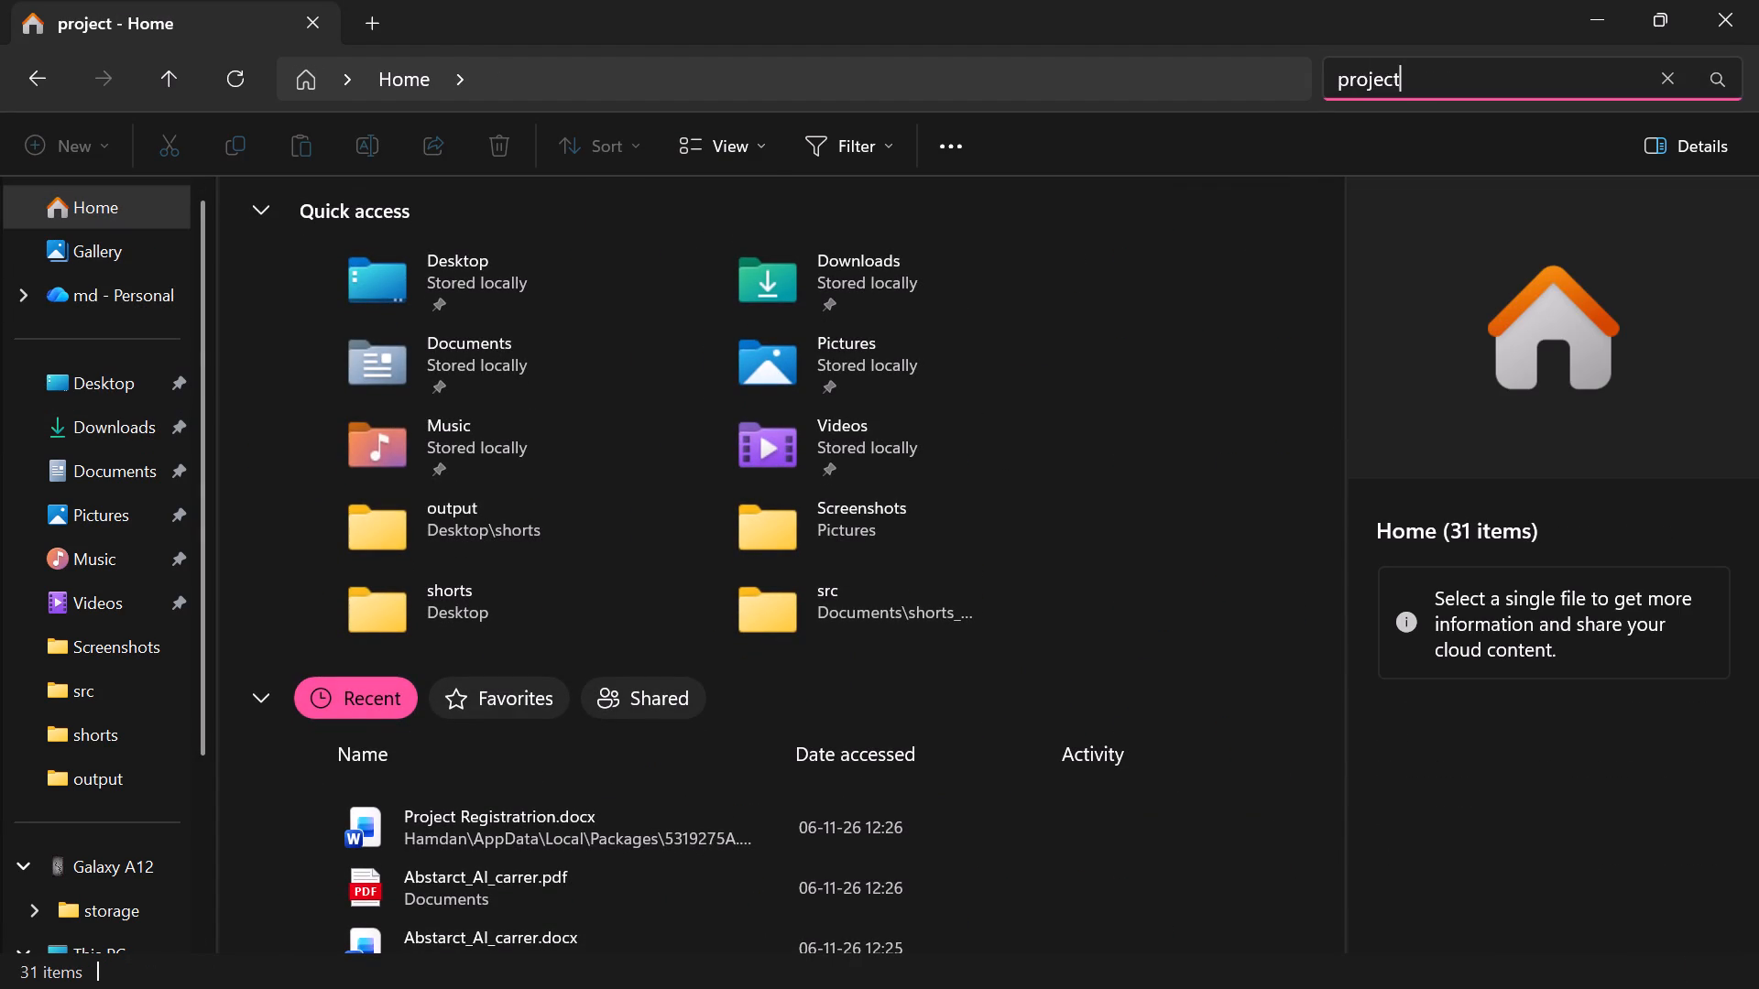
key(Return)
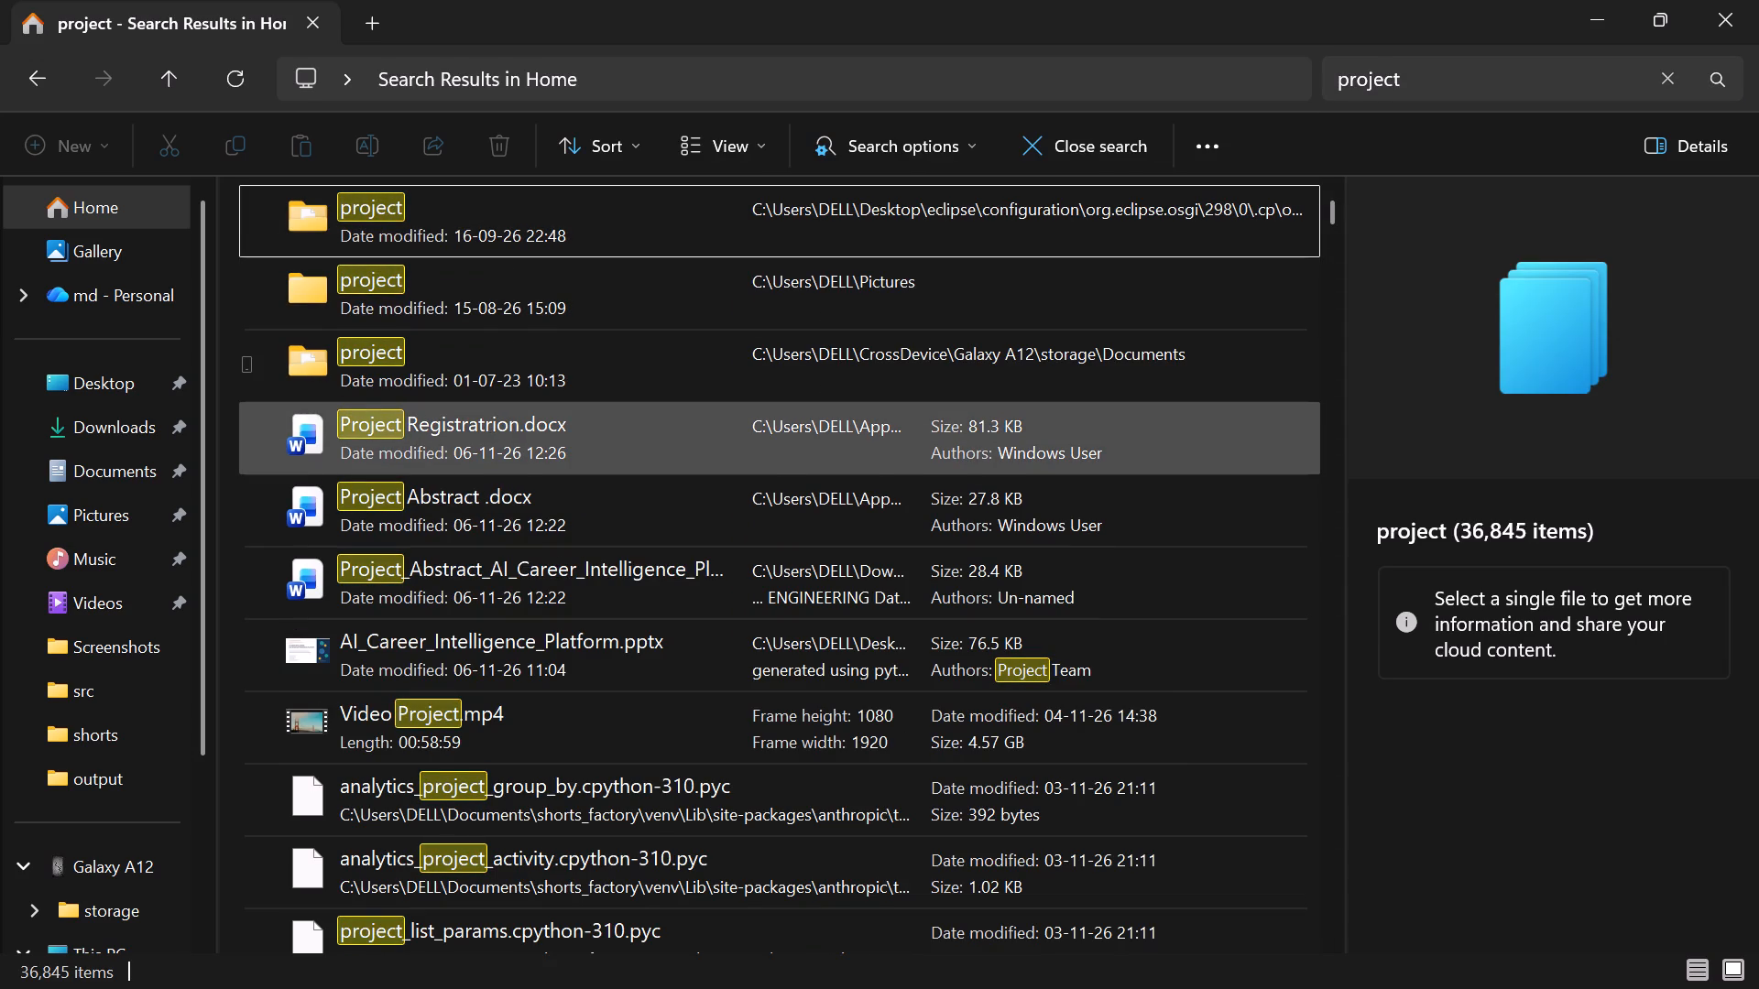
click(648, 447)
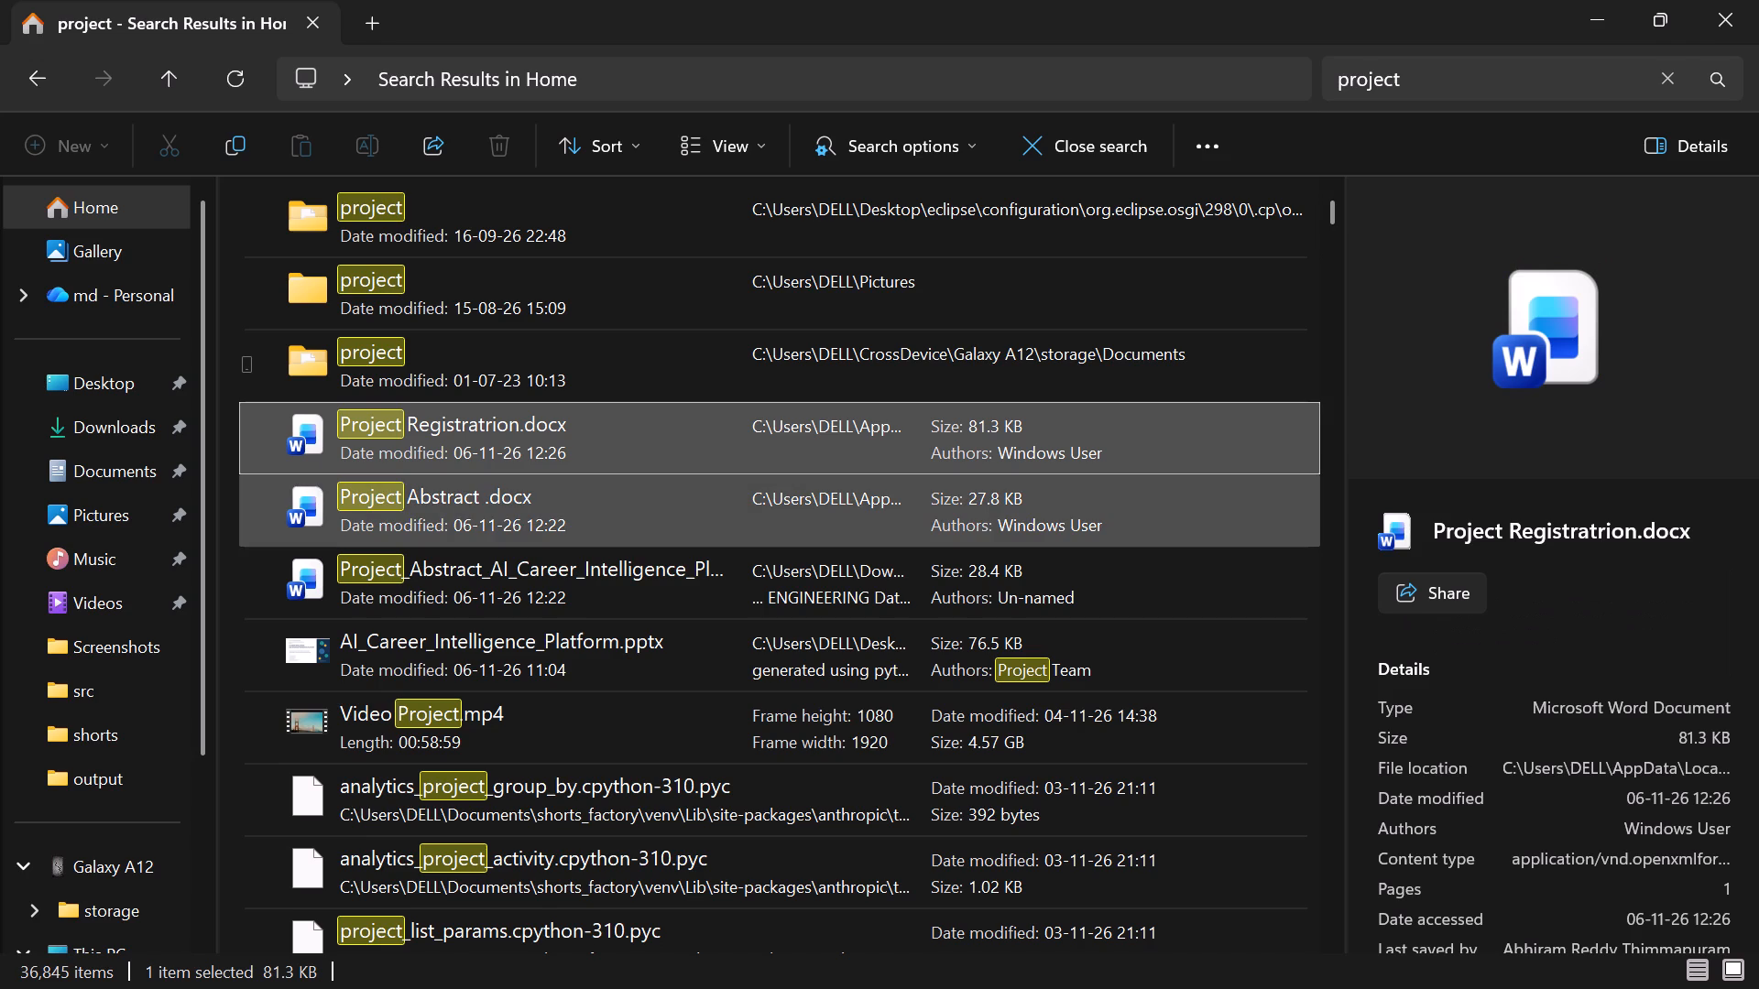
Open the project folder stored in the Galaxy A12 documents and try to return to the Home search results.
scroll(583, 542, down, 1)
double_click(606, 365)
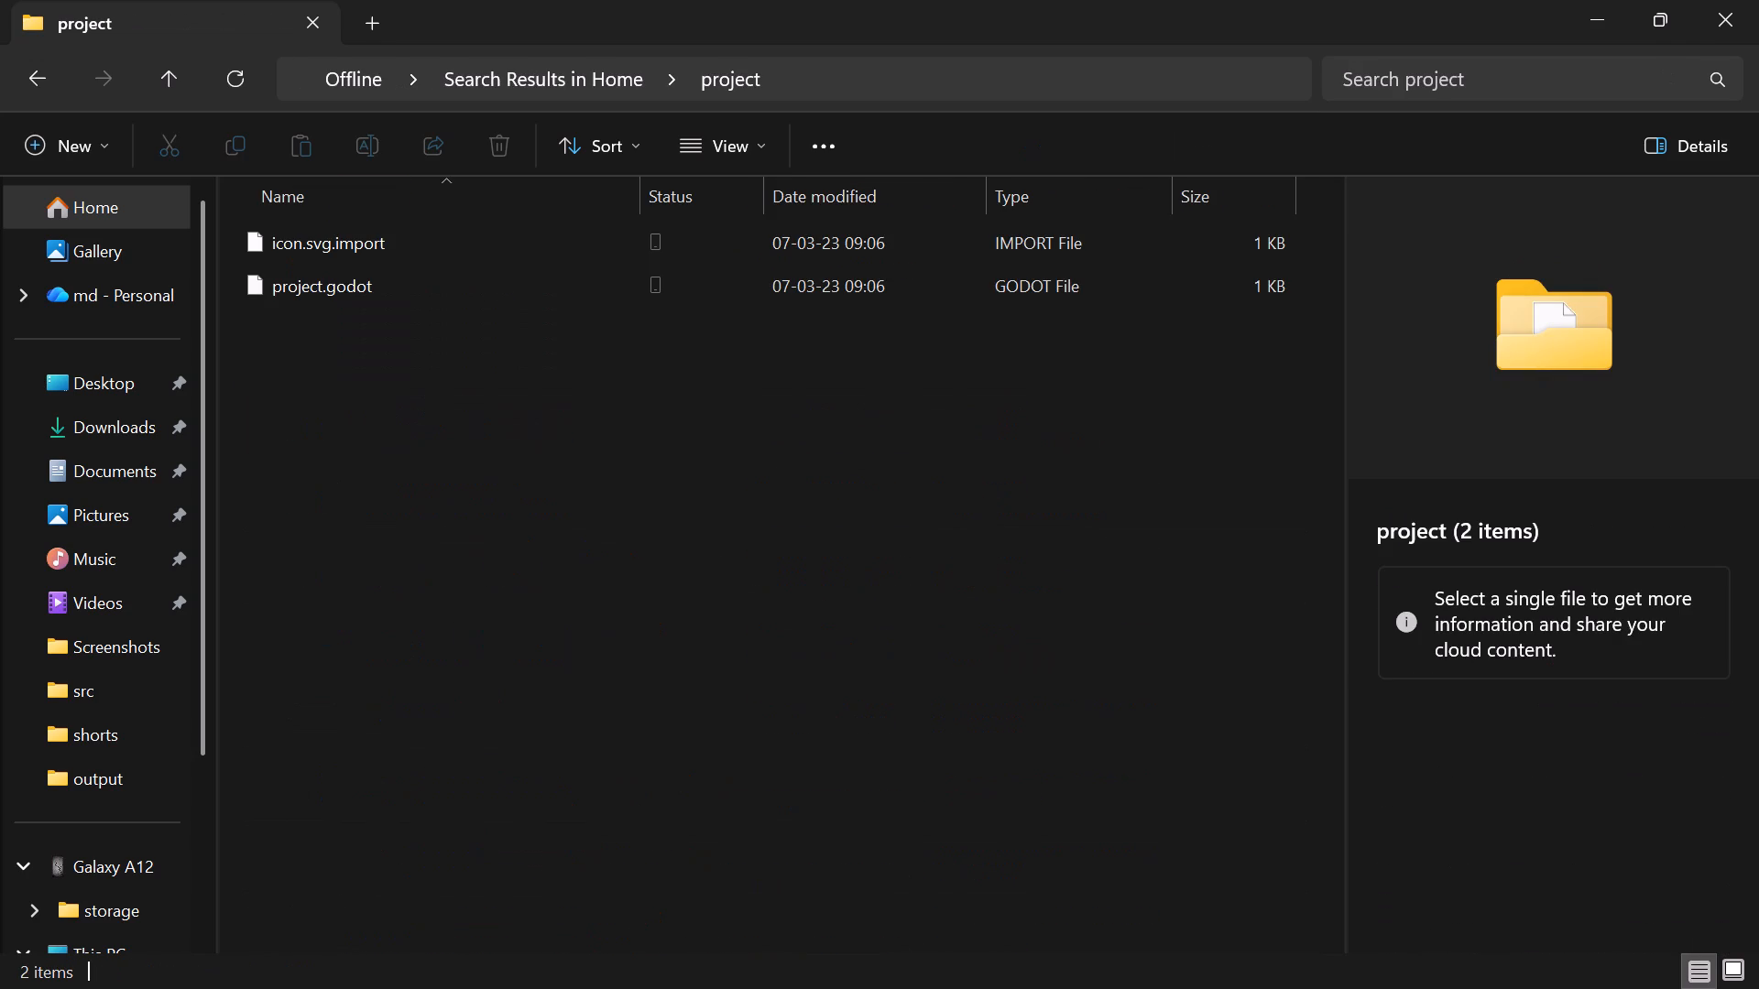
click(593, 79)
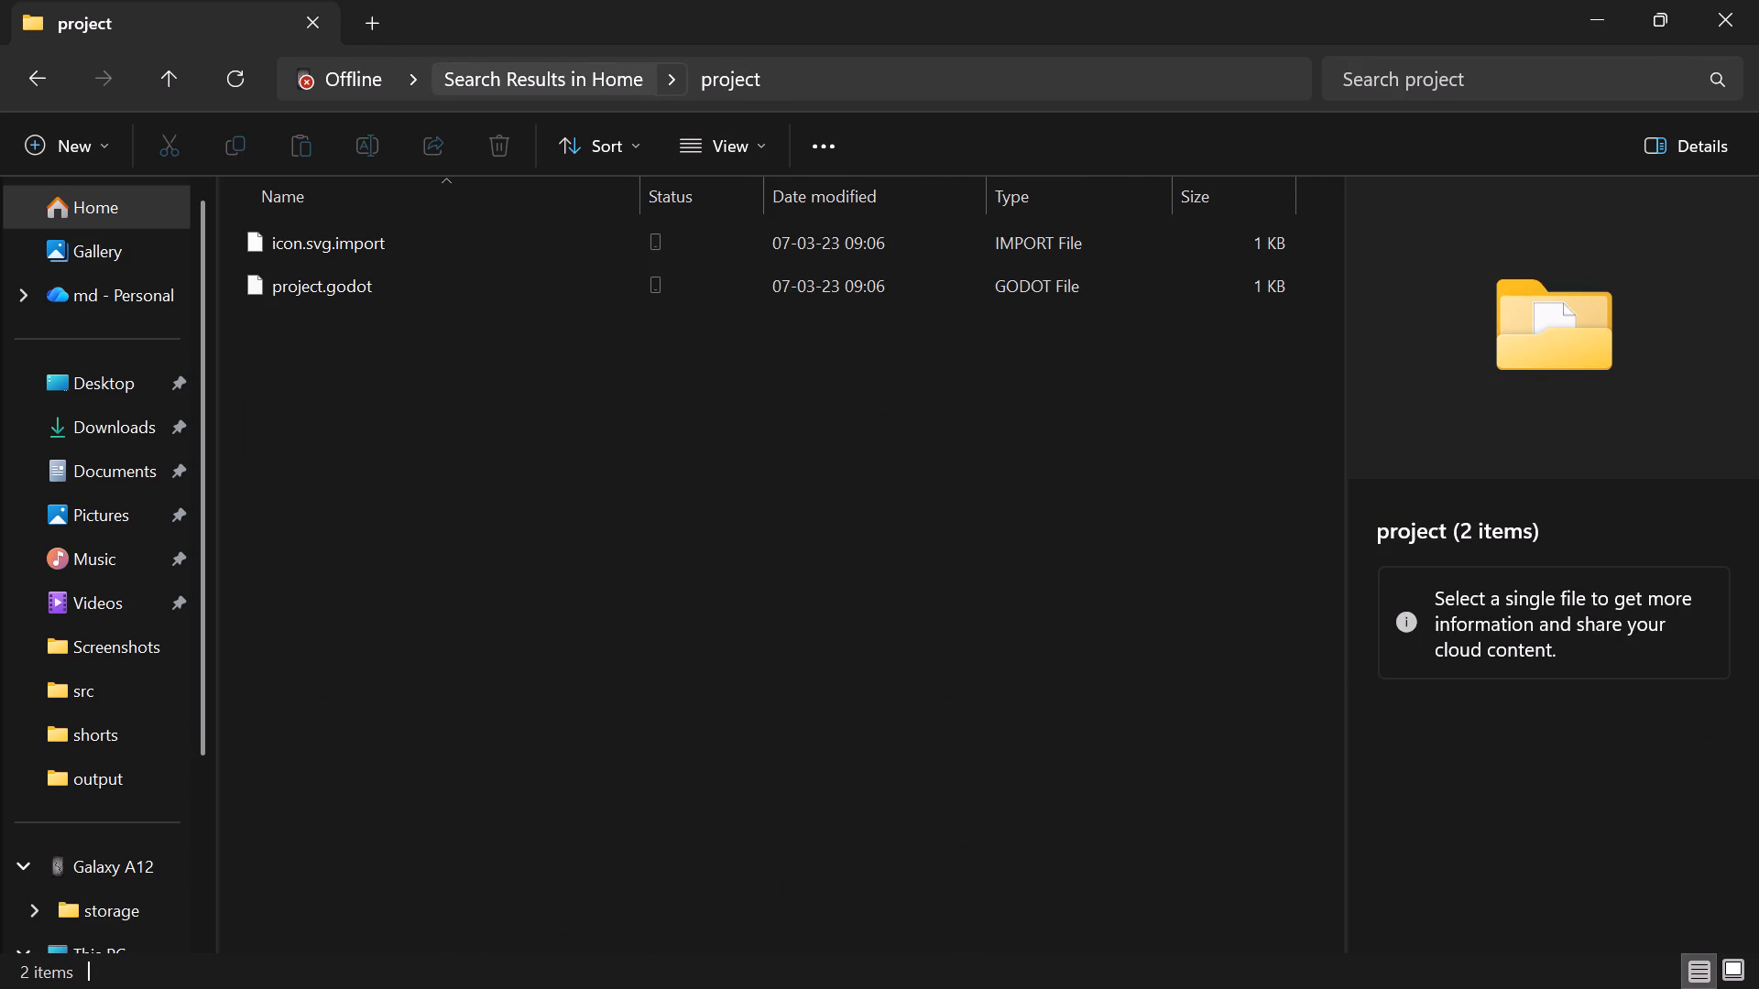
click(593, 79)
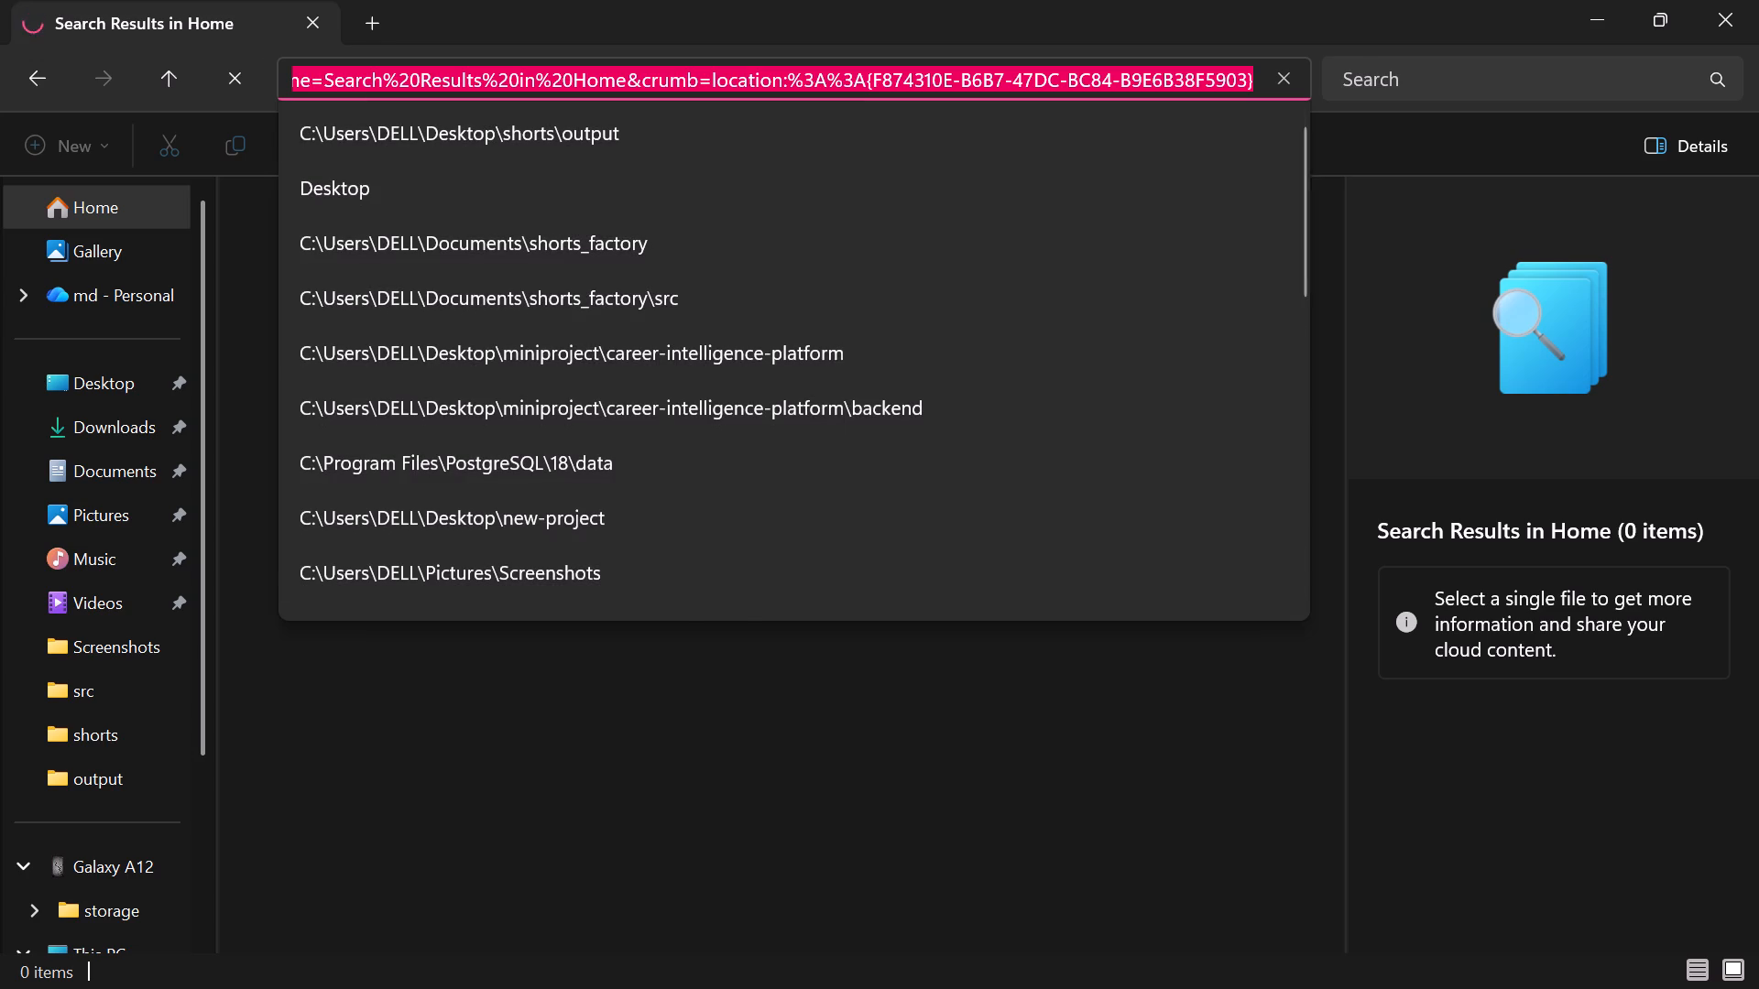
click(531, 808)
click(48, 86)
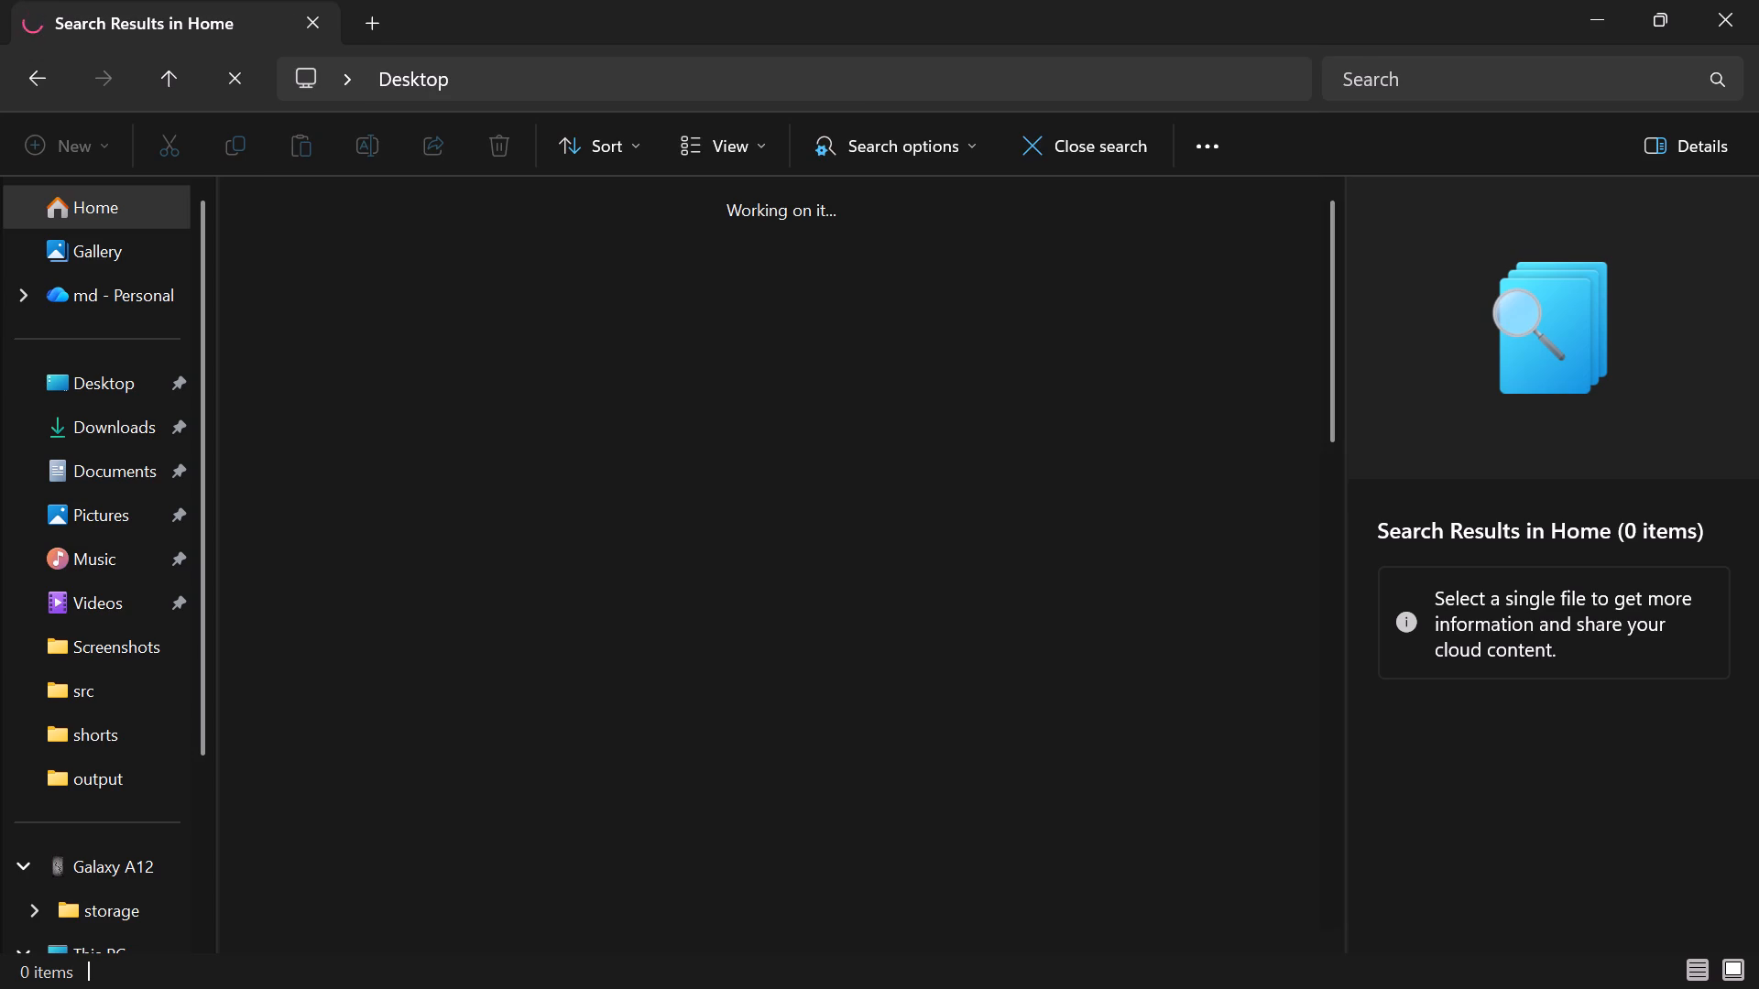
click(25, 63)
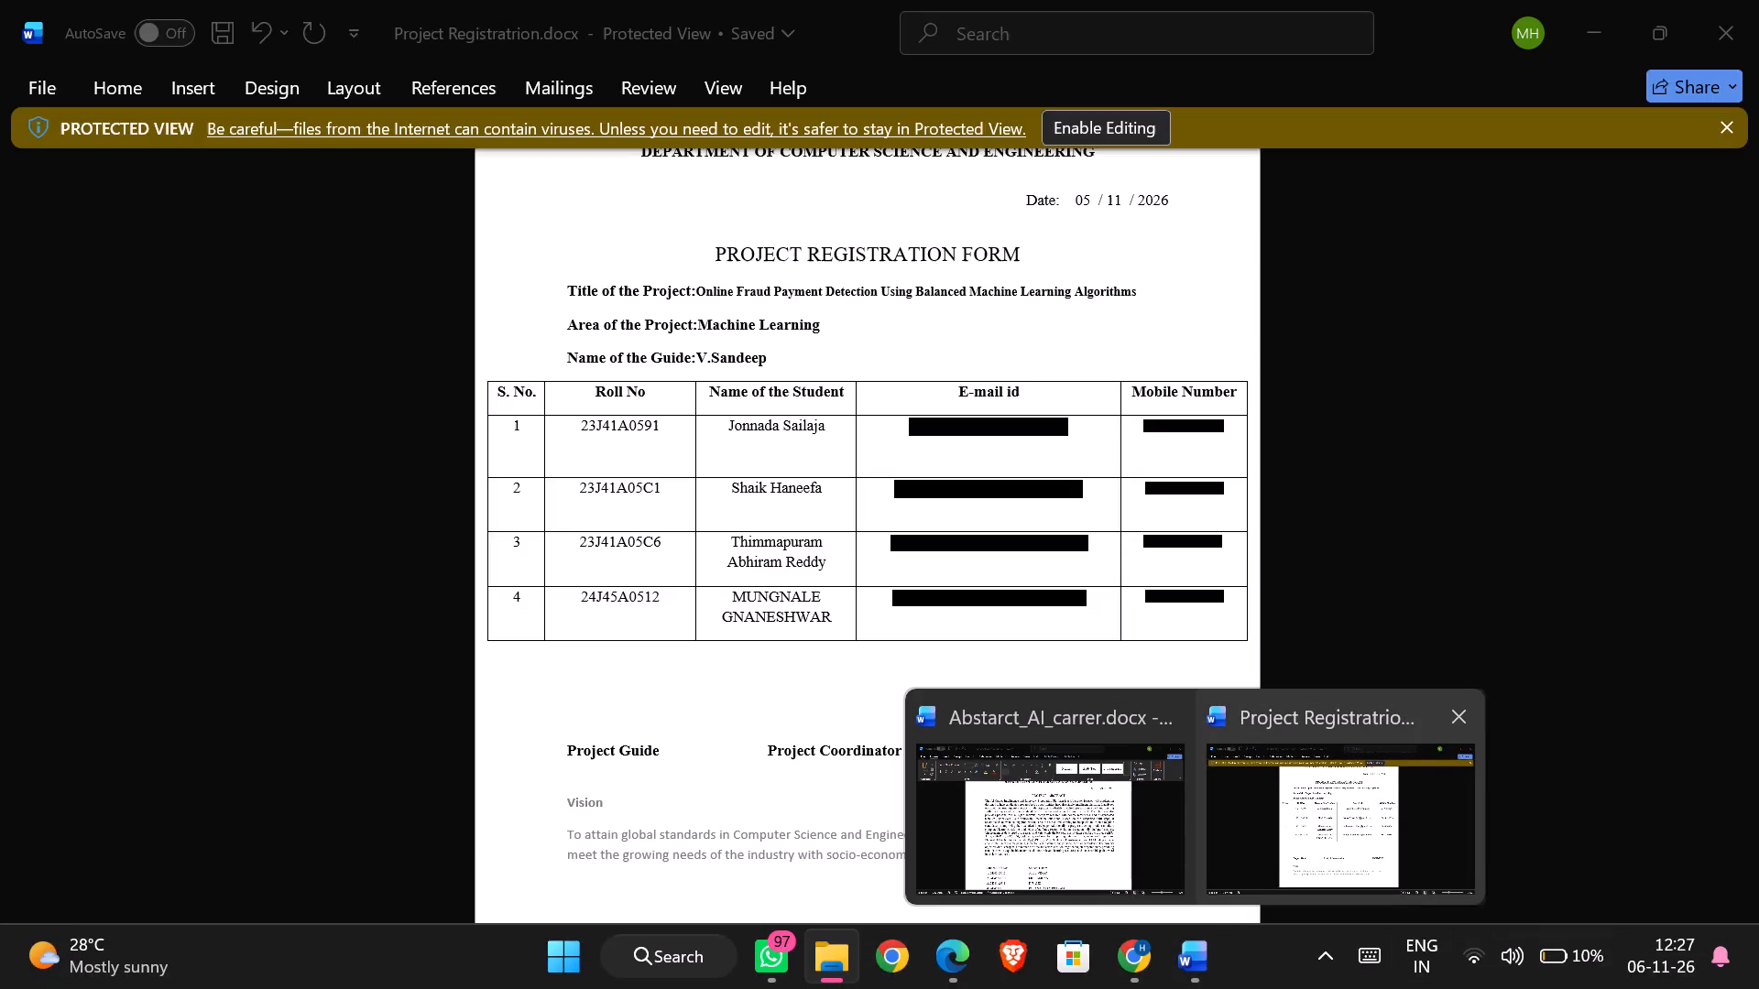
Close the open Word windows for Project Registratrion.docx and Abstarct_AI_carrer.docx.
click(1458, 714)
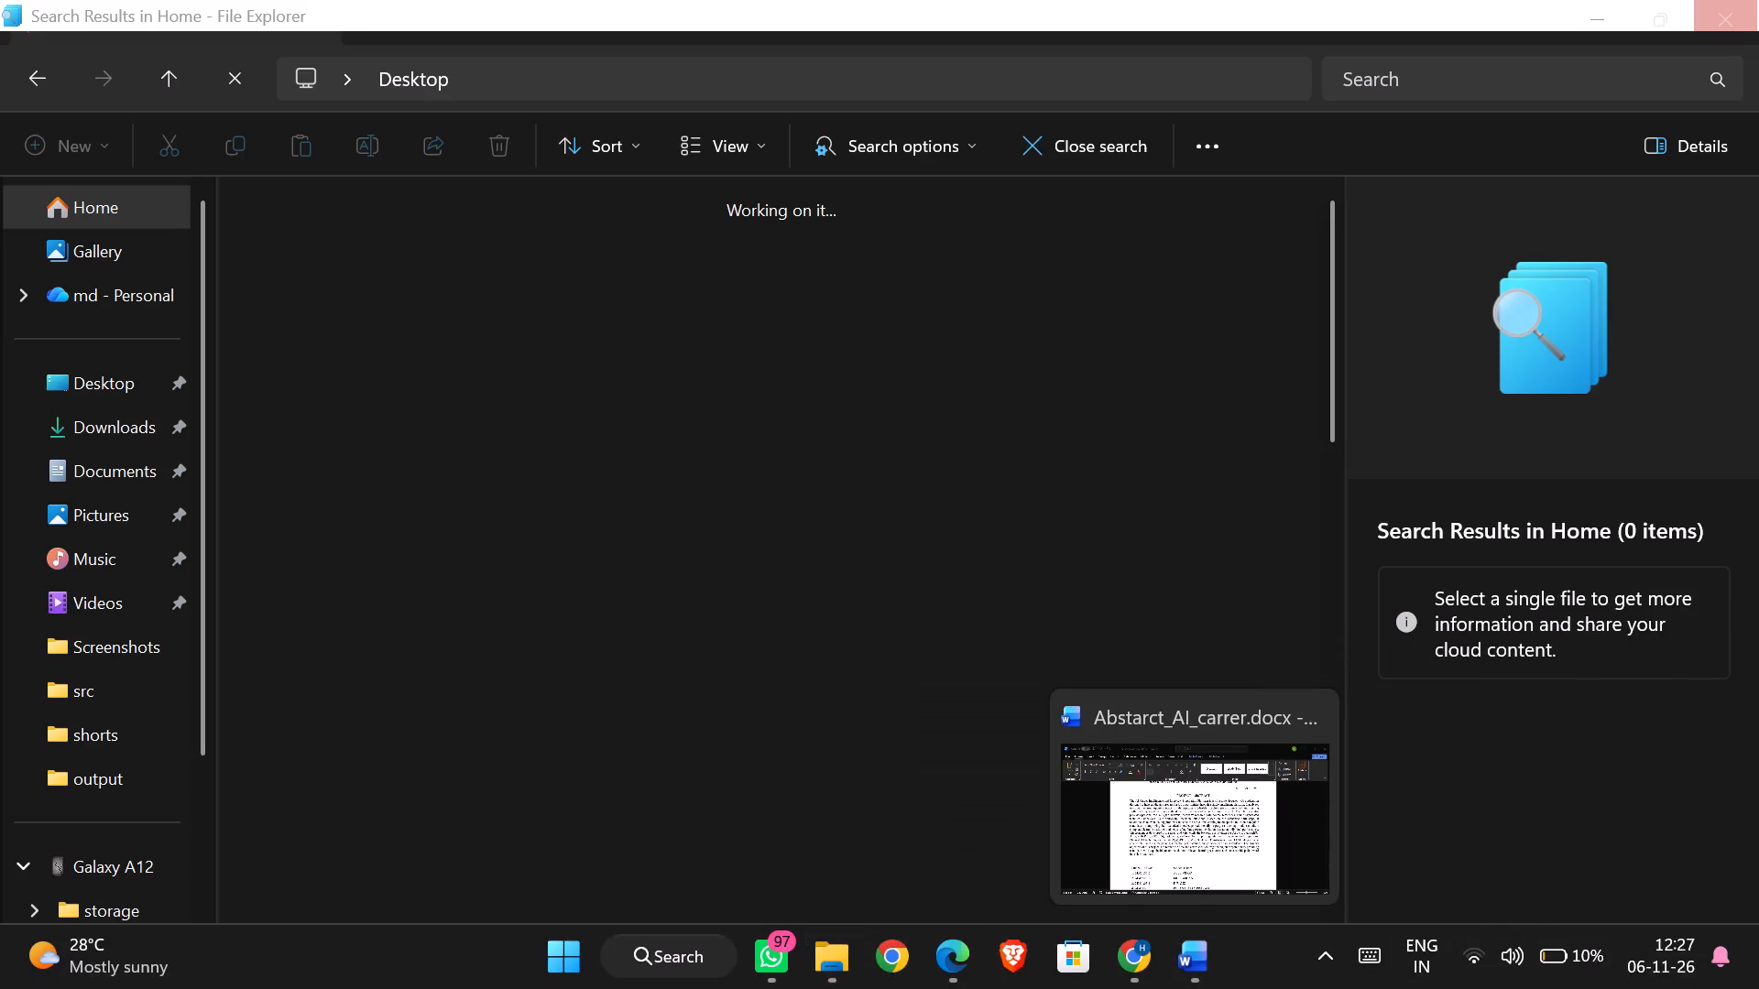
click(1312, 719)
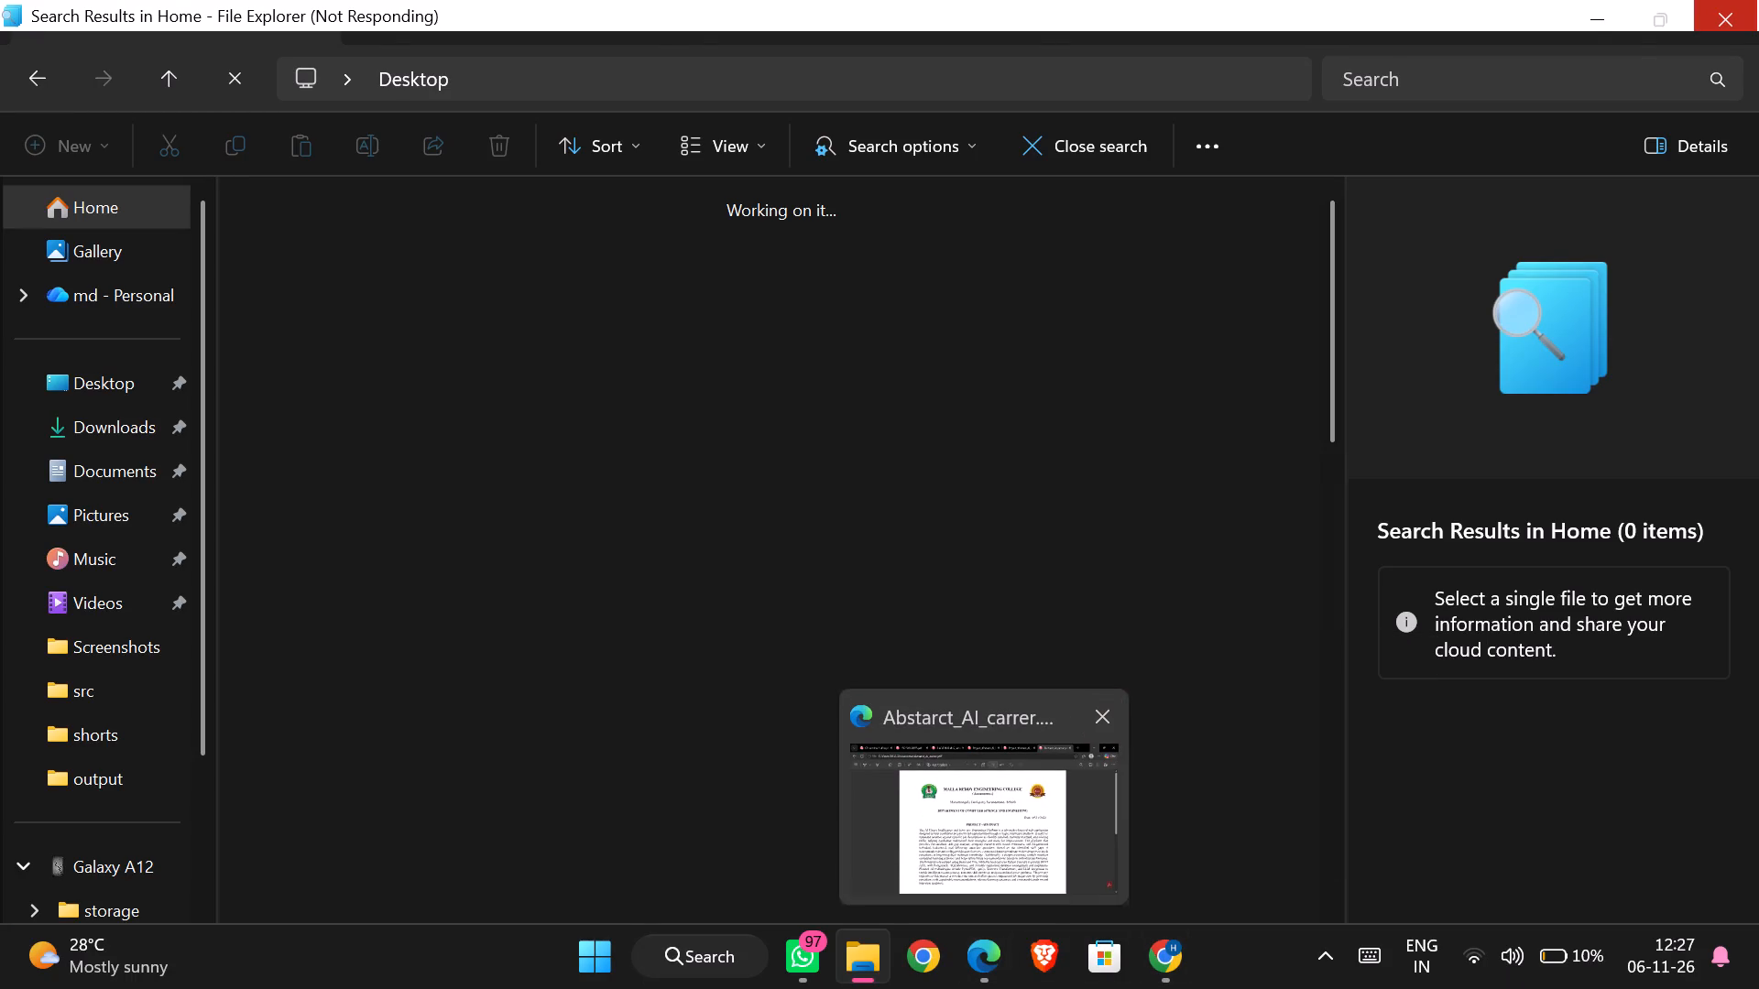
Switch to the Microsoft Edge window showing Abstarct_AI_carrer.pdf and minimize it.
click(1090, 728)
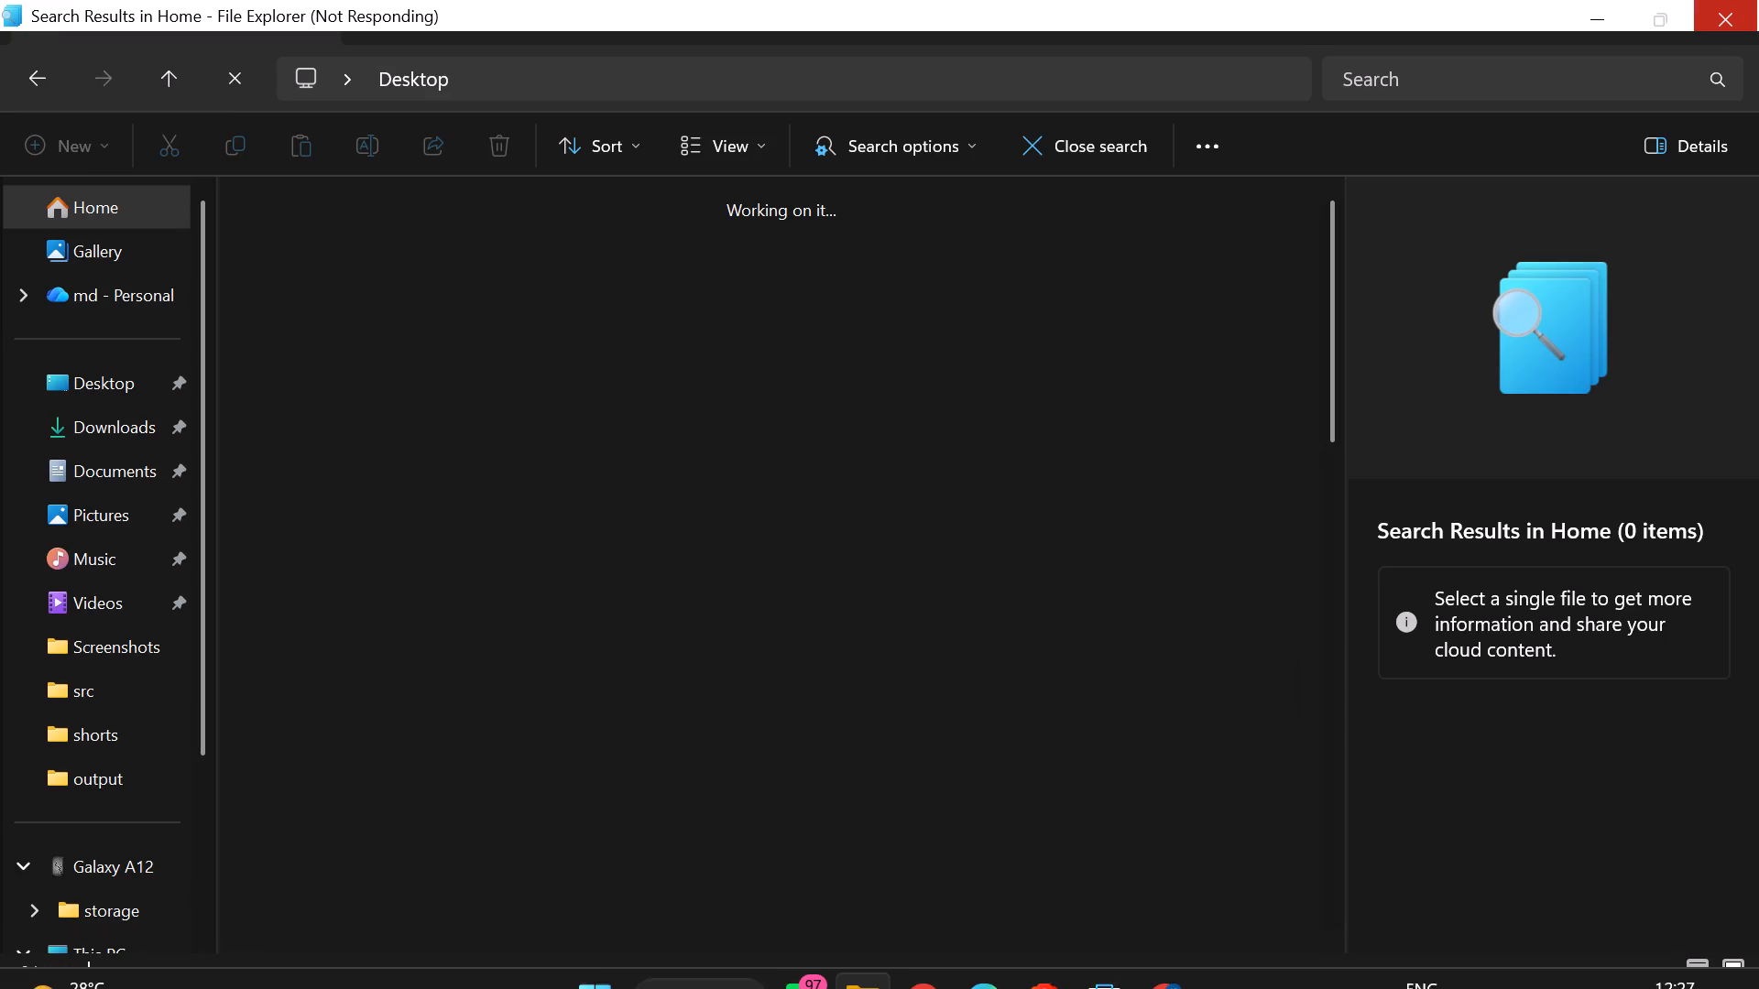
click(970, 966)
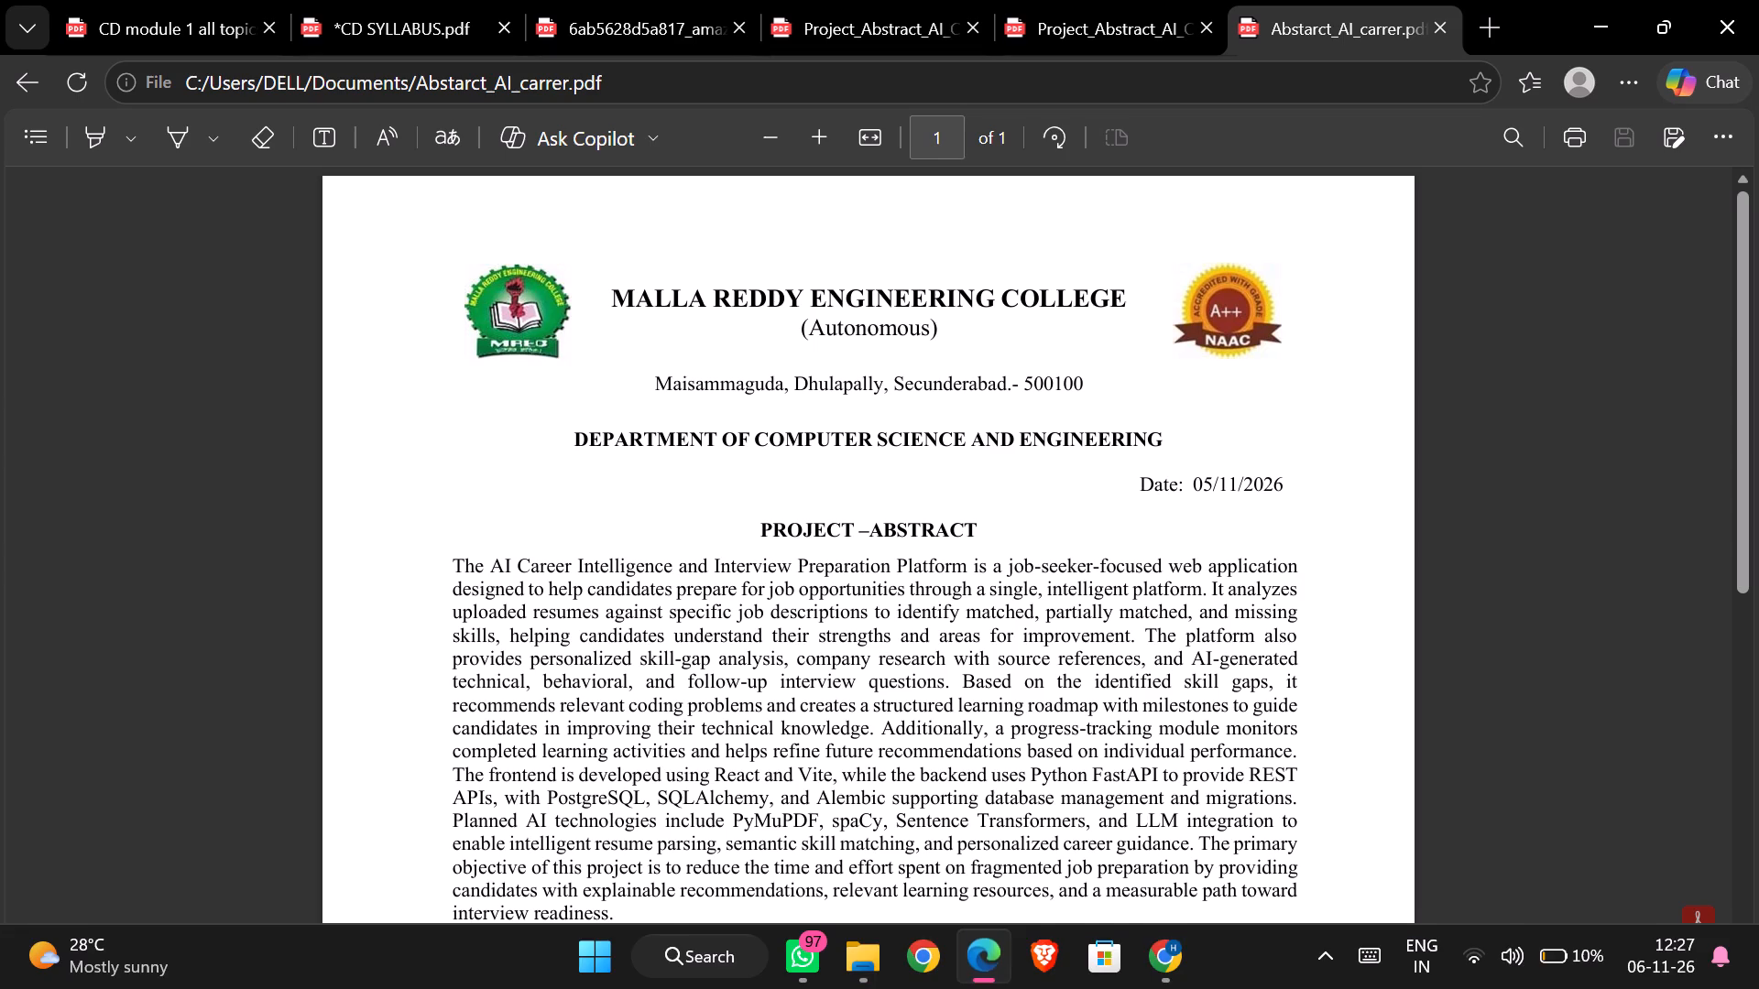
click(1595, 5)
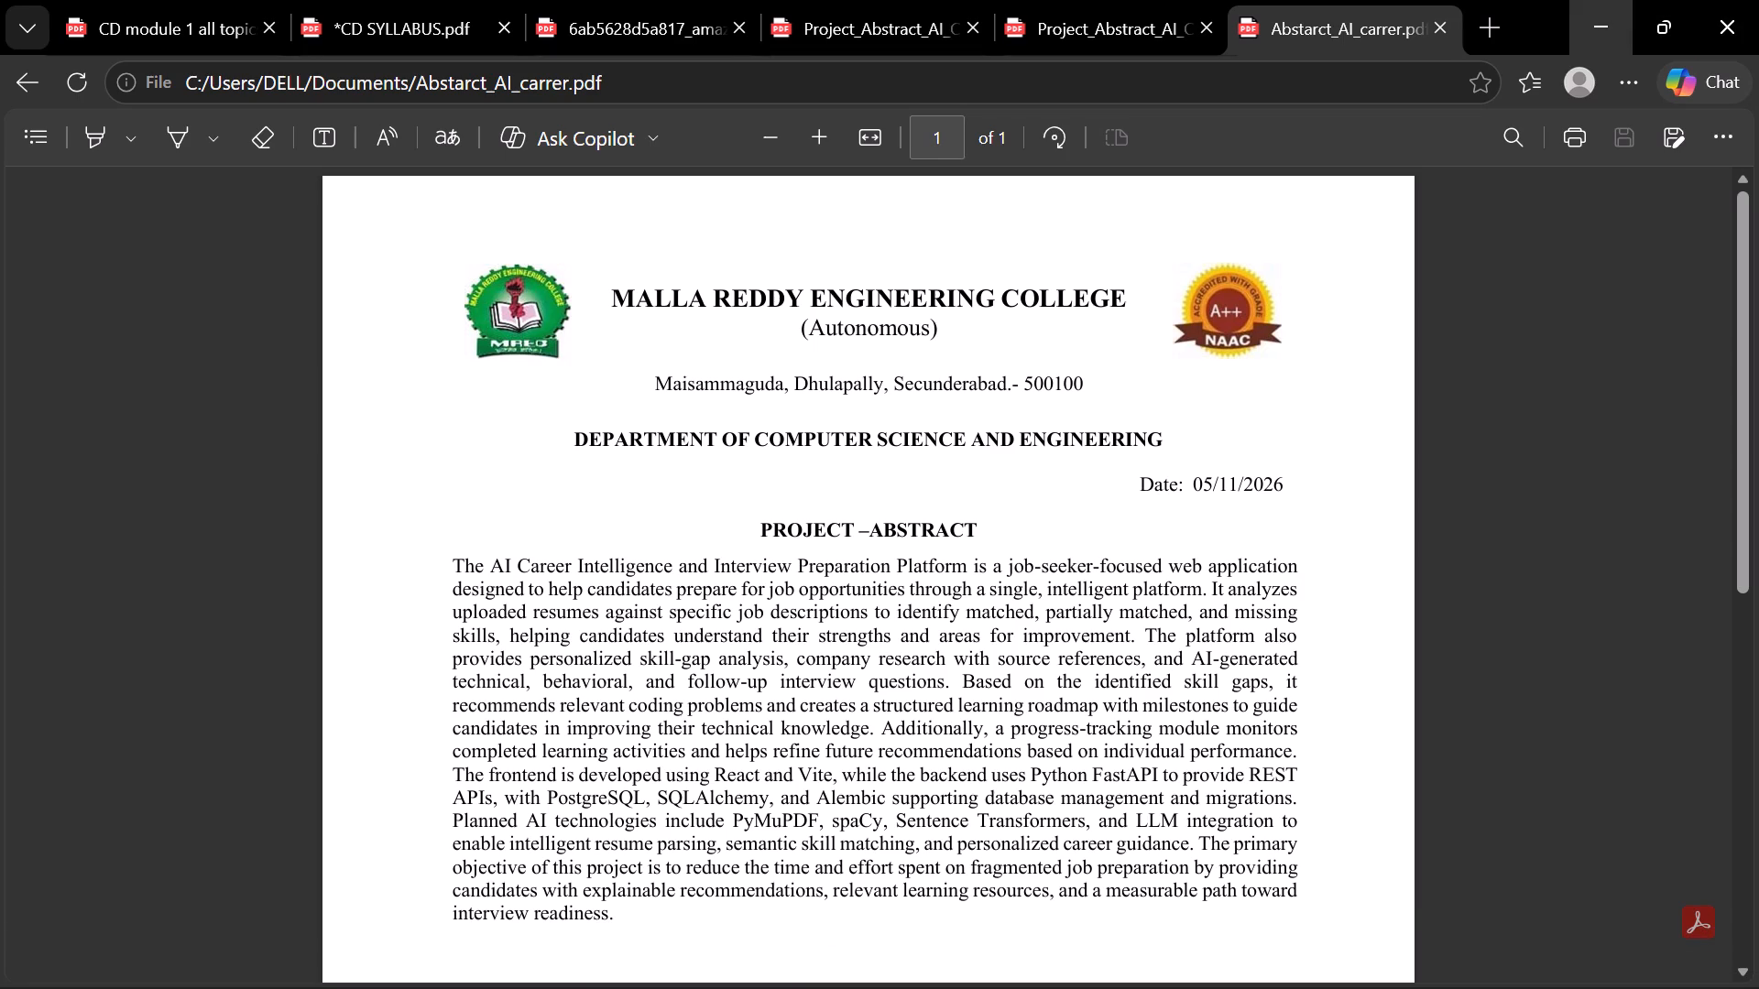
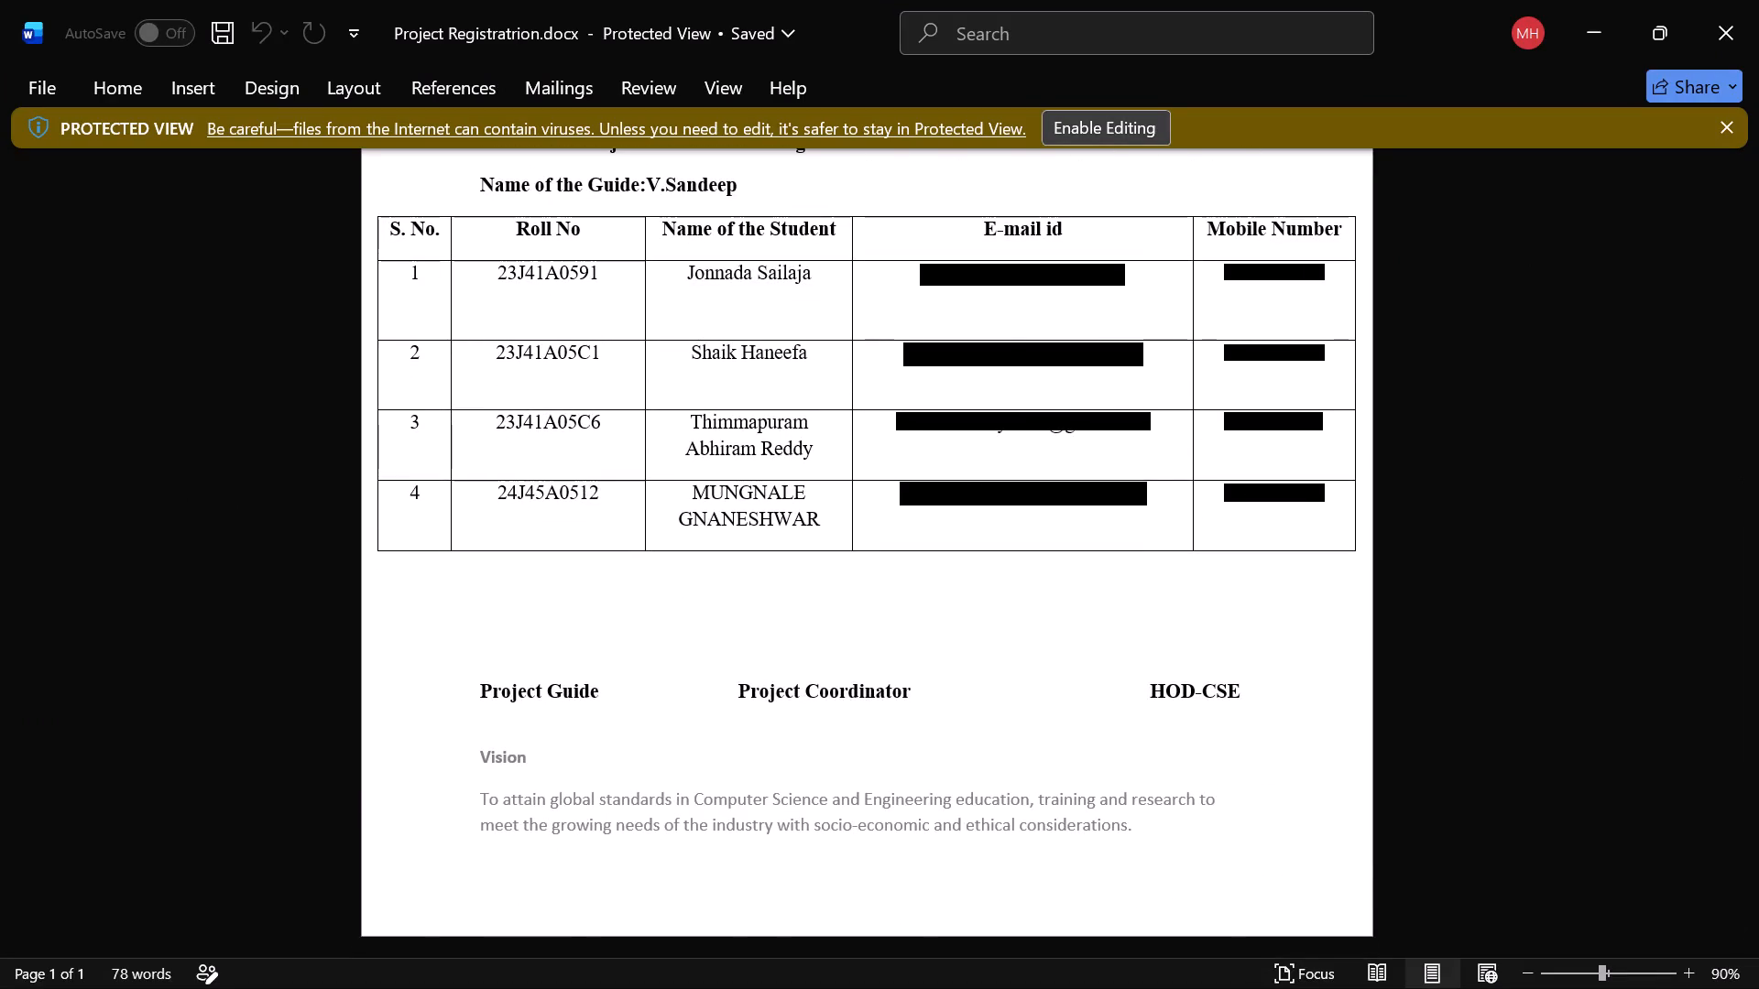
click(1085, 133)
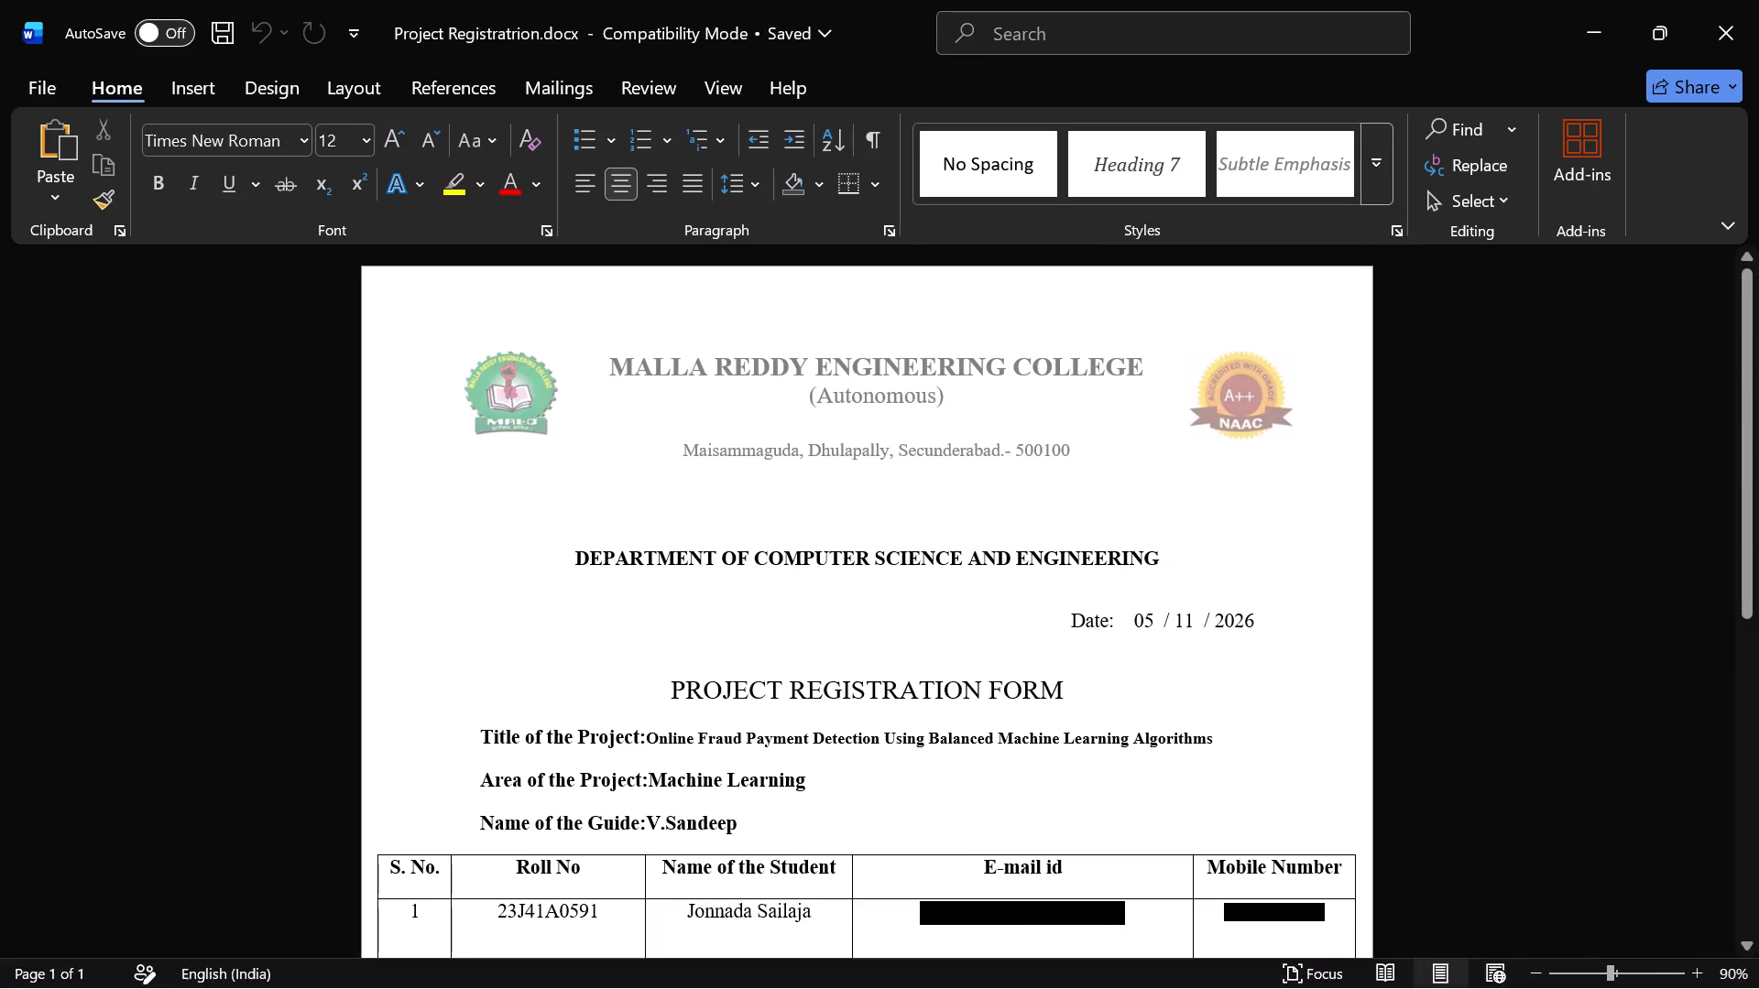
Insert an empty row above row 4 of the student table.
scroll(653, 706, down, 4)
click(516, 512)
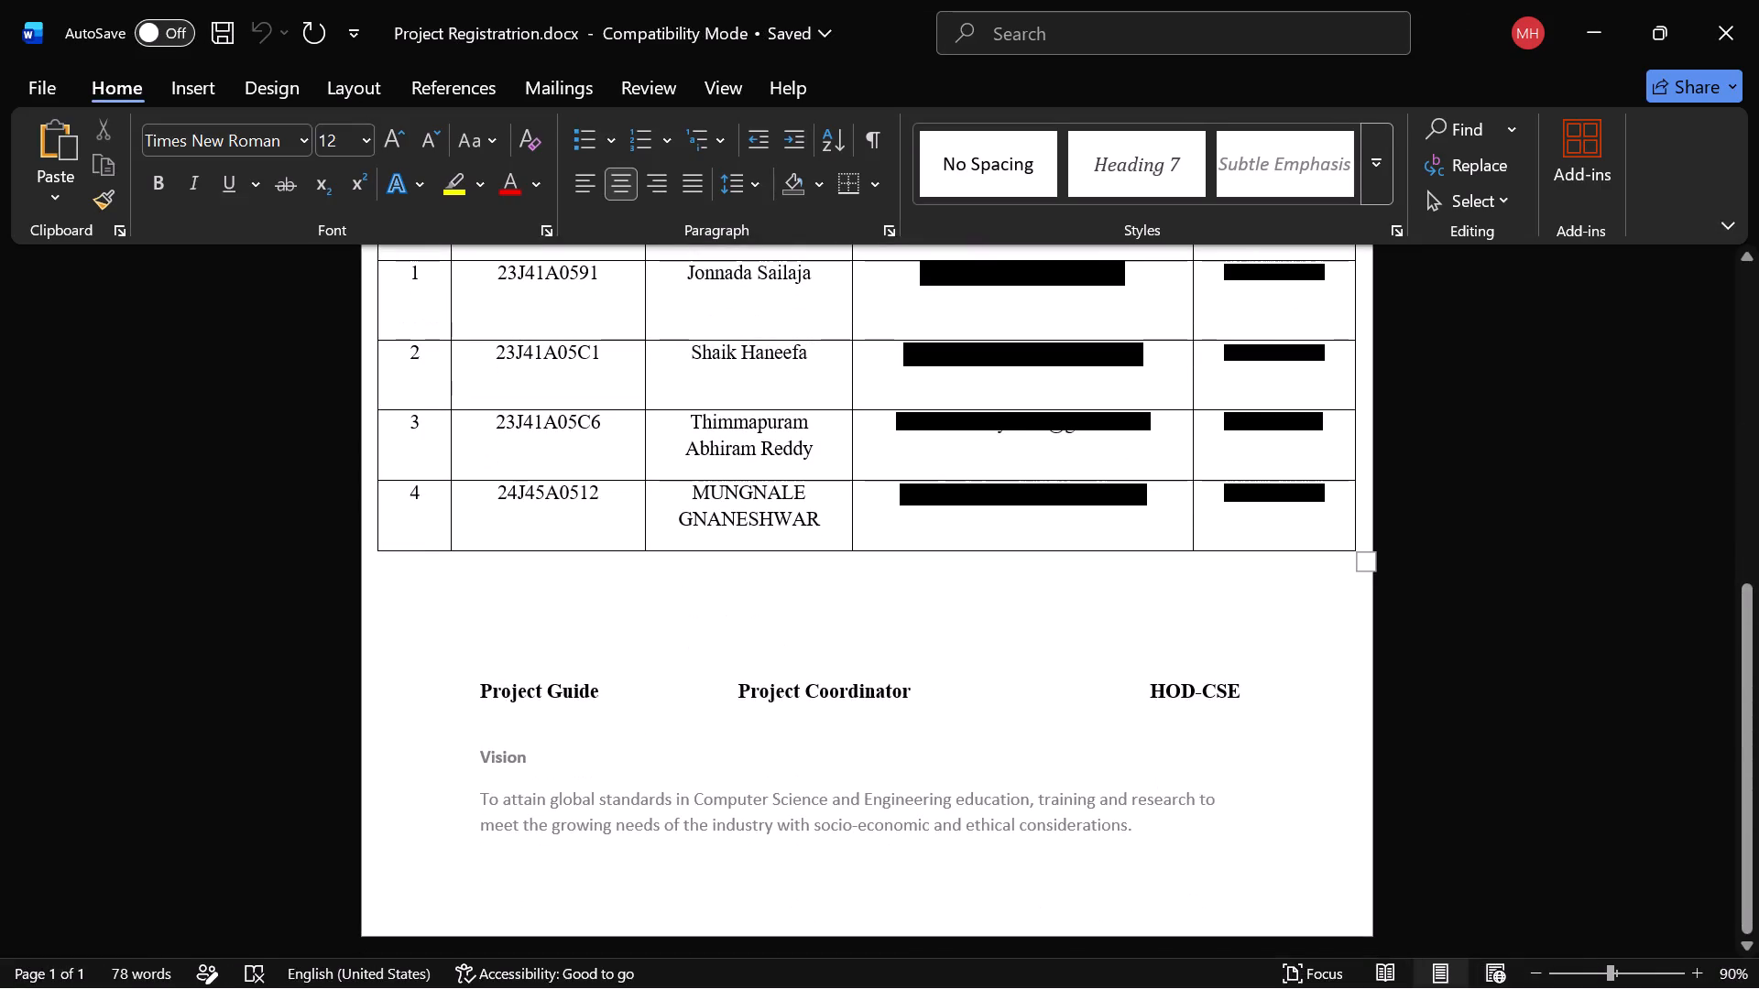
click(587, 556)
click(552, 546)
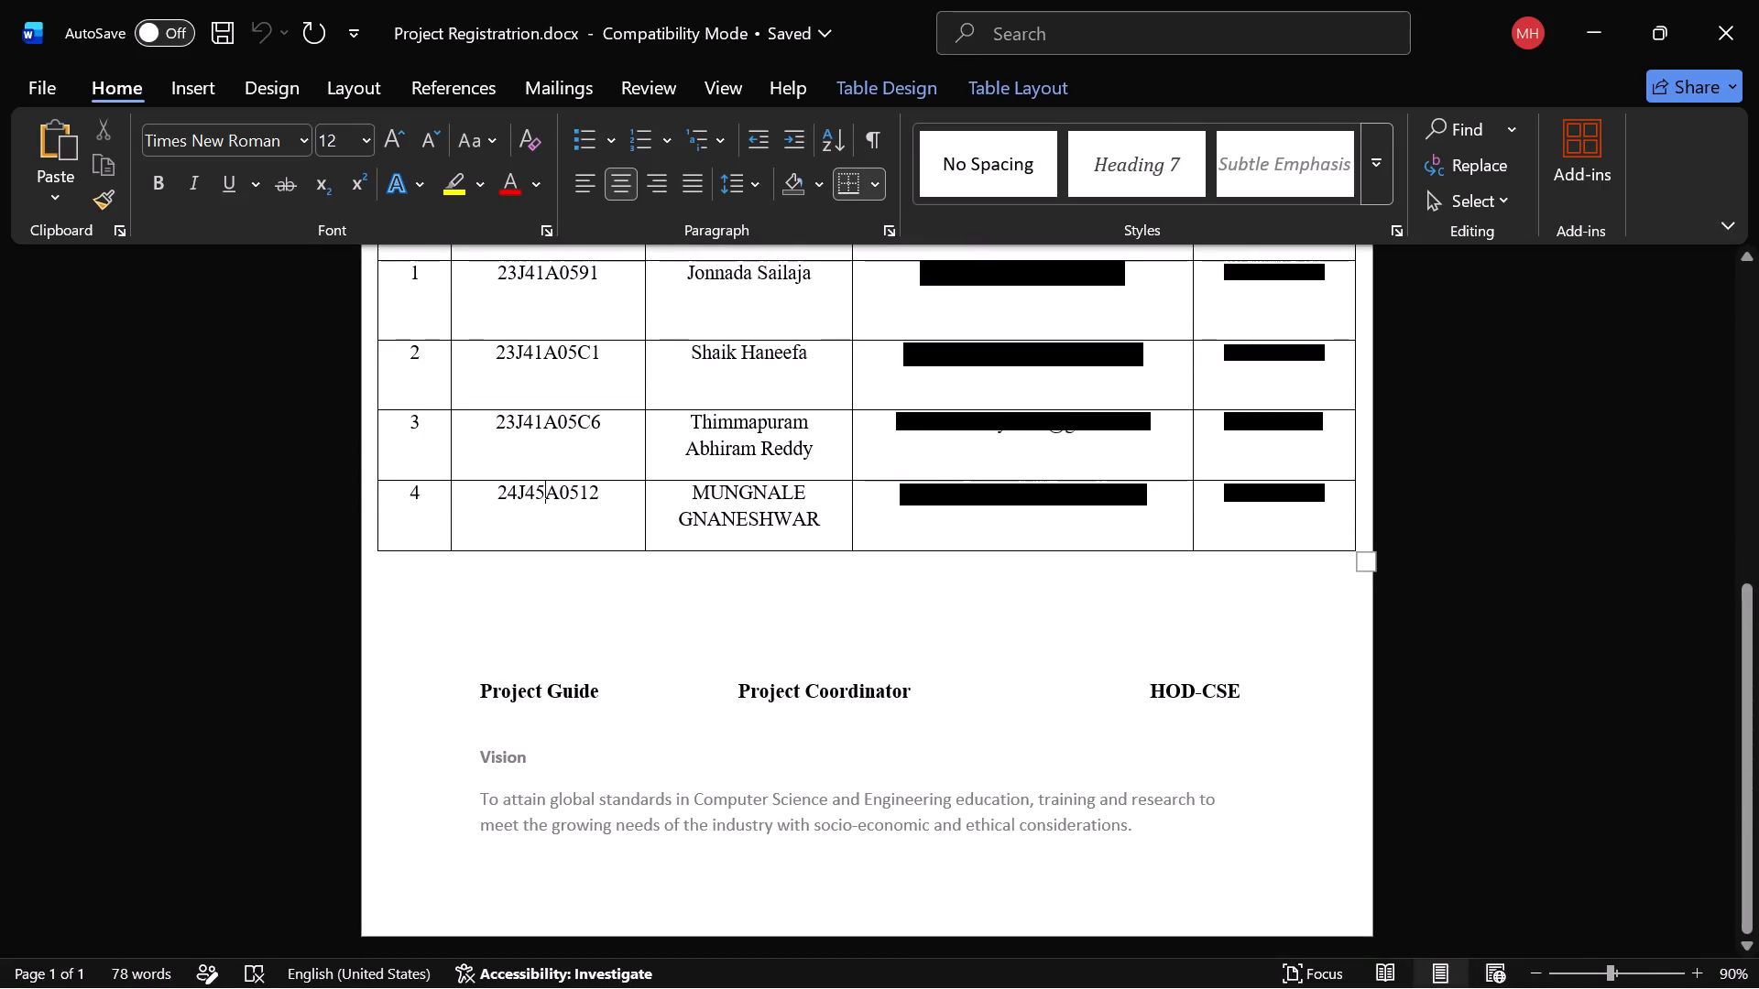
double_click(660, 522)
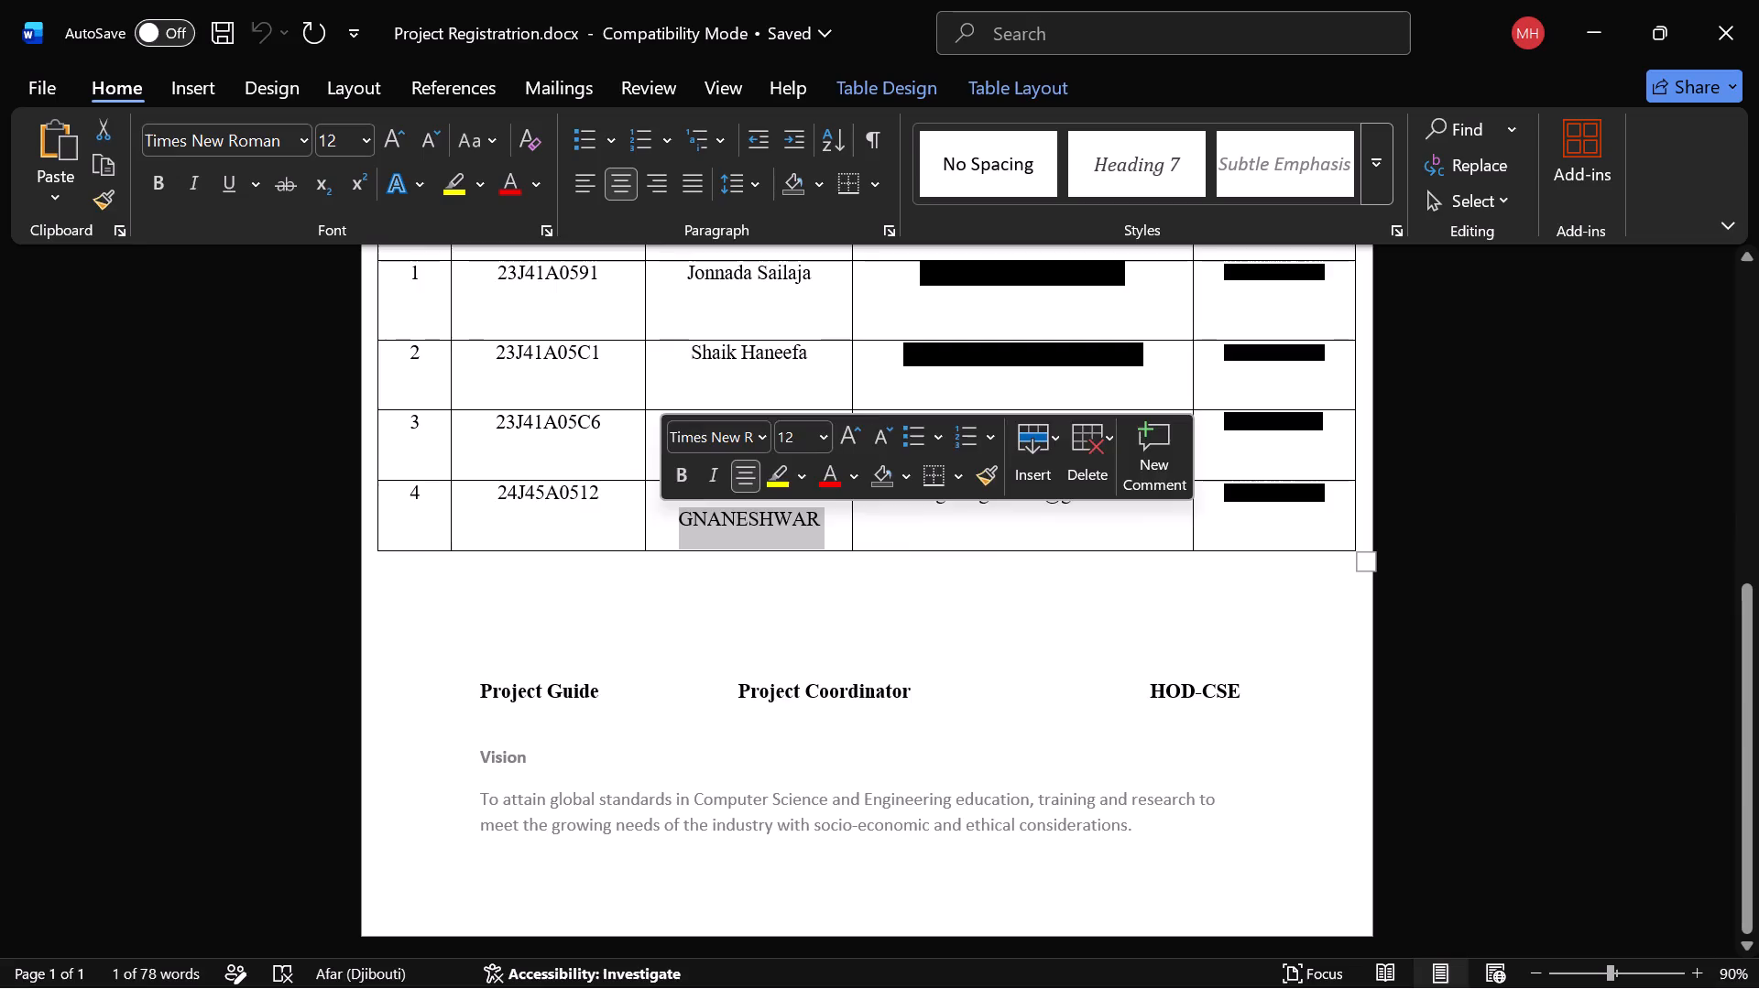
click(646, 518)
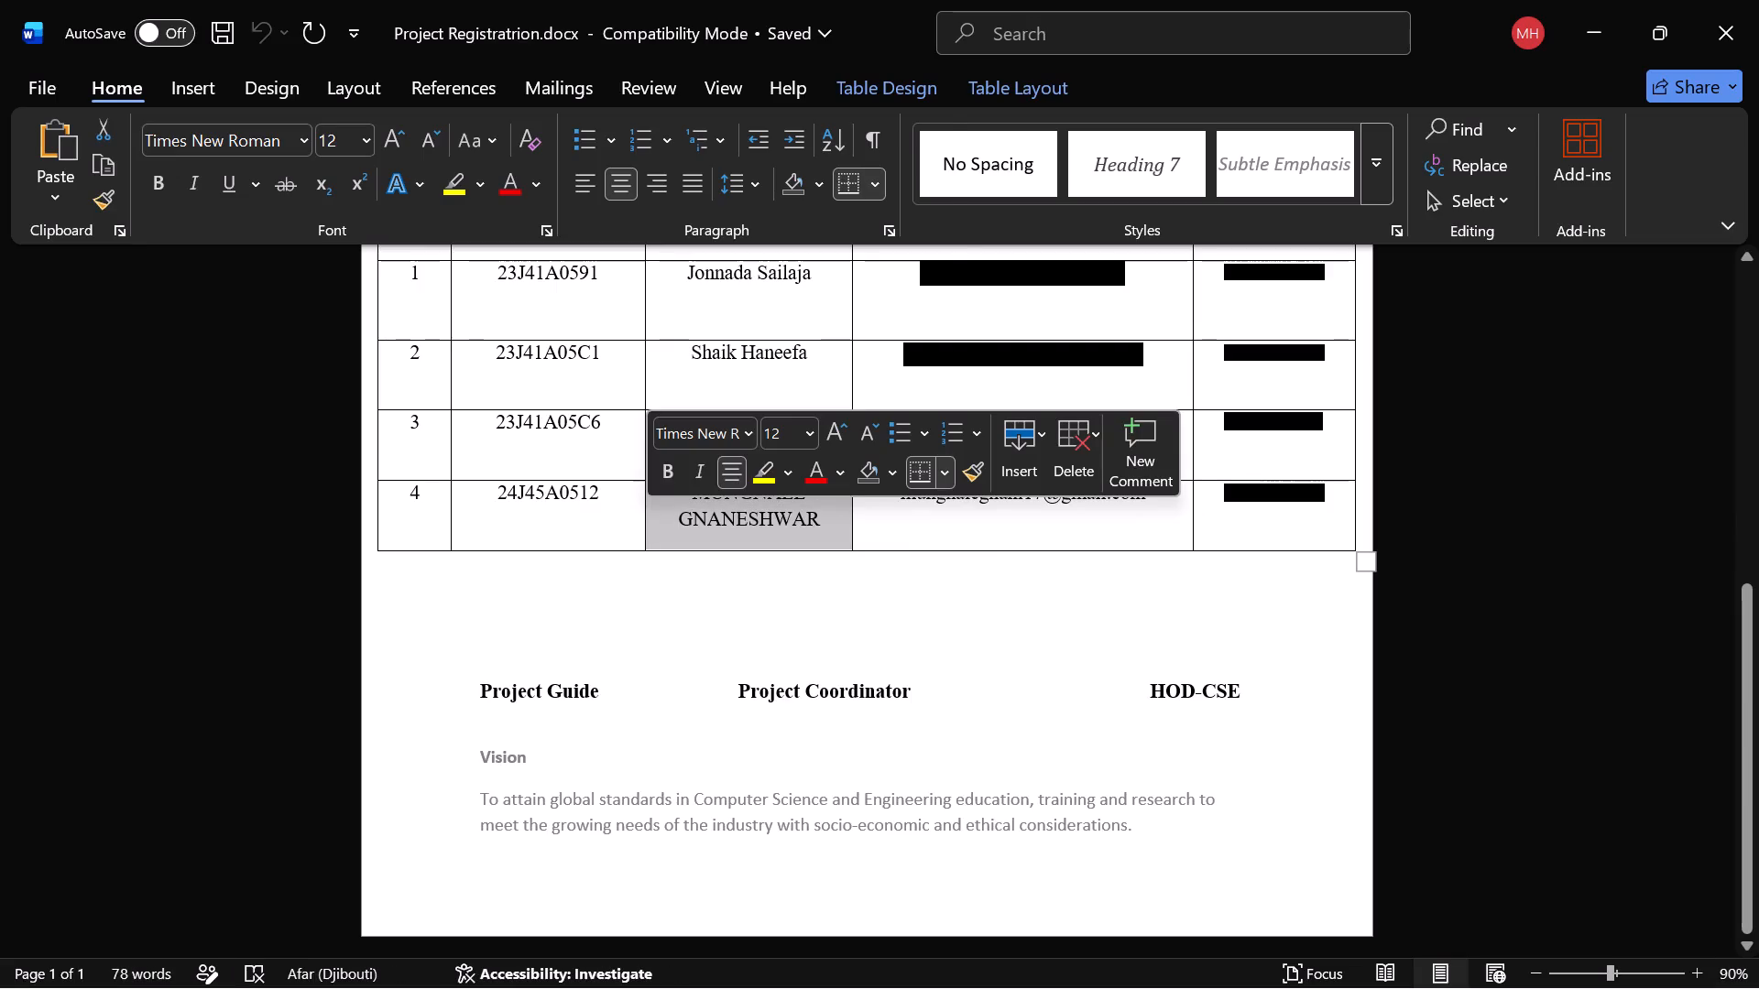
right_click(646, 518)
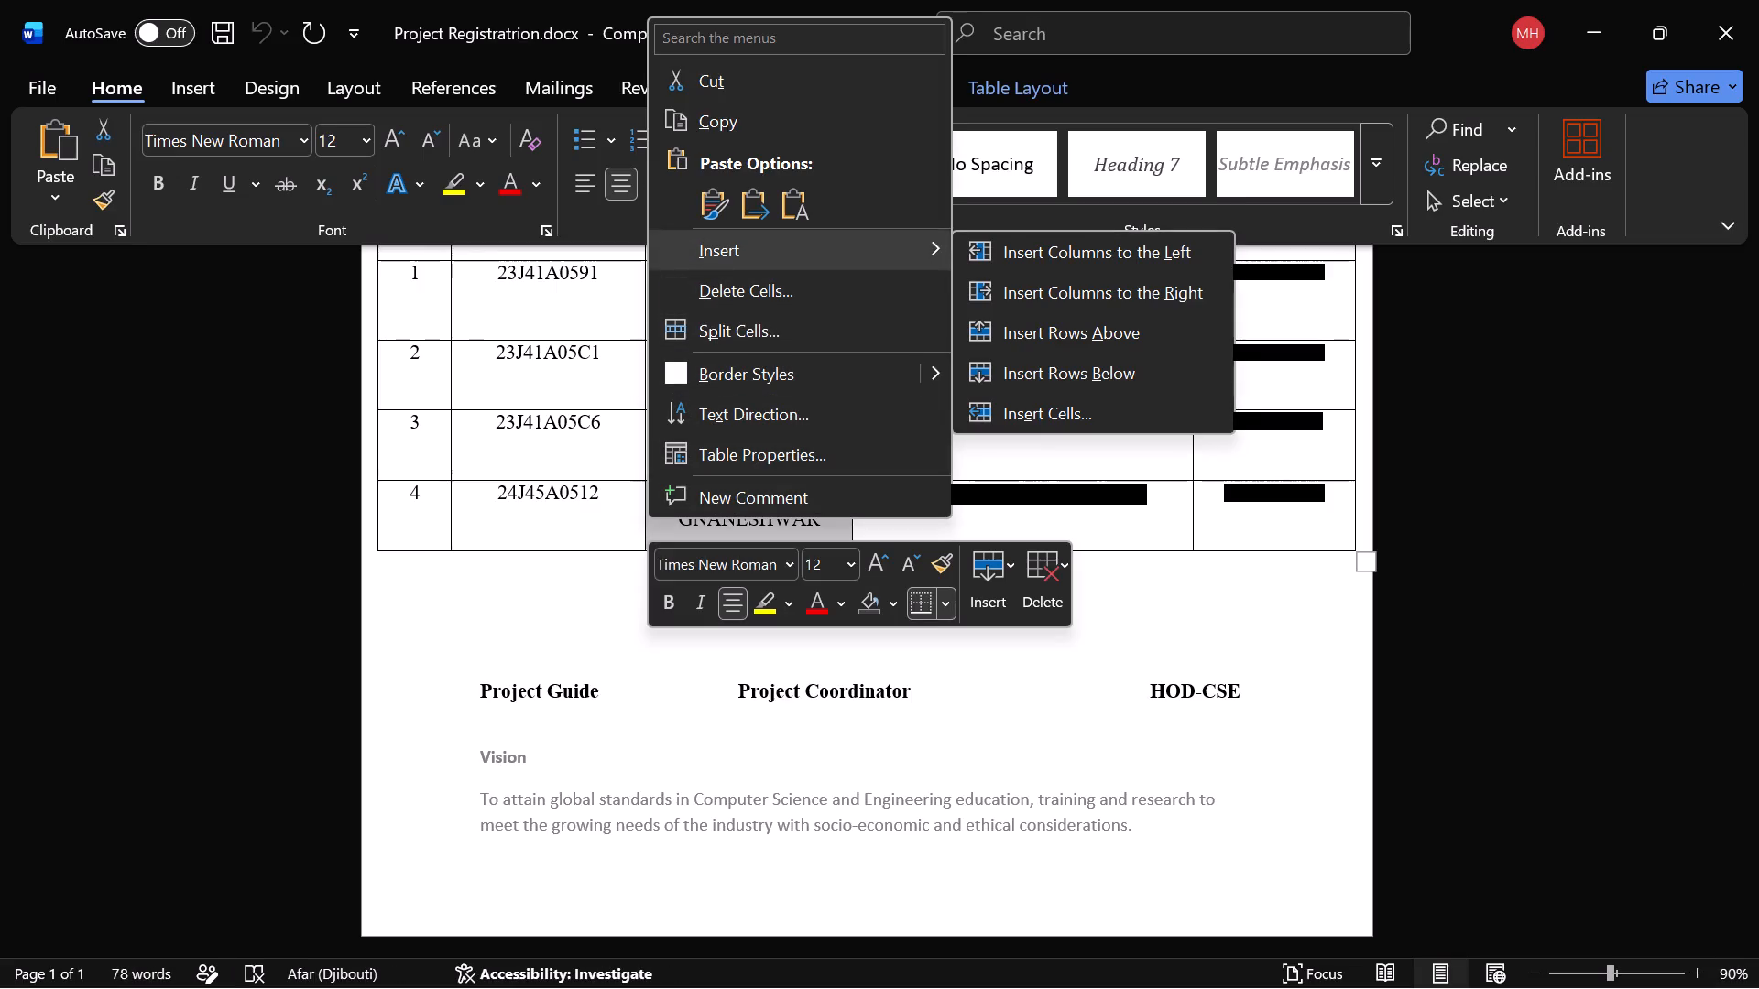
click(1079, 321)
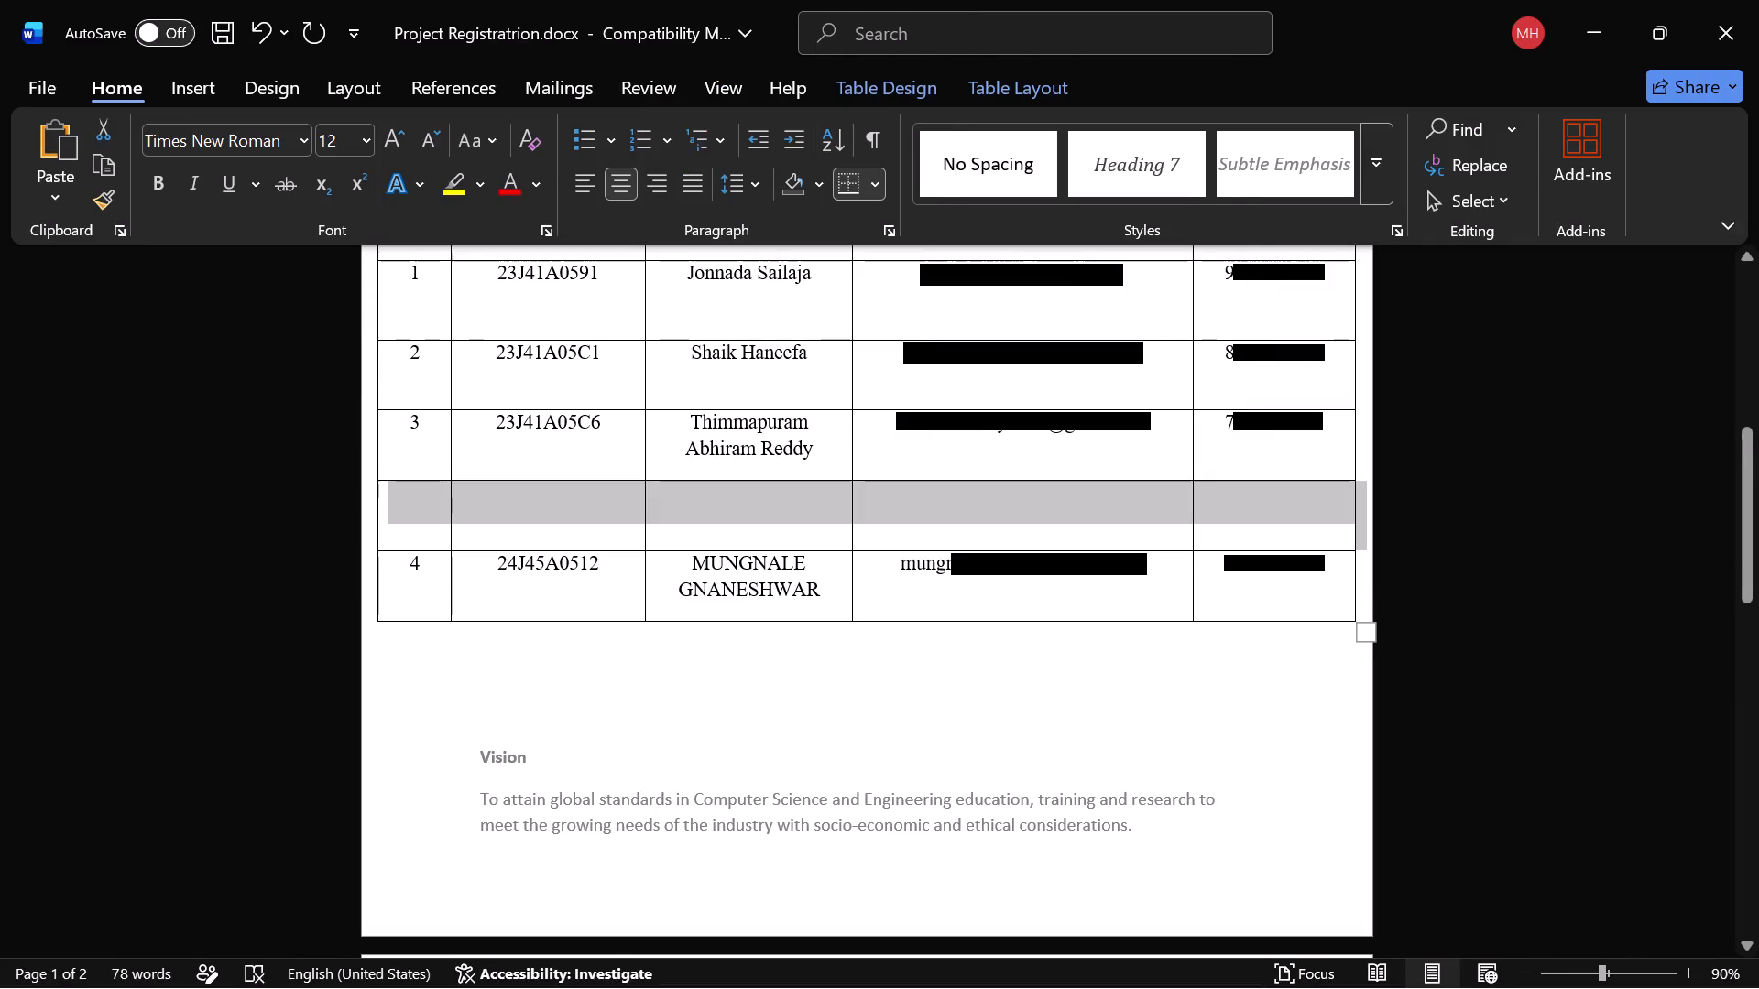
Cut the roll number out of the last row of the student table.
click(581, 495)
scroll(585, 453, up, 1)
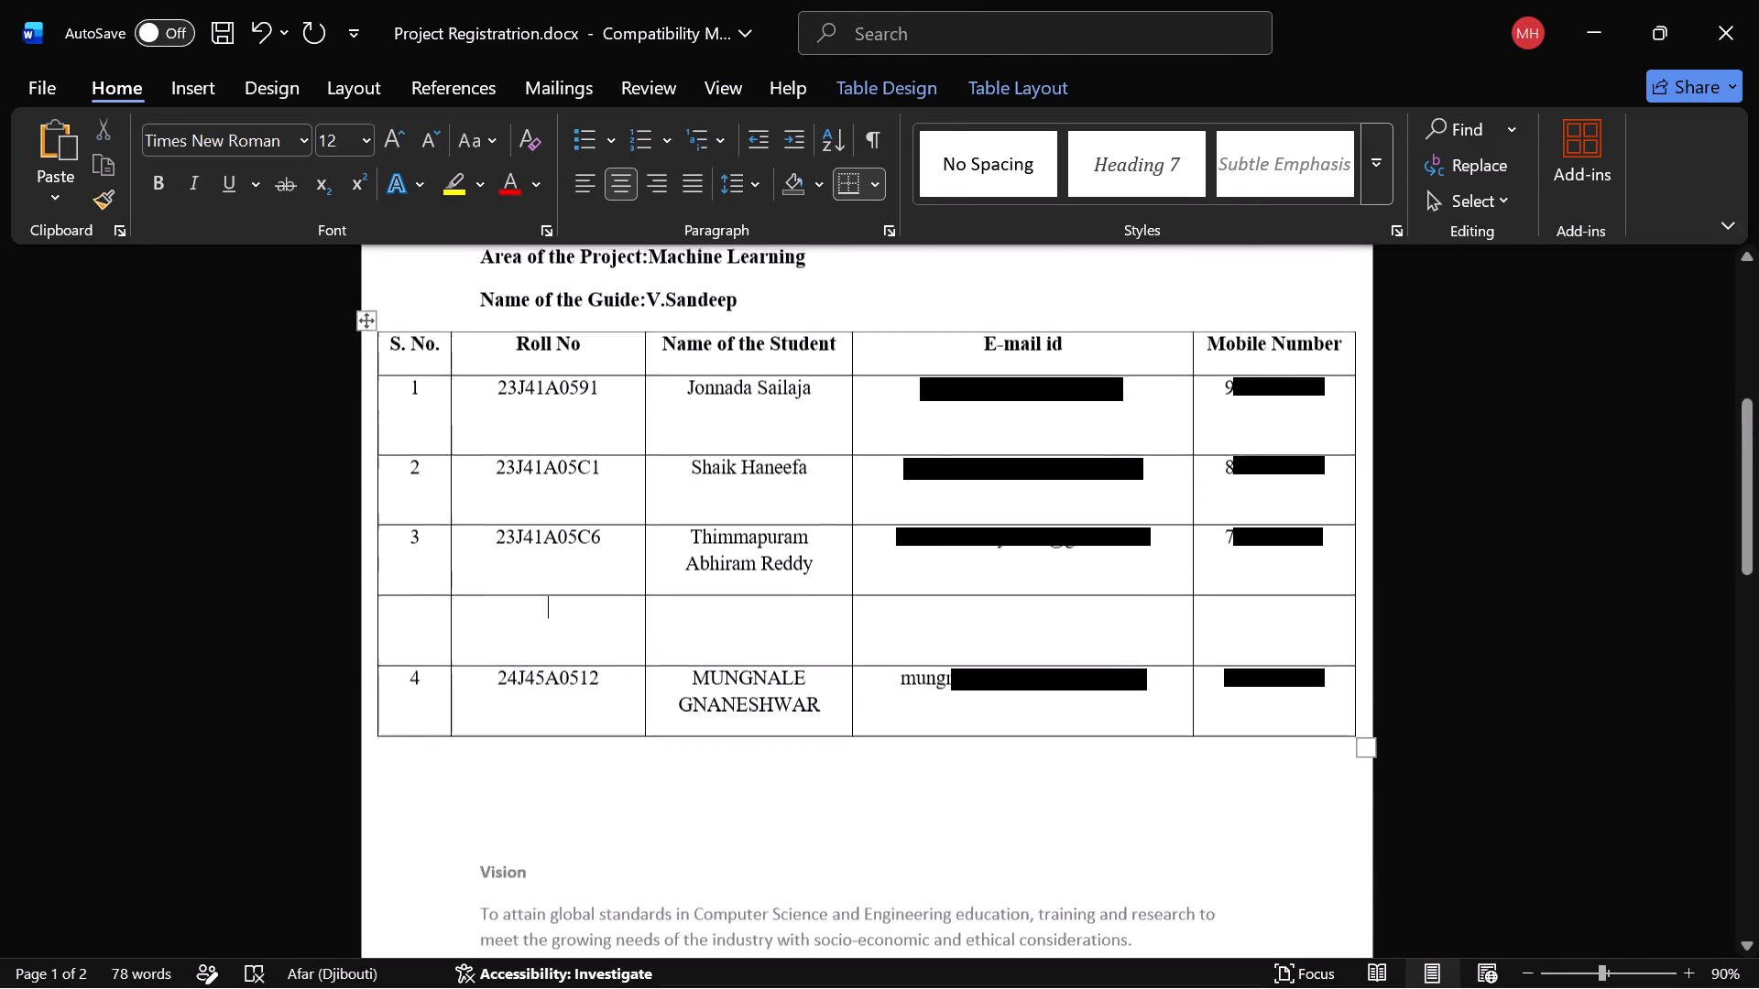
scroll(585, 453, up, 1)
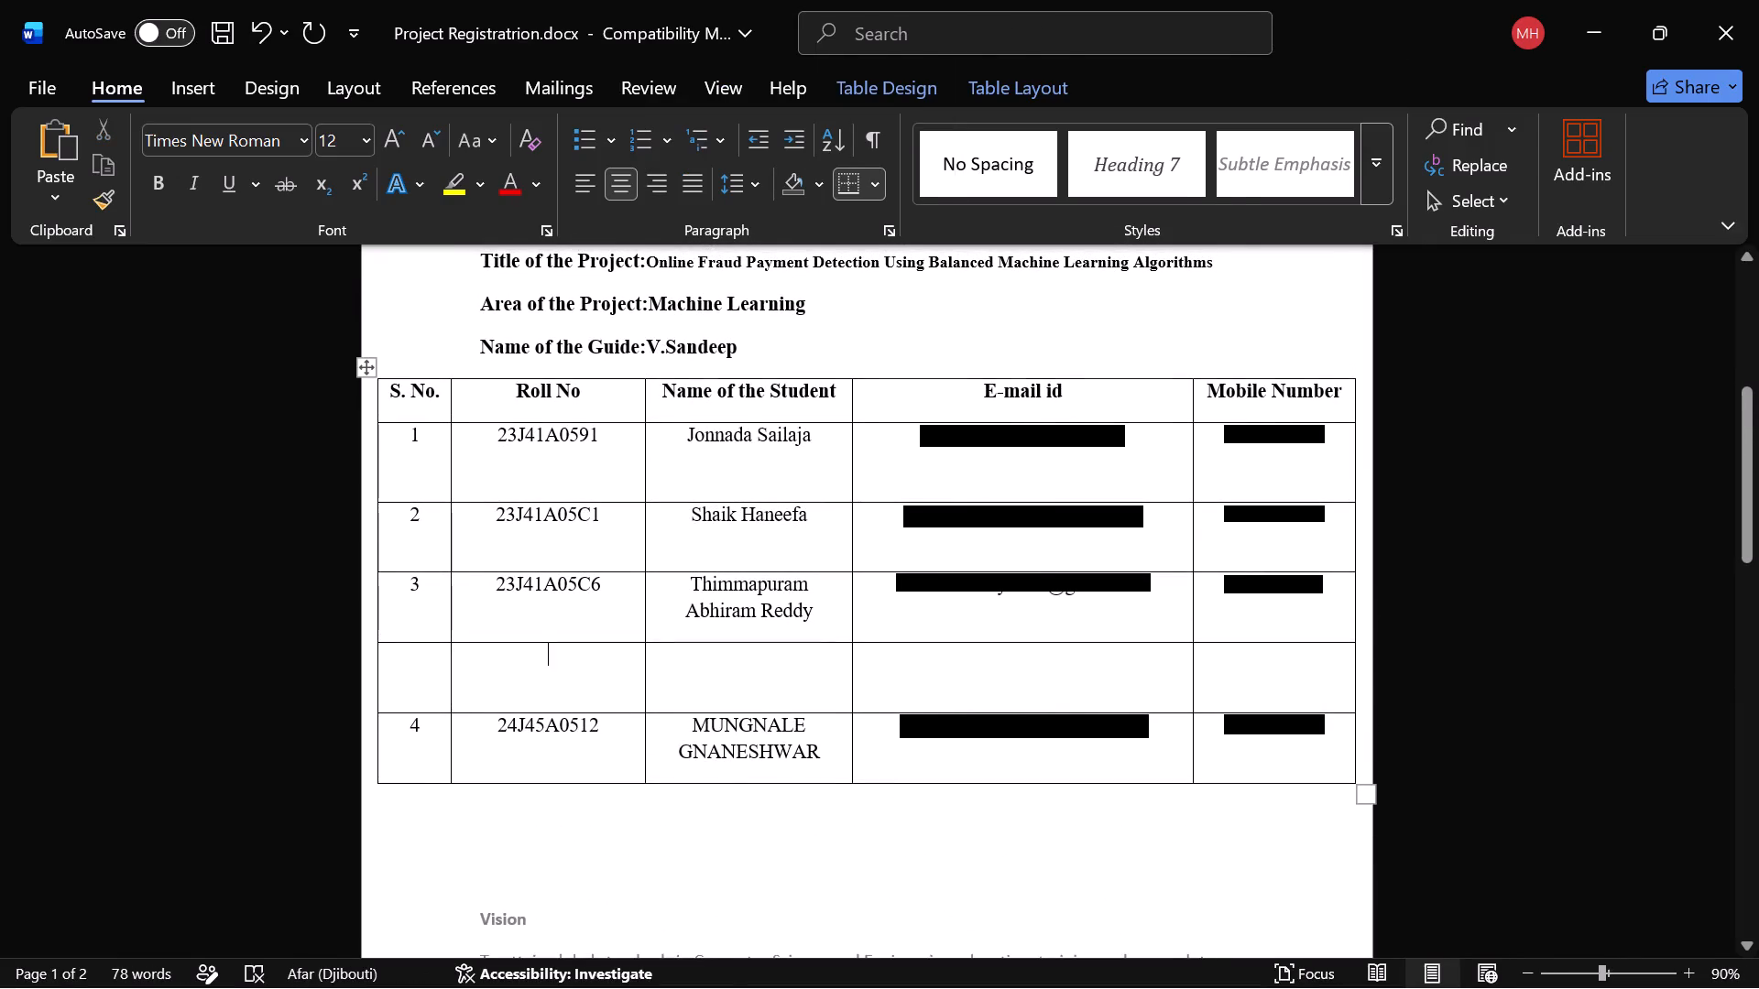
click(607, 732)
key(ctrl+a)
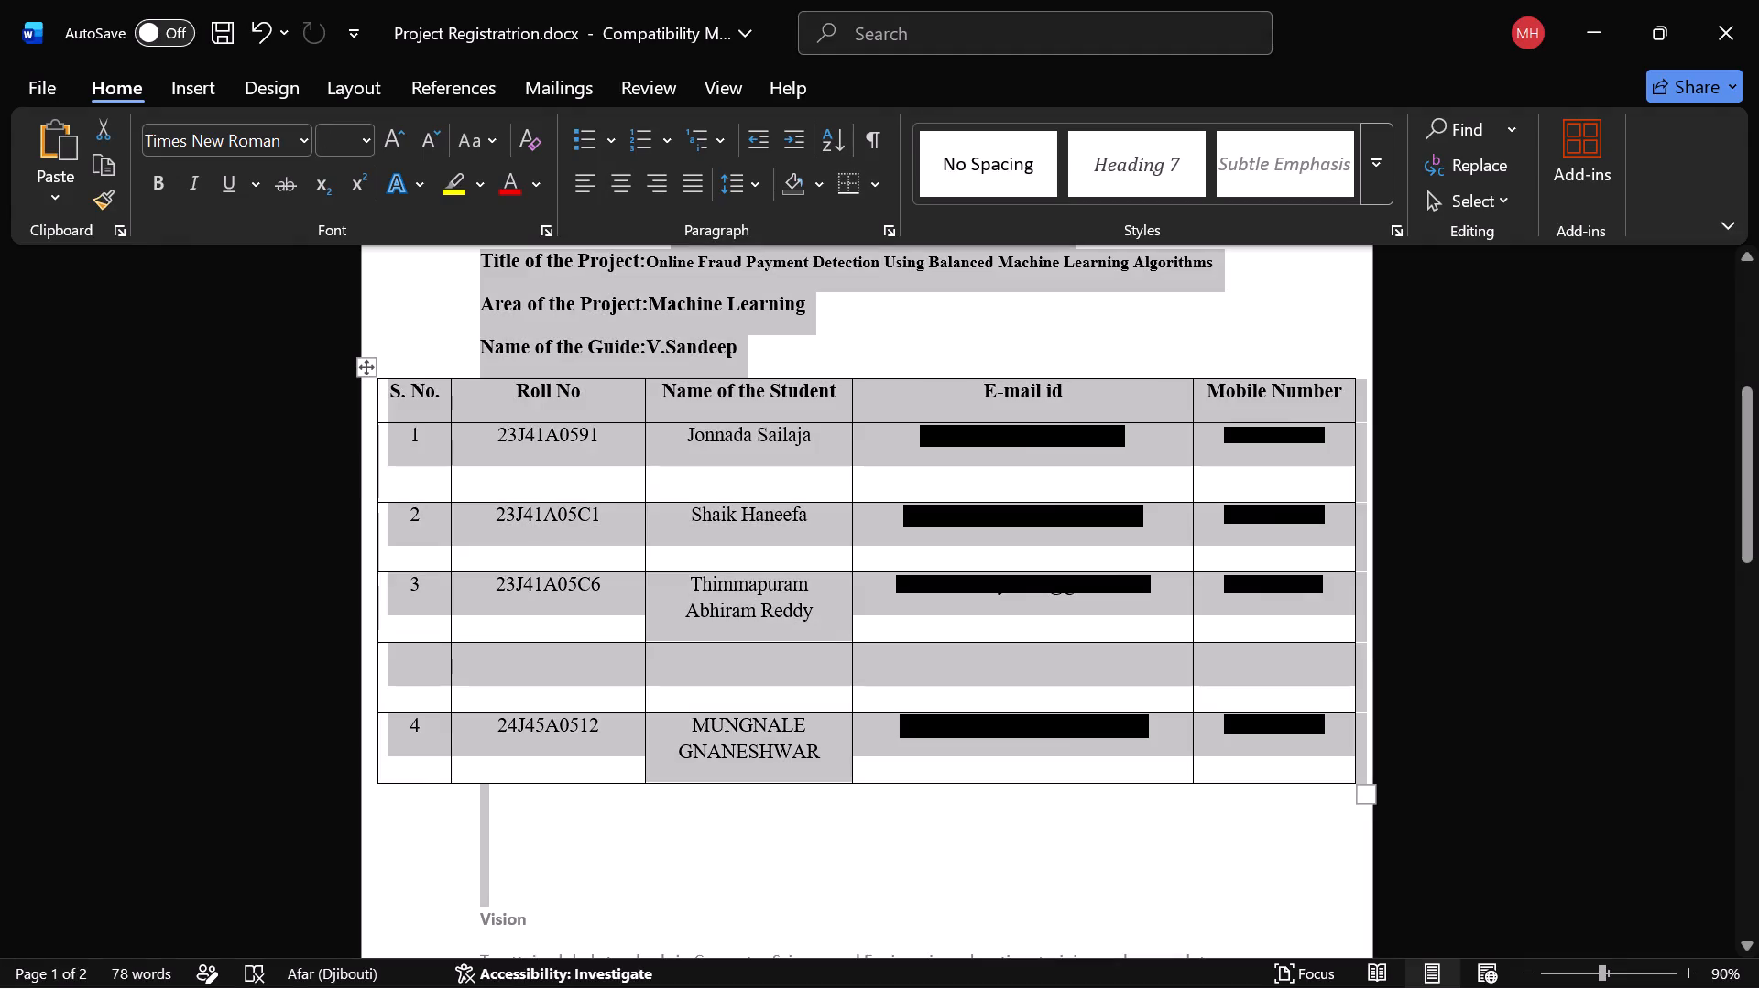
double_click(607, 732)
drag(607, 732, 514, 728)
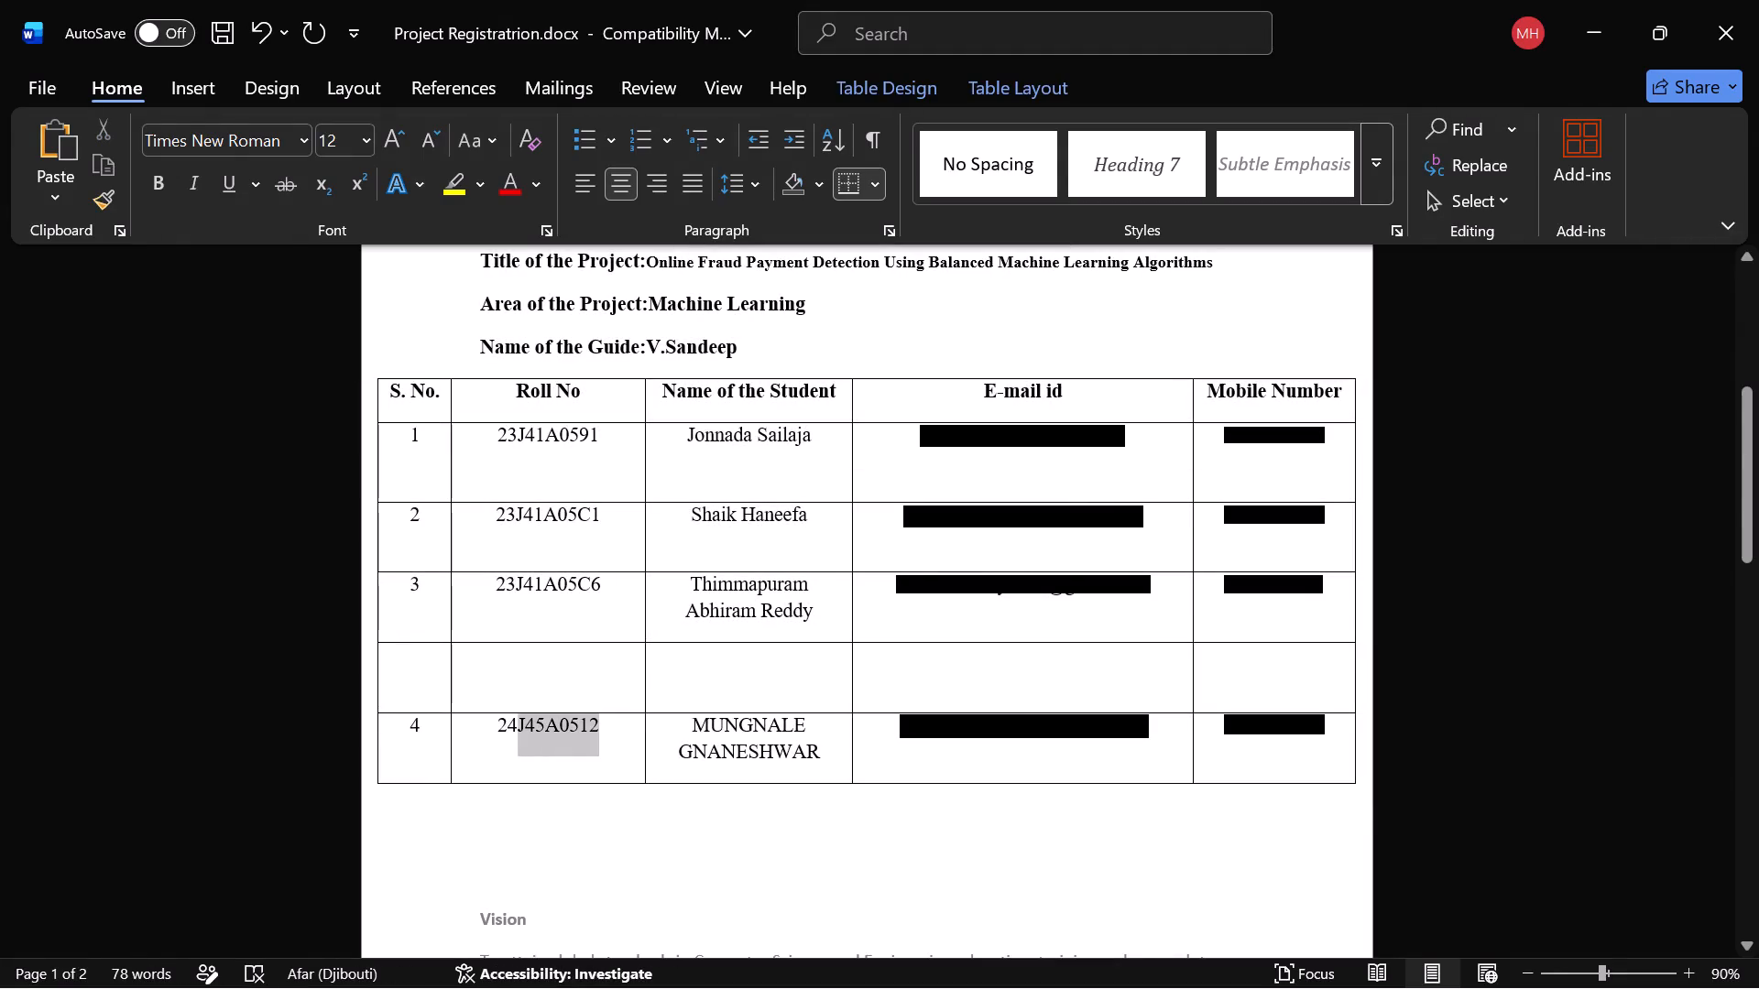
drag(514, 728, 494, 728)
key(ctrl+x)
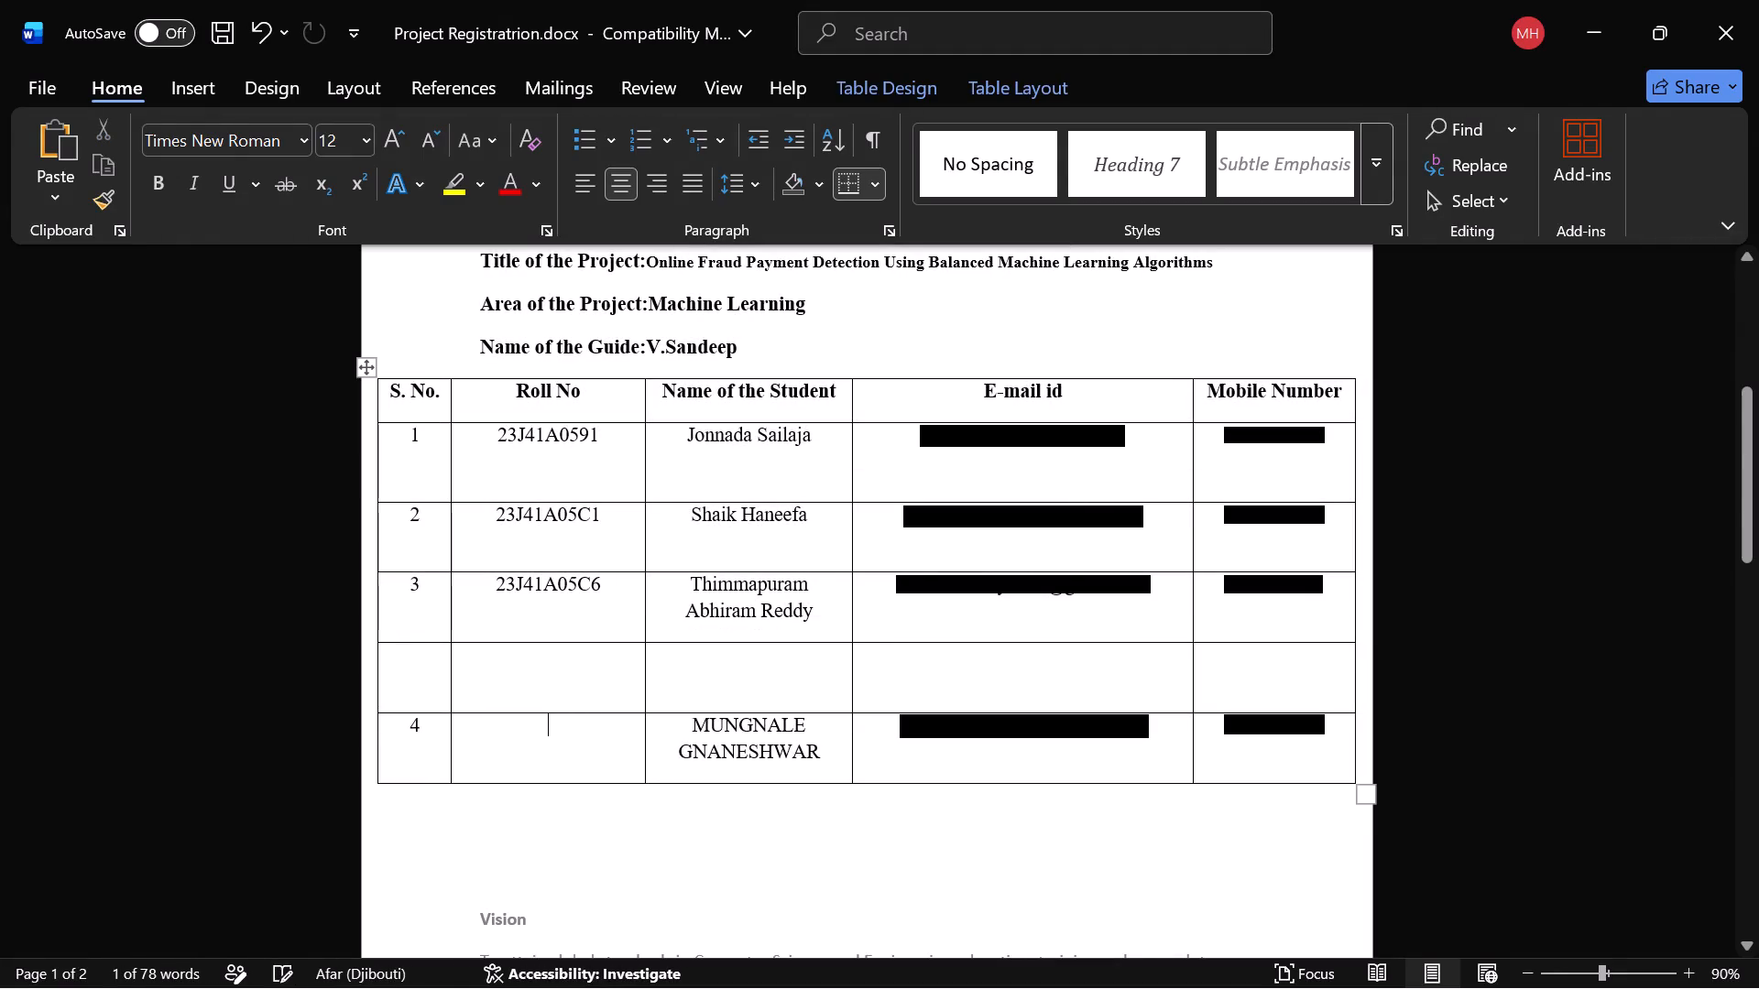
Paste the cut roll number over those of students 1 to 3 and into the empty row's Roll No cell.
drag(602, 436, 586, 438)
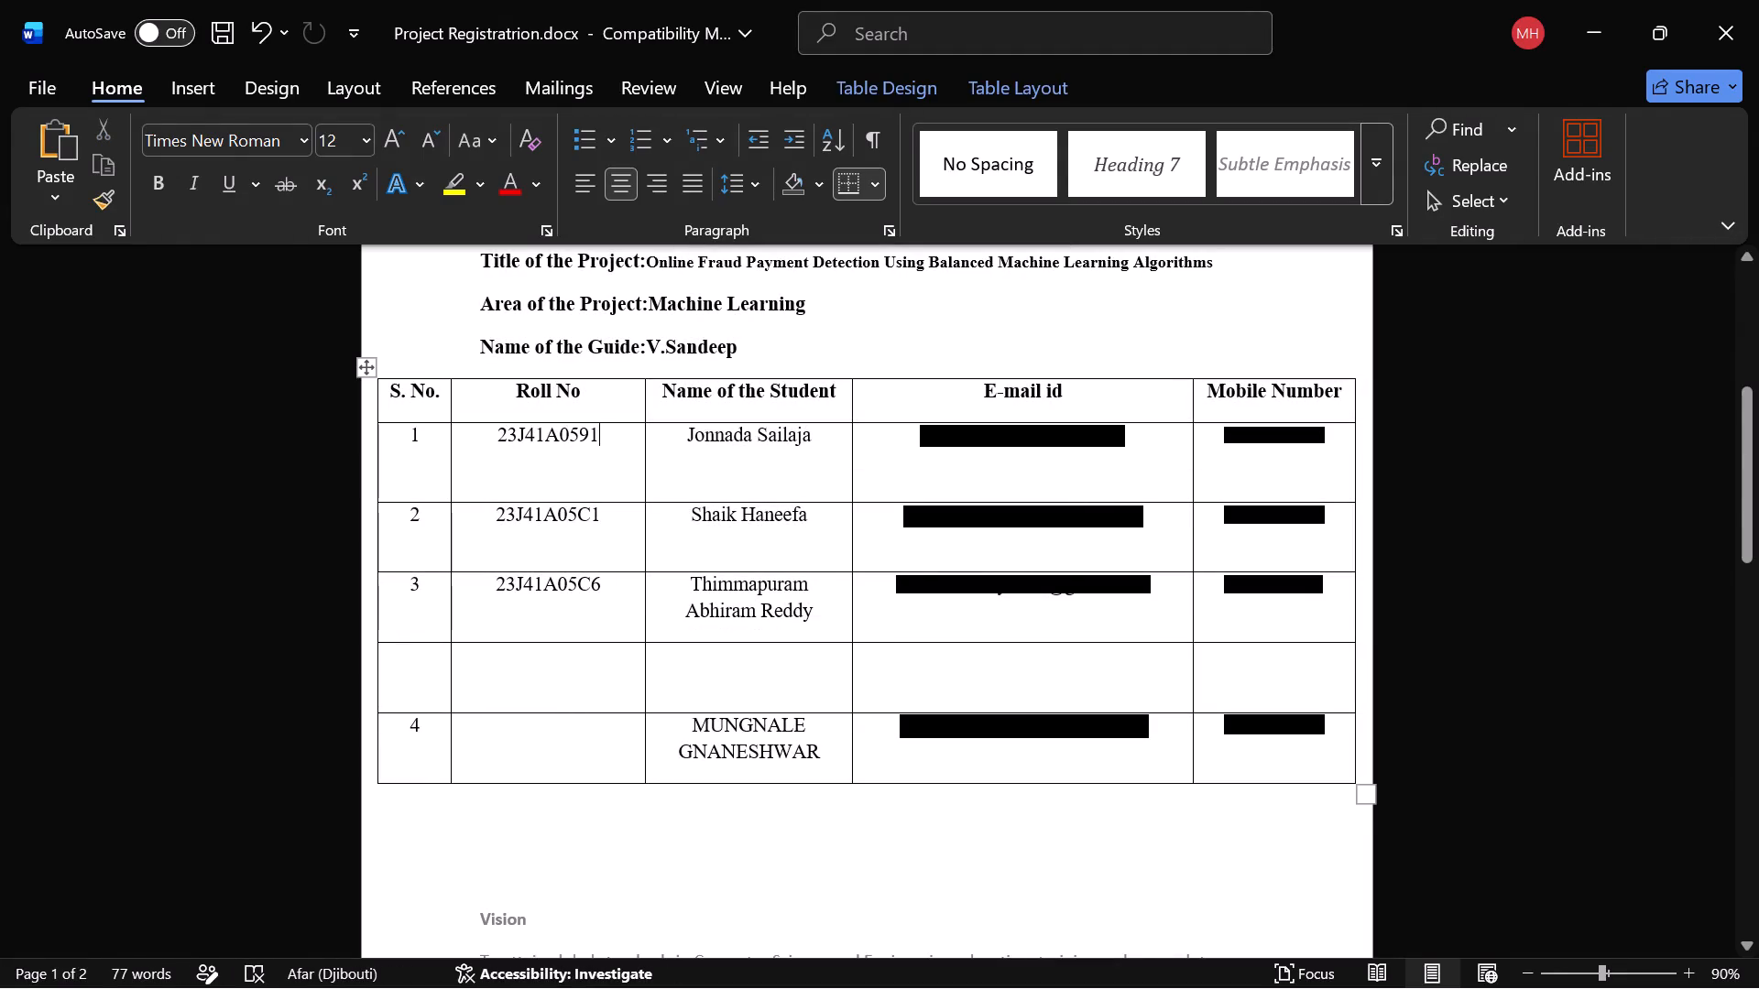
drag(586, 438, 458, 438)
key(ctrl+v)
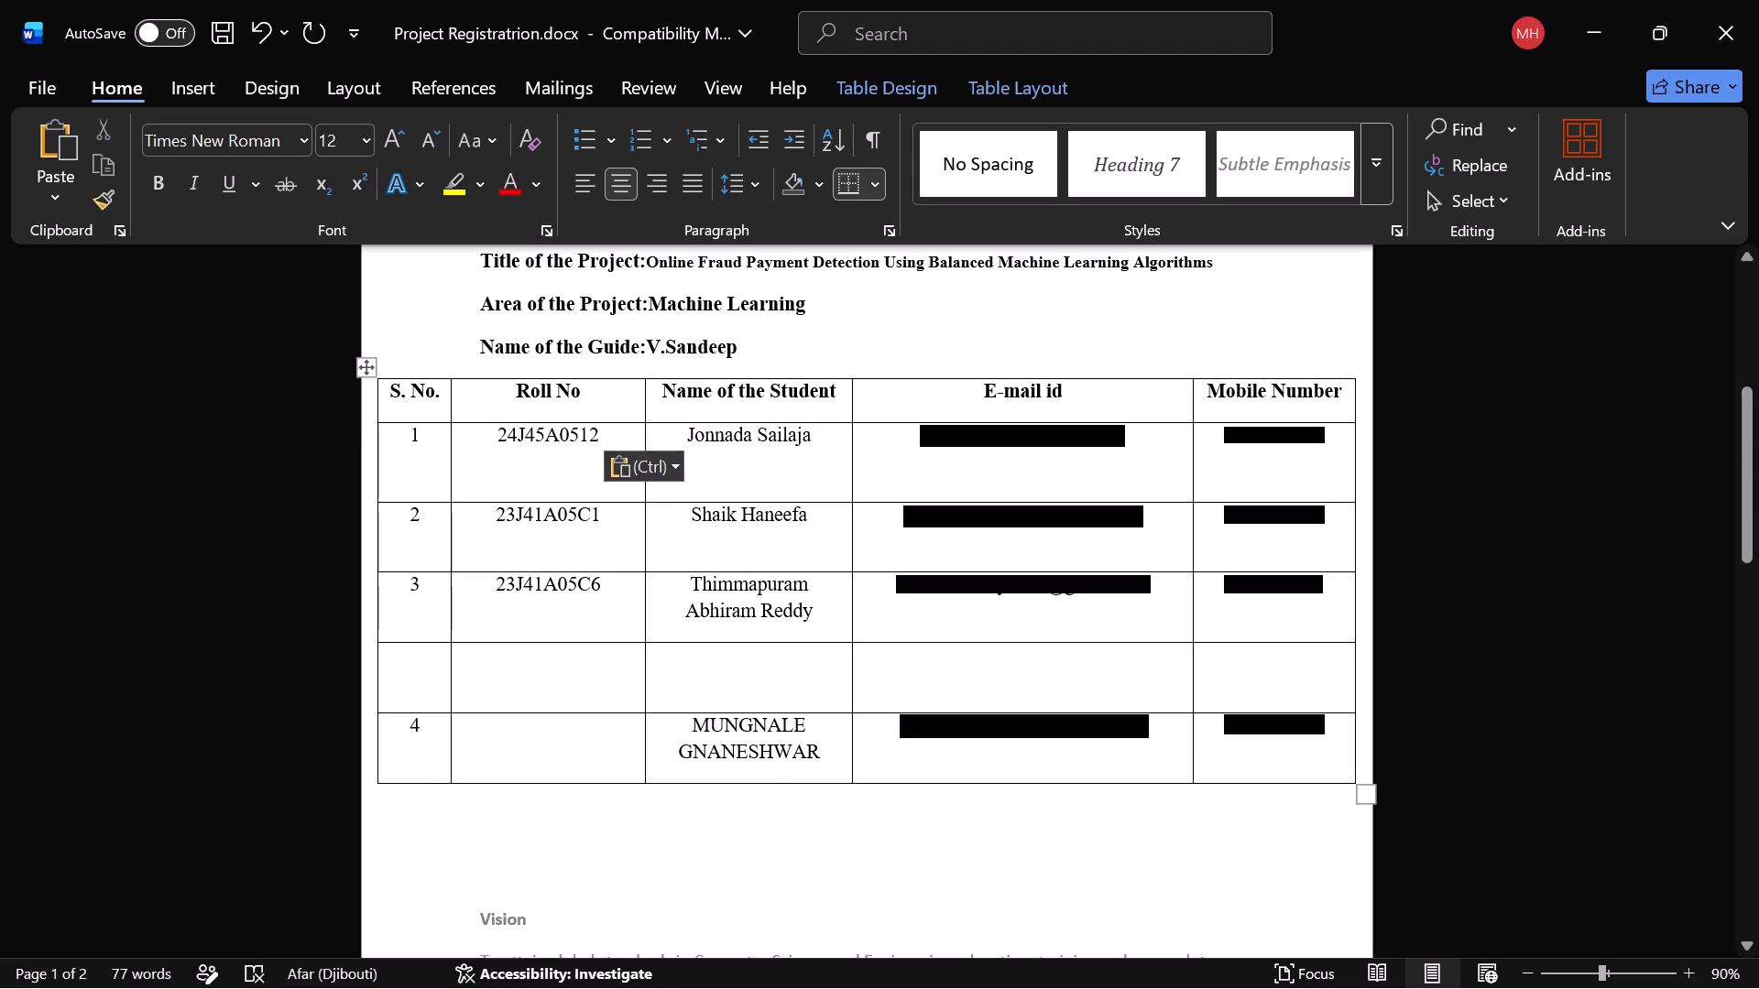
drag(609, 527, 475, 512)
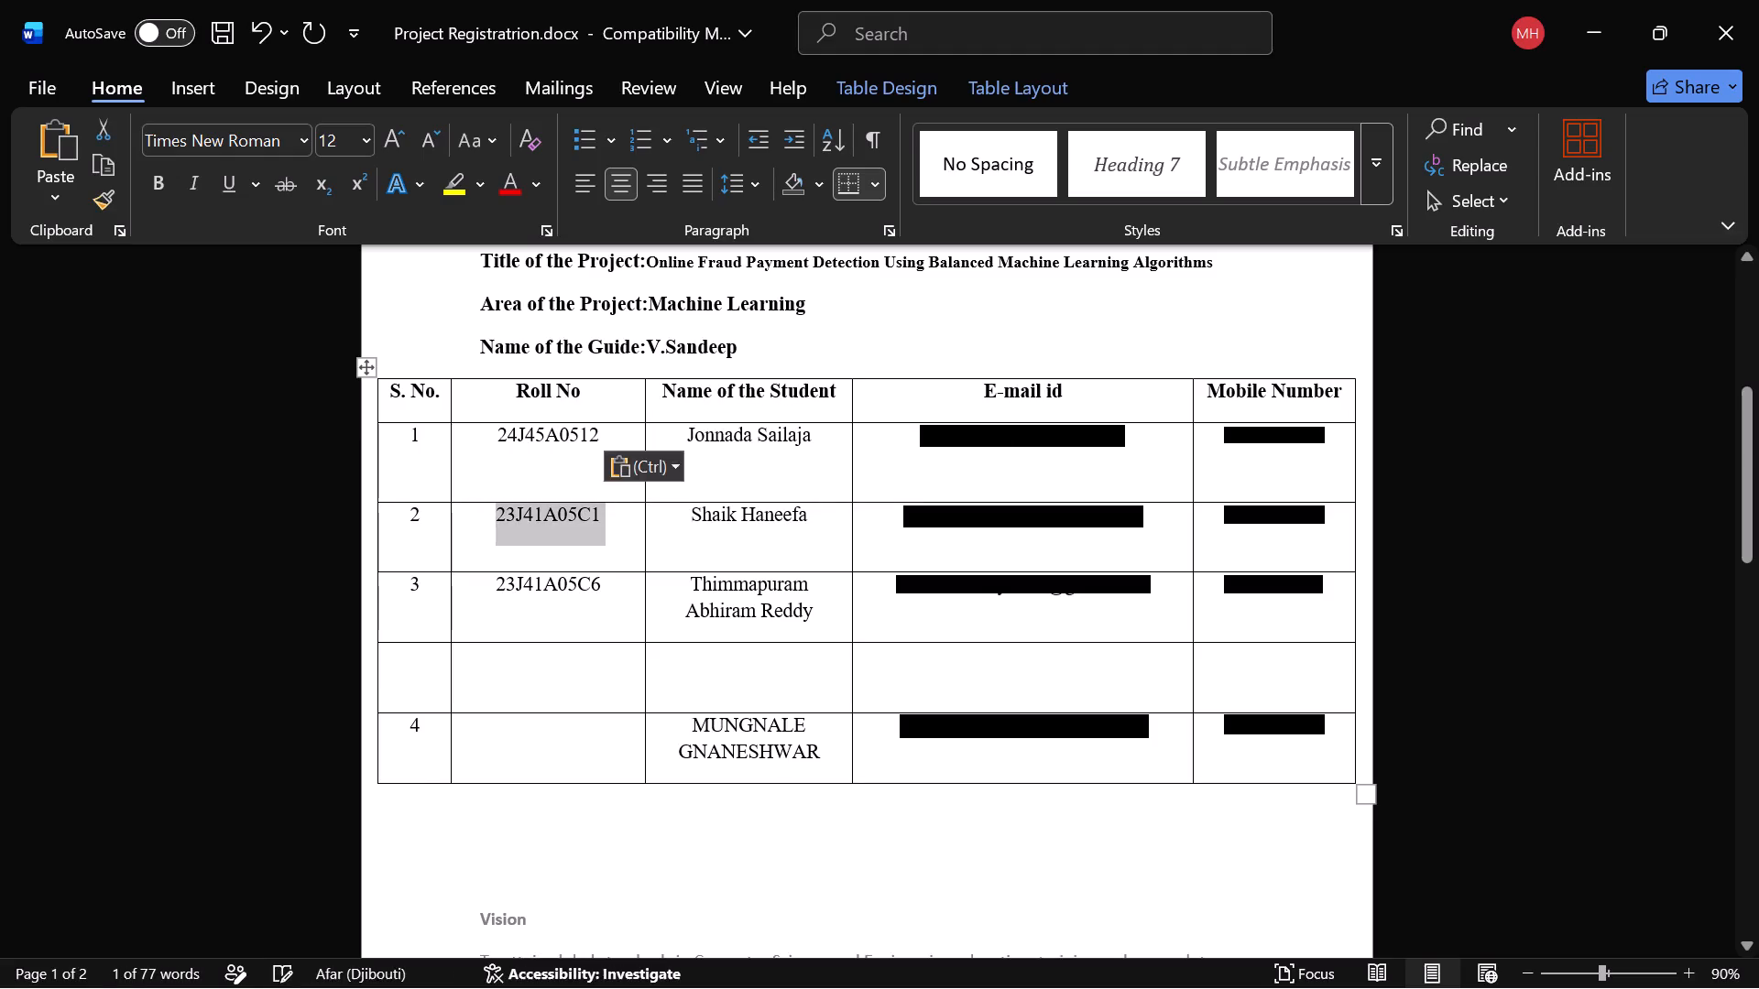
key(ctrl+v)
drag(608, 590, 515, 591)
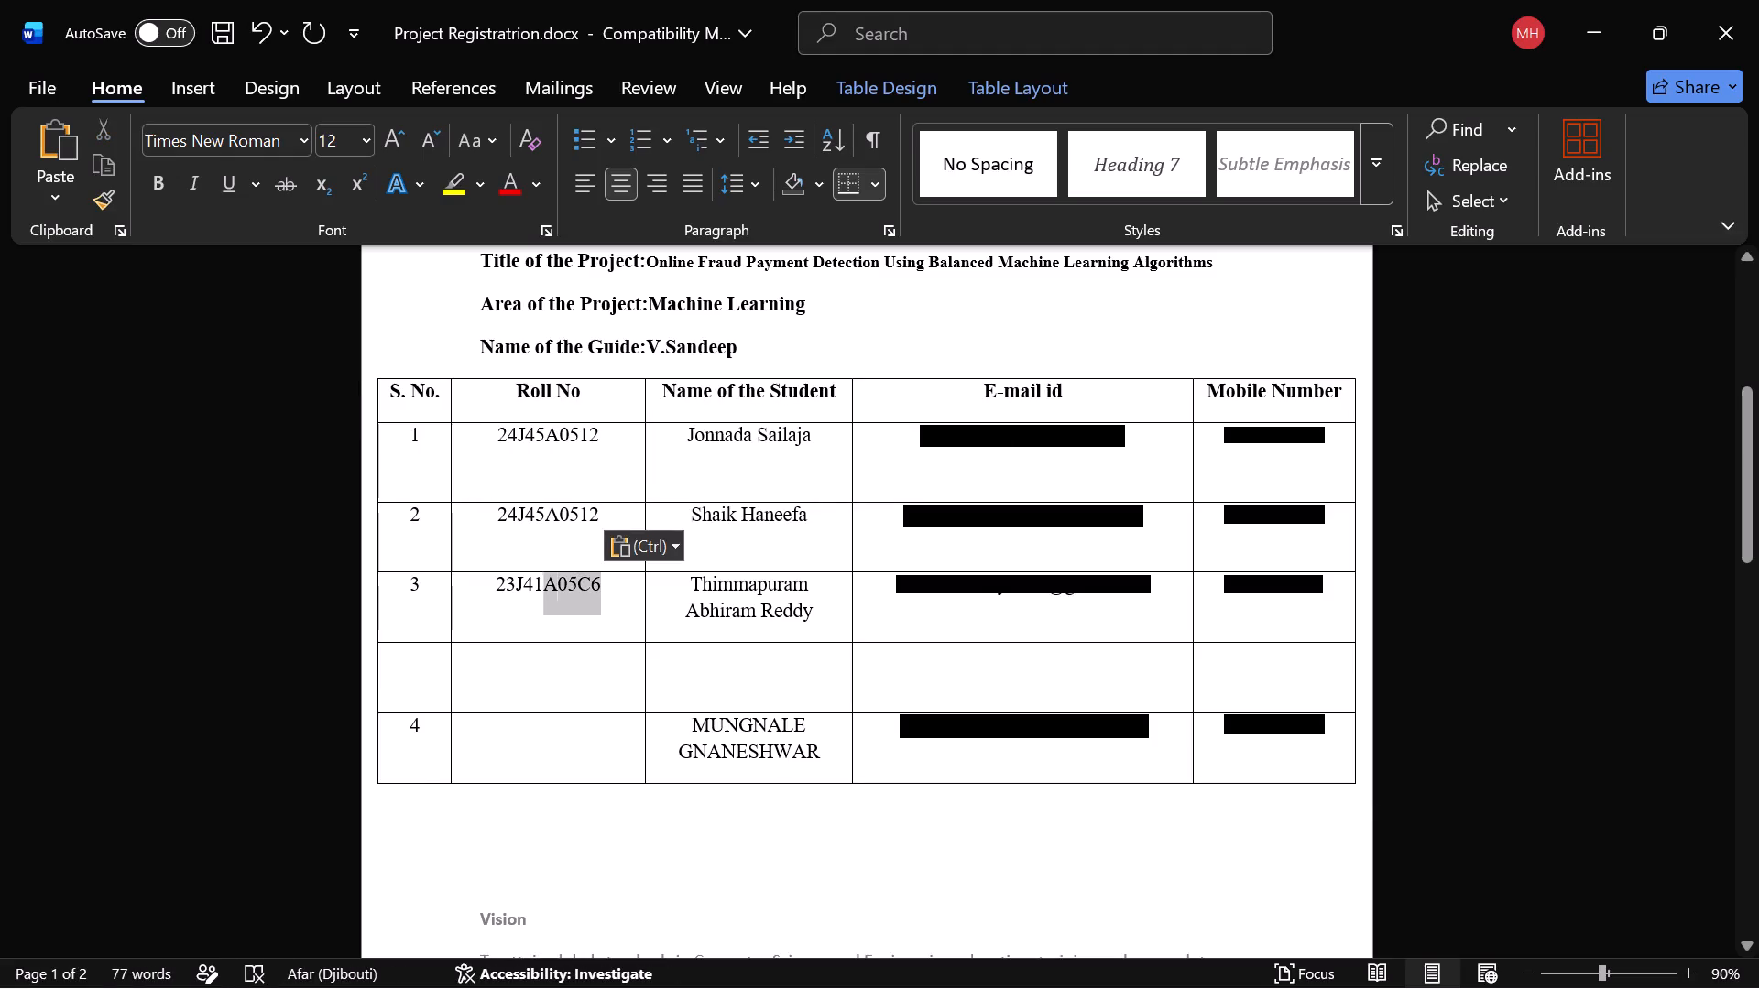
drag(515, 591, 497, 591)
key(ctrl+v)
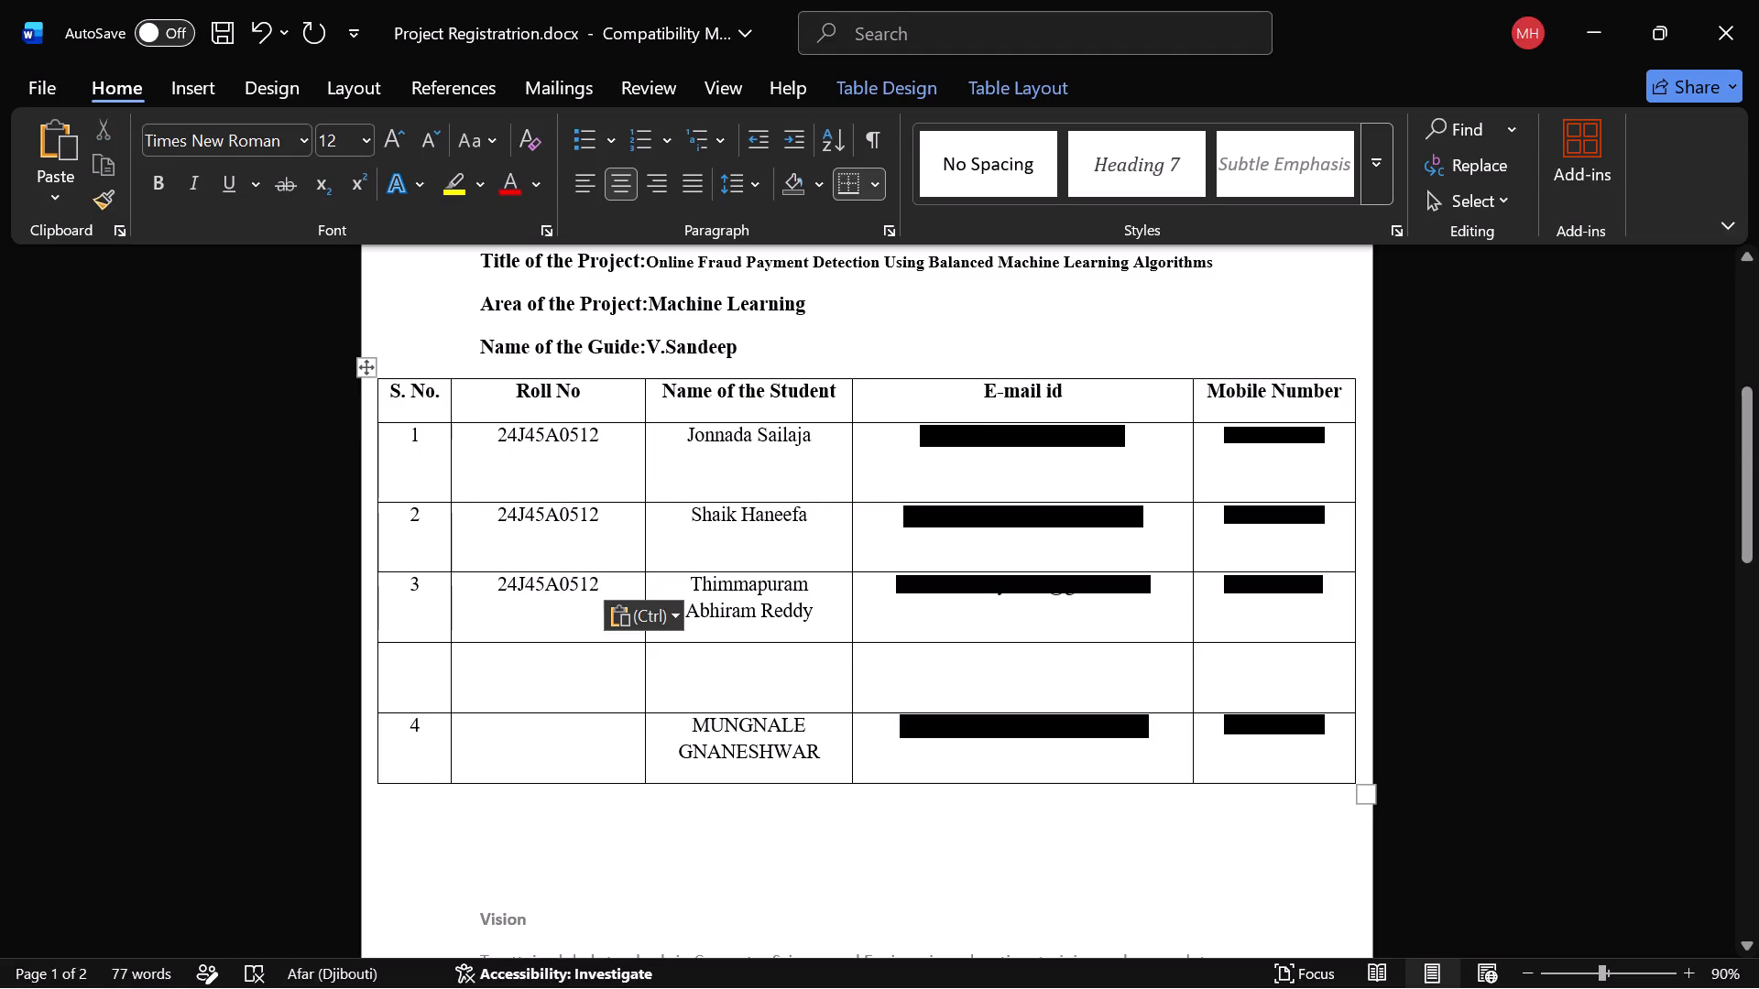
click(565, 689)
key(ctrl+v)
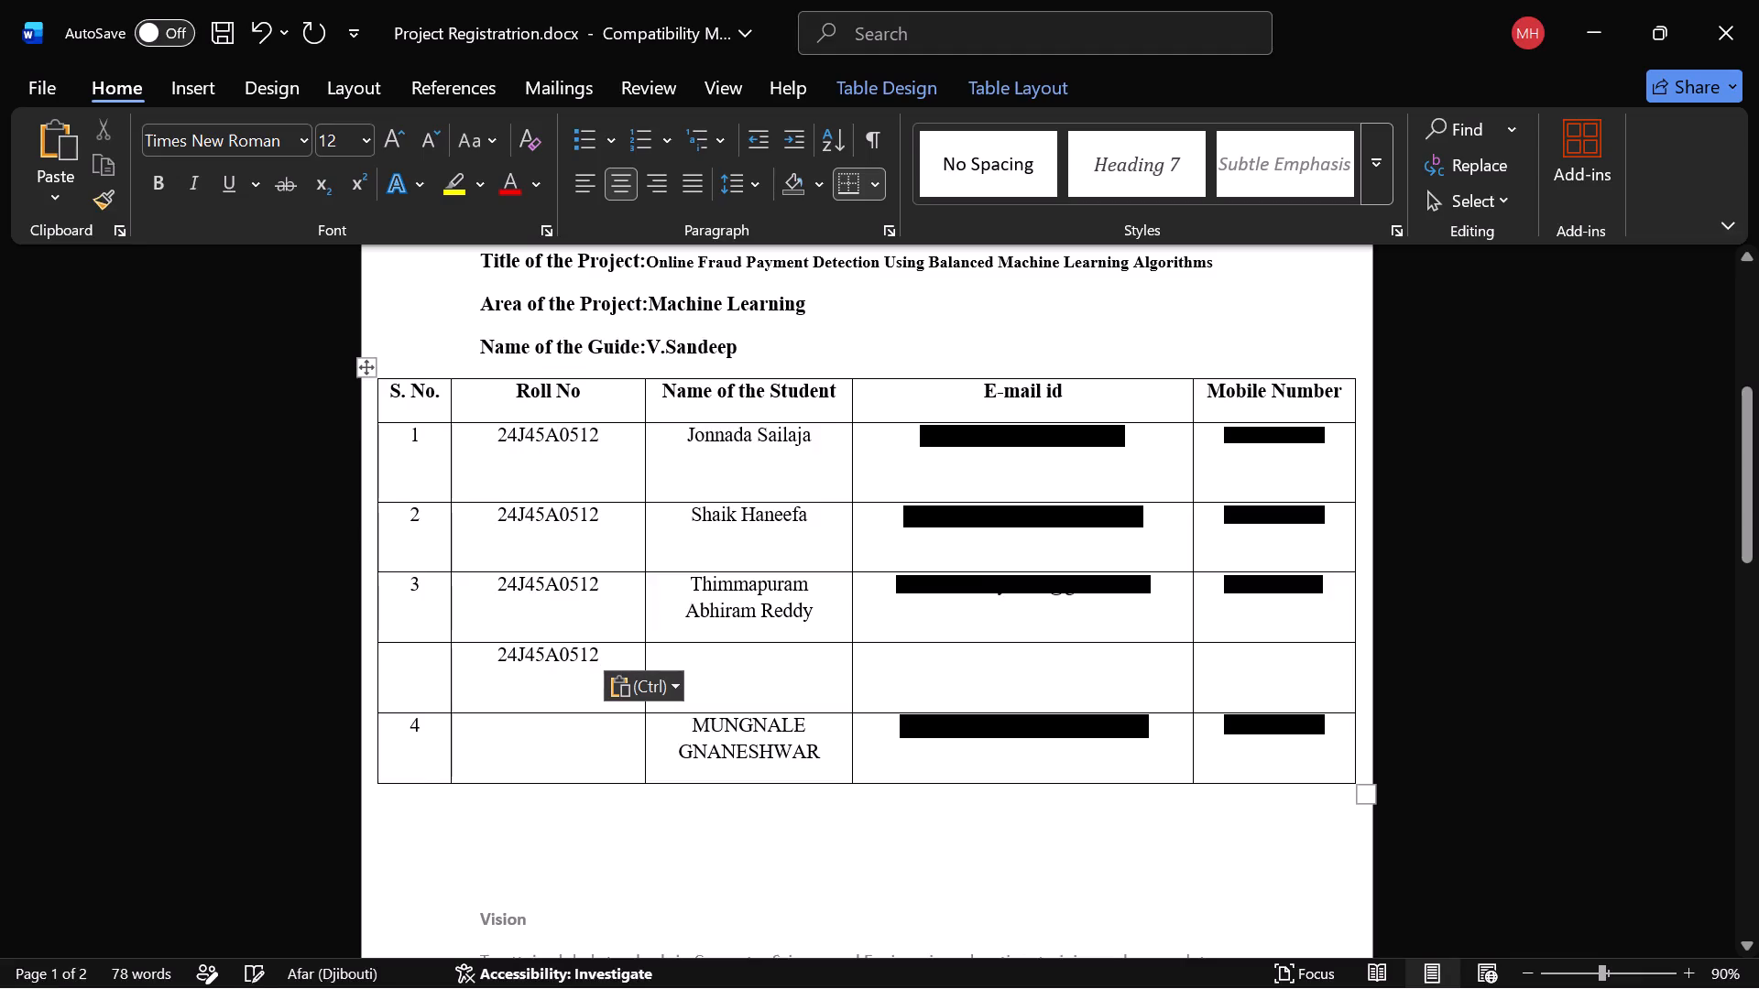
Number the inserted row 4 and renumber the last row 5 in the S. No. column.
click(422, 656)
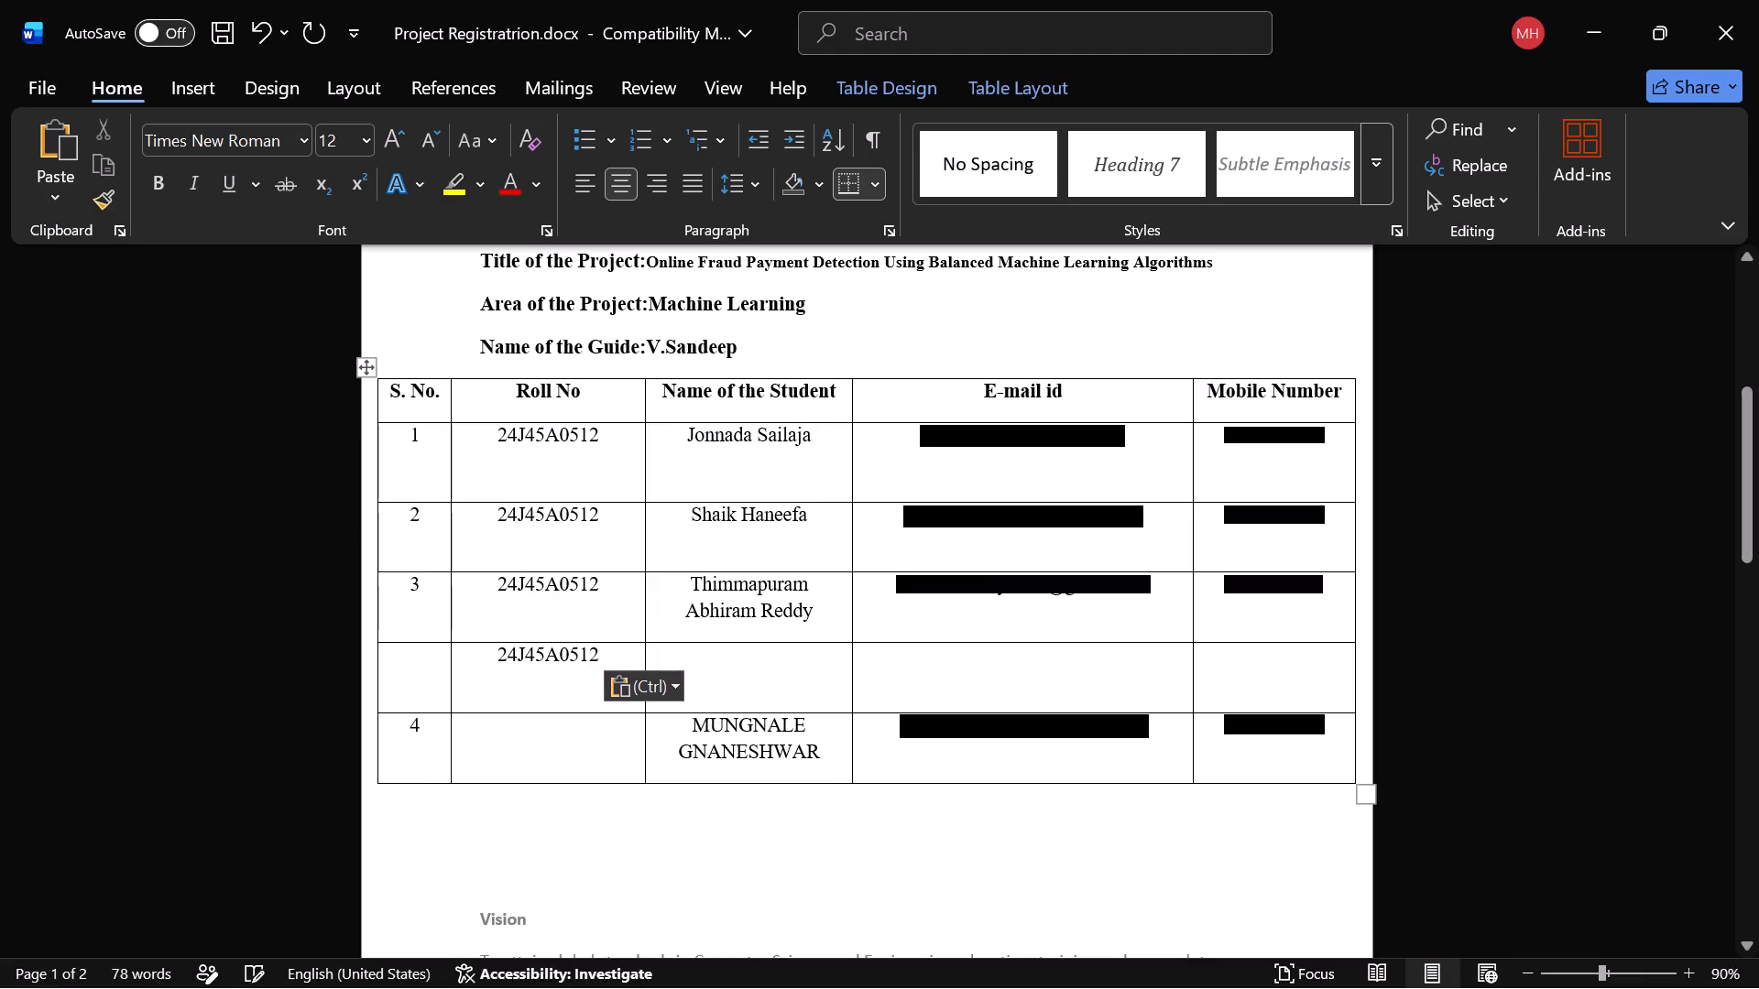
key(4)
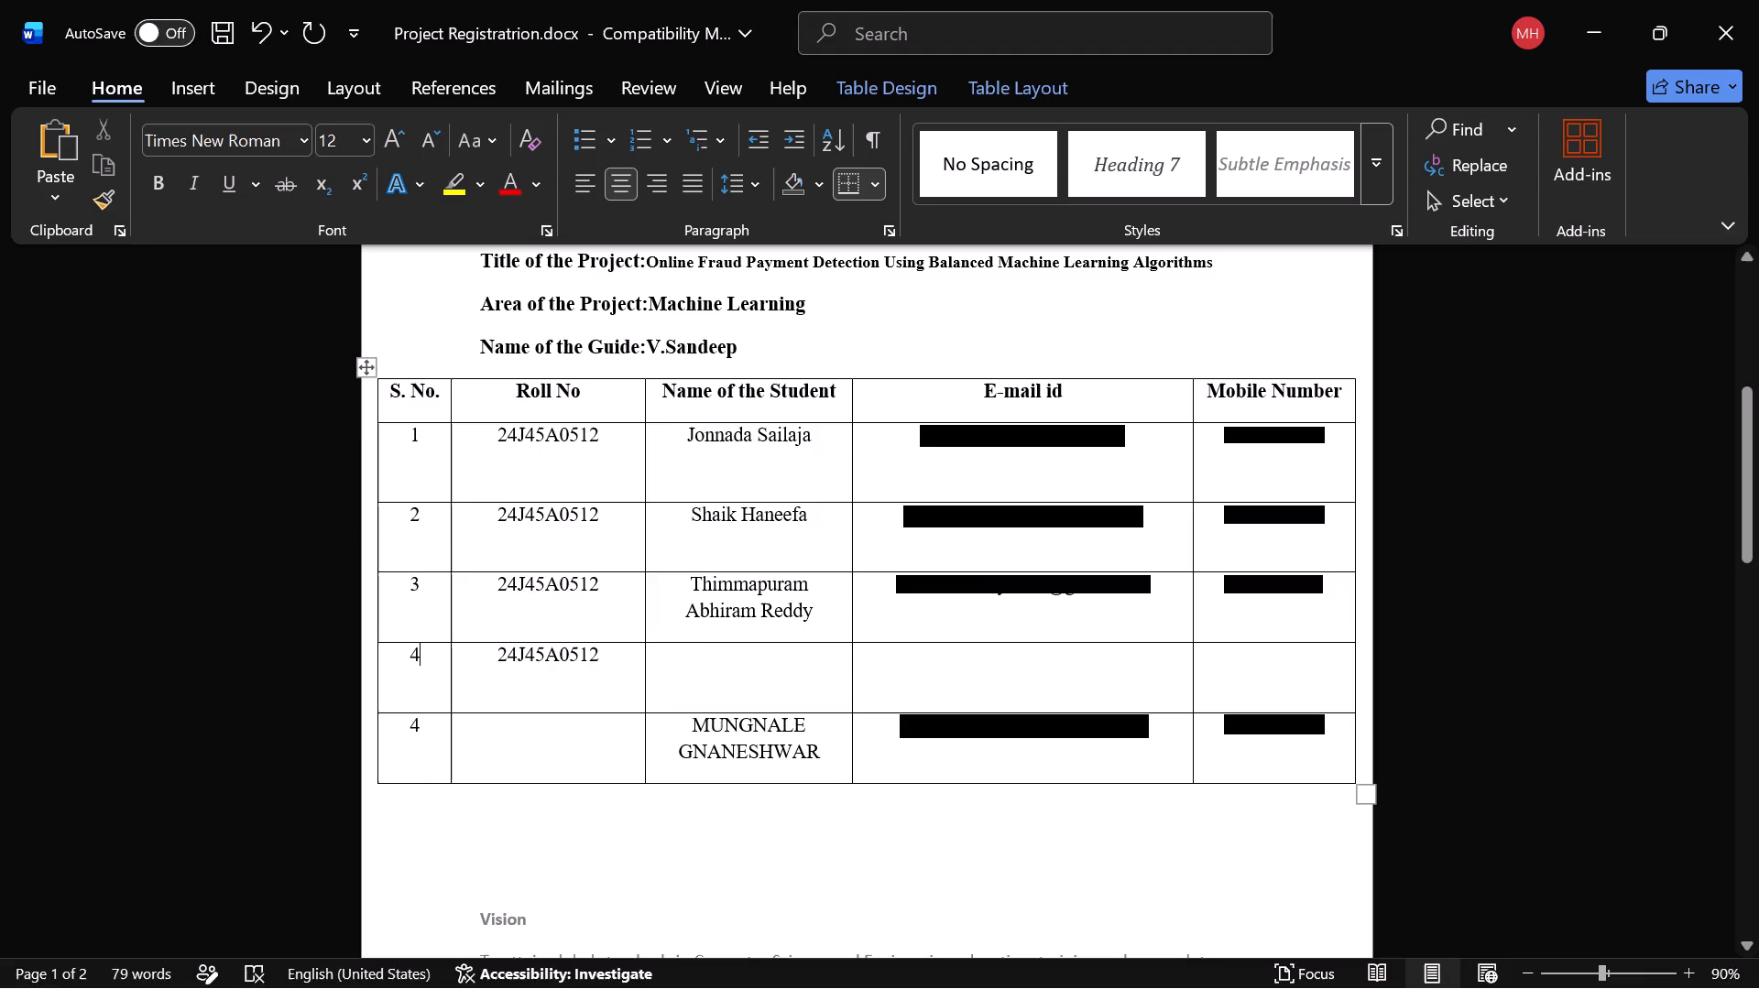
click(424, 727)
key(BackSpace)
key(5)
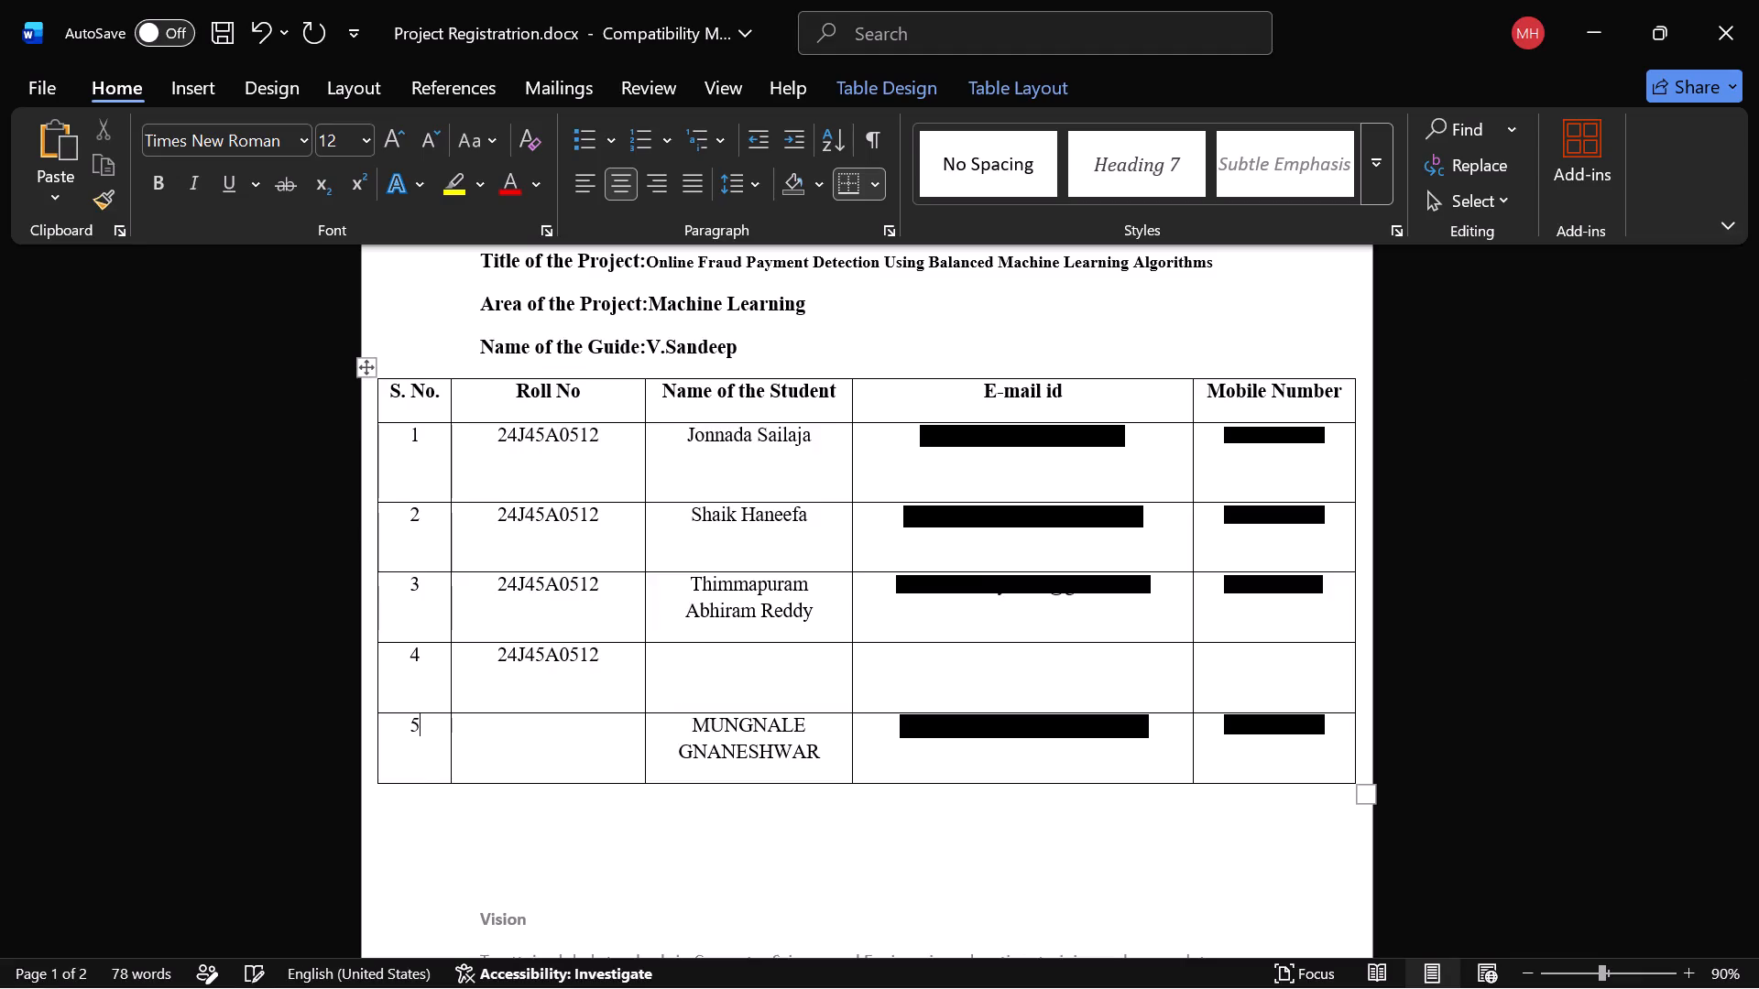
Change the last digit of the roll number in row 1 to 5, dismissing the low-battery warning.
click(520, 733)
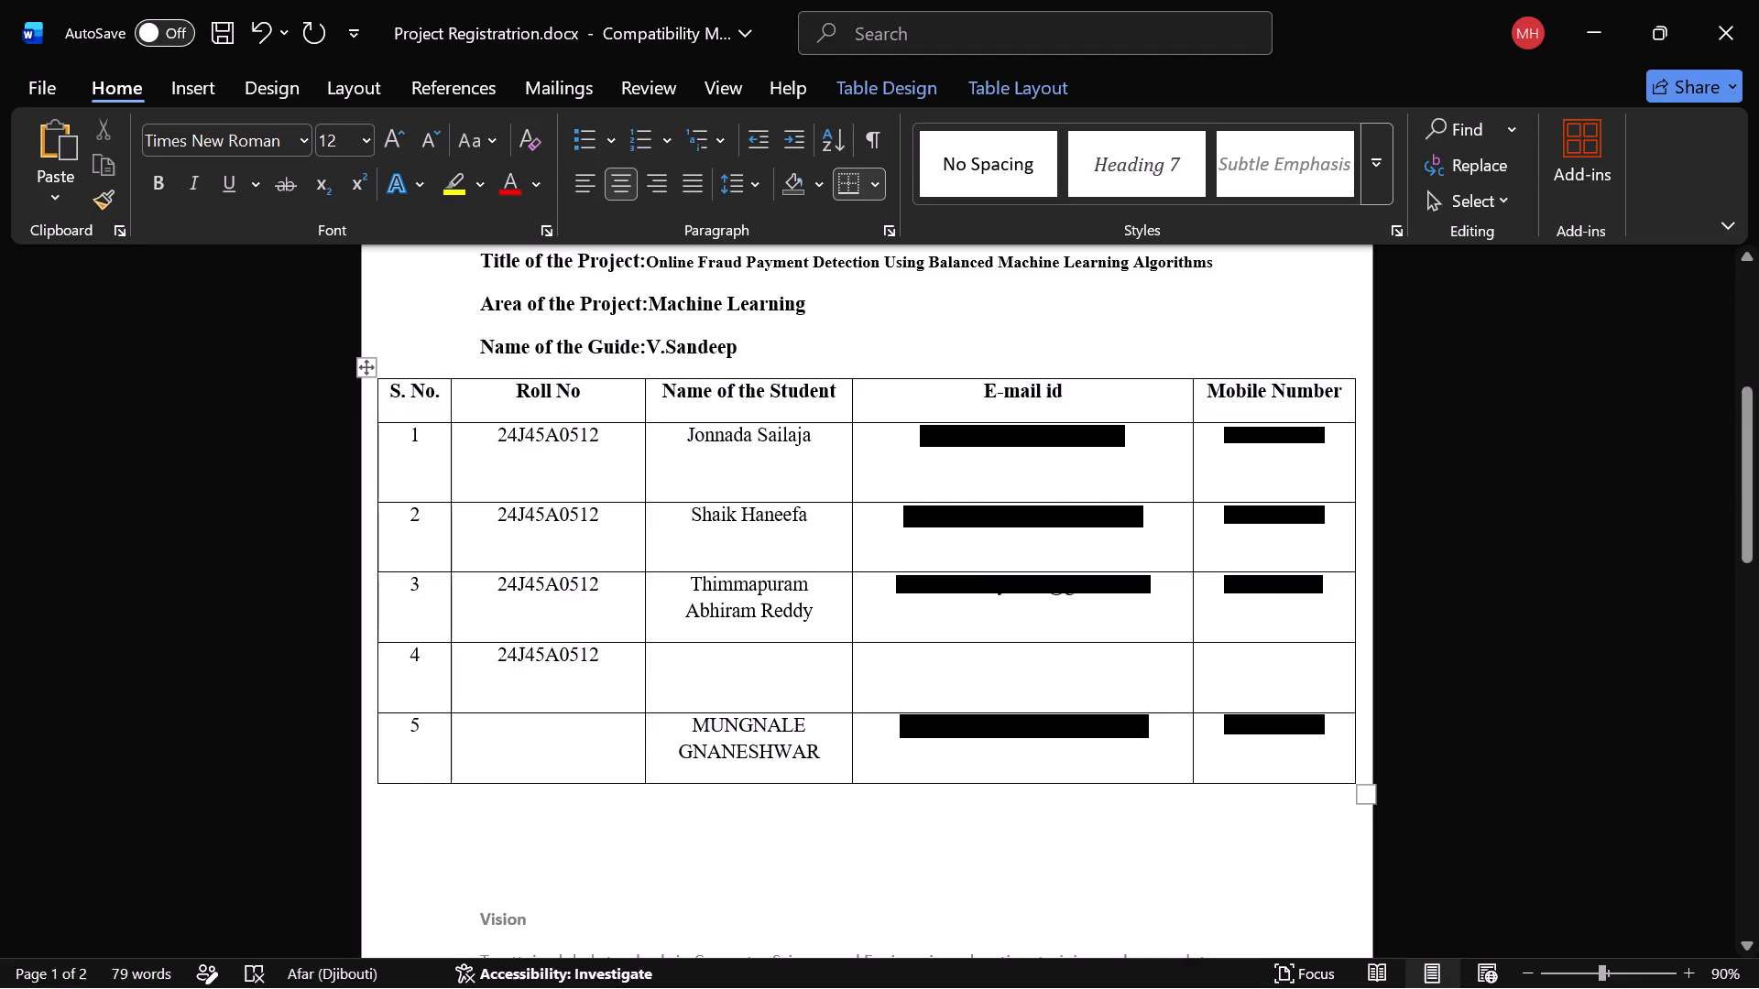
click(615, 459)
key(BackSpace)
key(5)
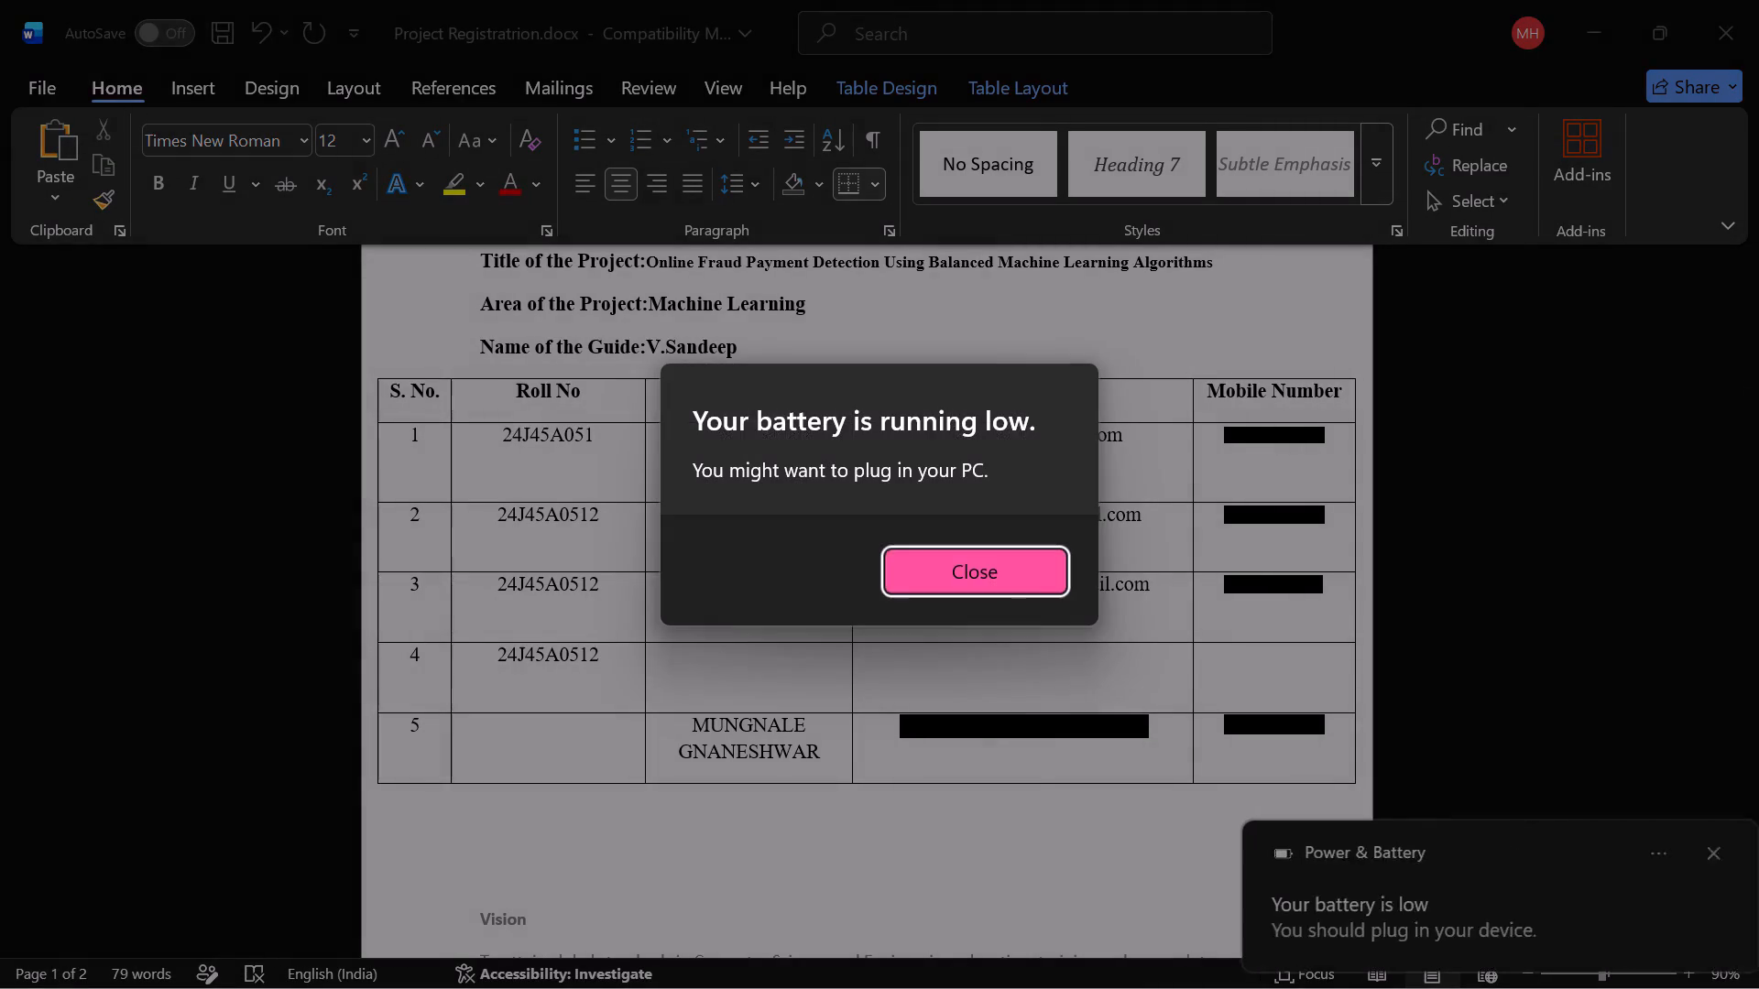
key(Return)
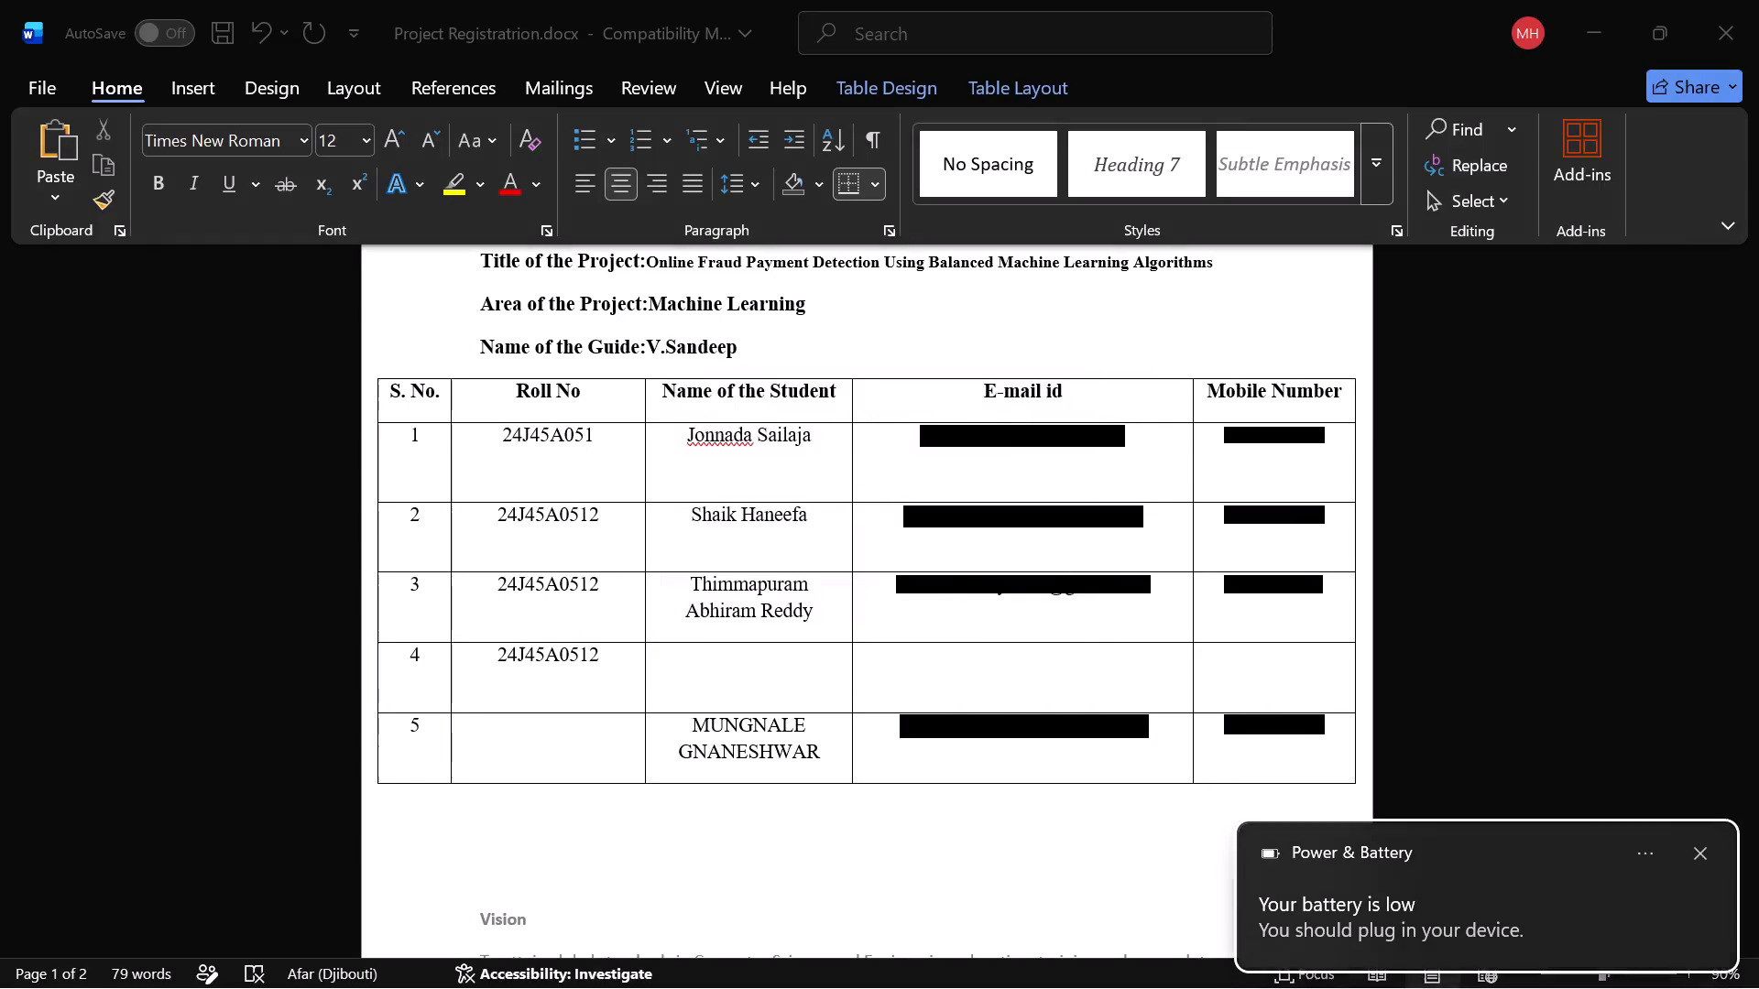
click(614, 434)
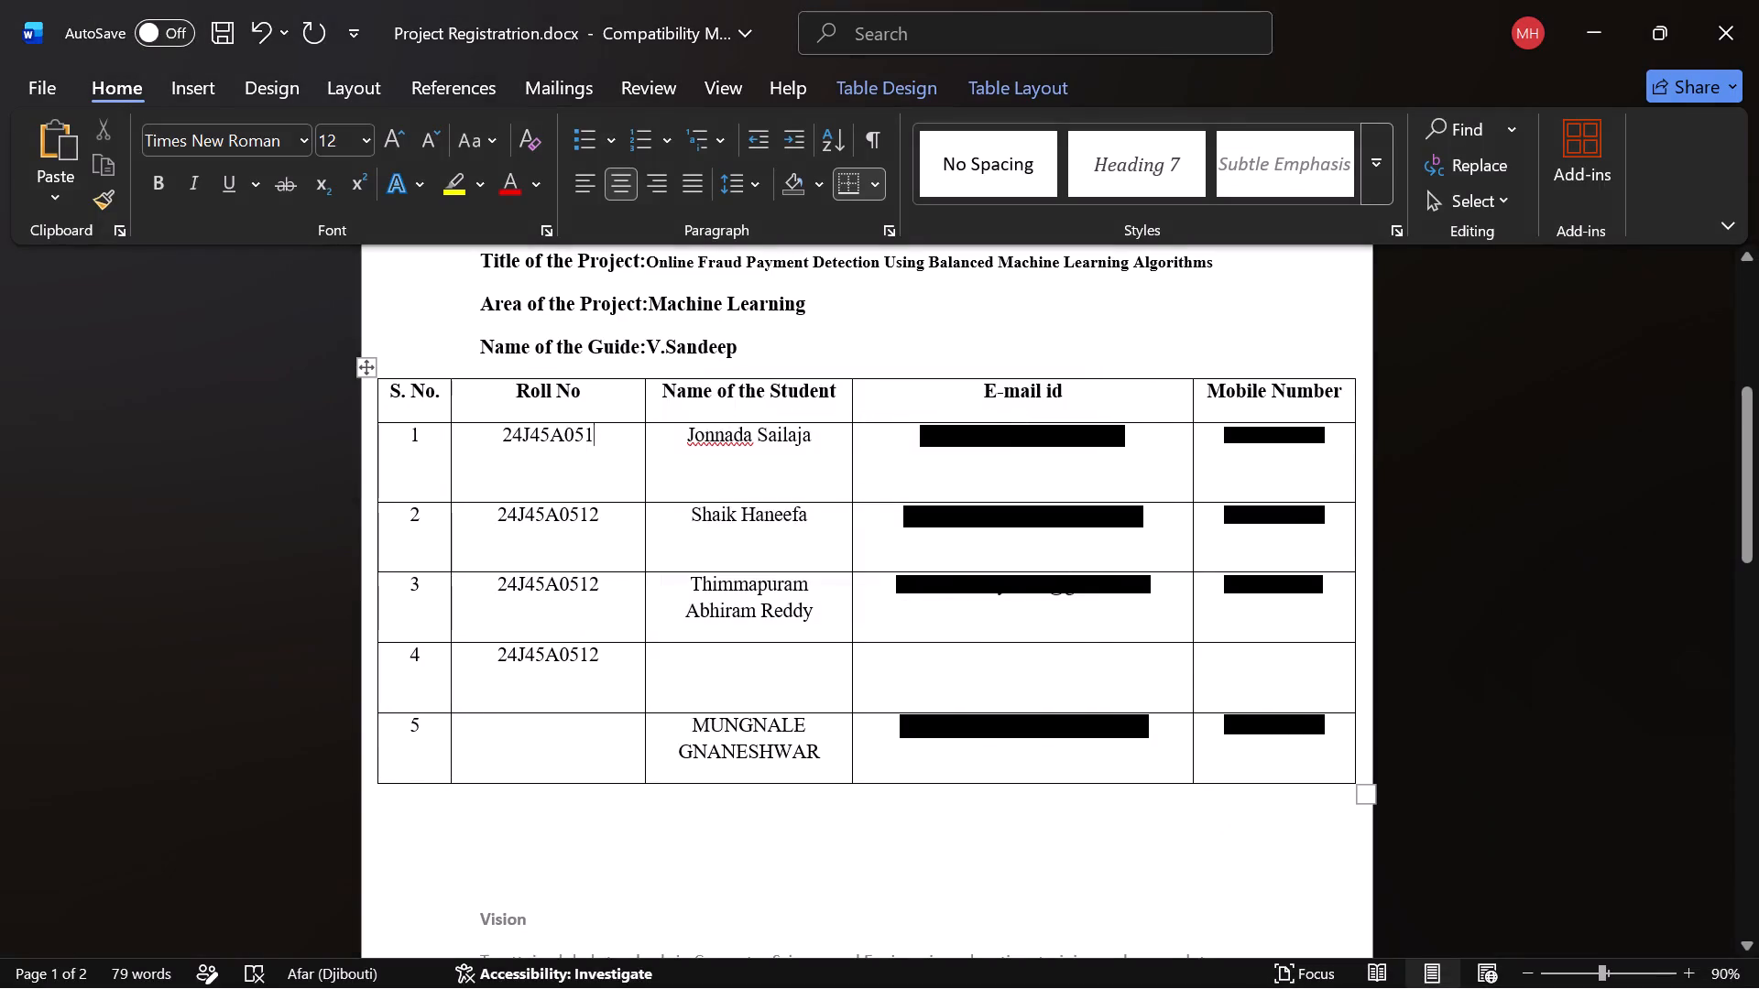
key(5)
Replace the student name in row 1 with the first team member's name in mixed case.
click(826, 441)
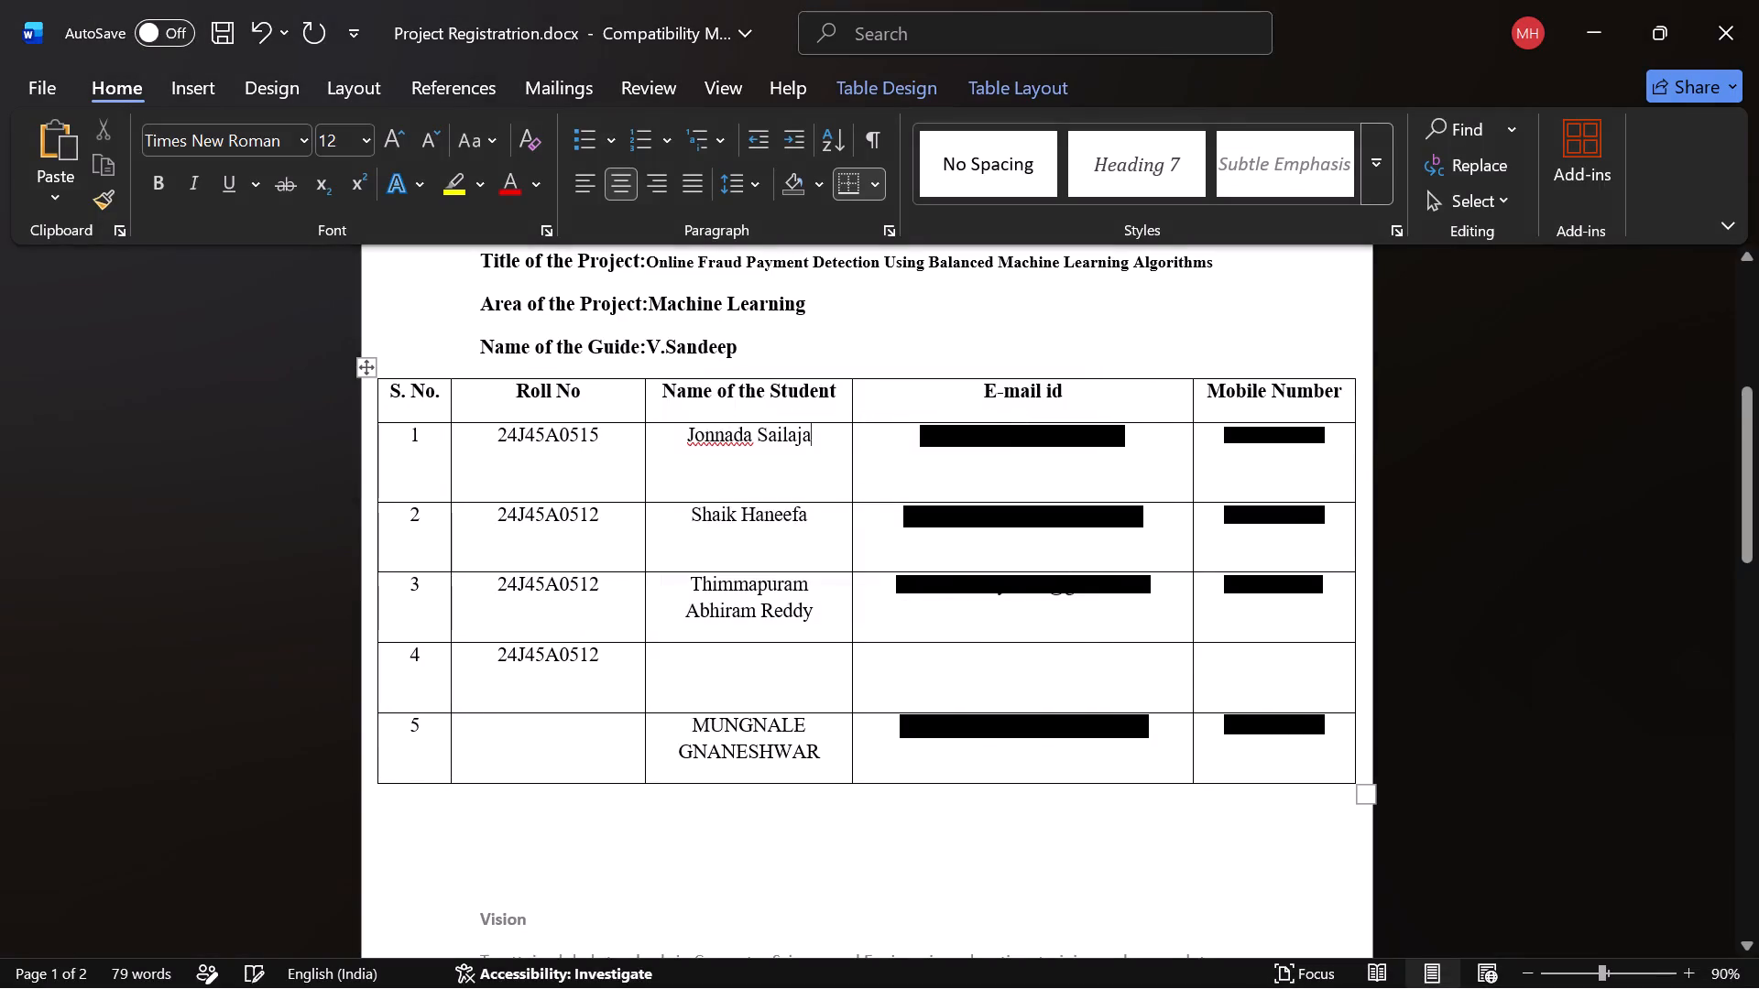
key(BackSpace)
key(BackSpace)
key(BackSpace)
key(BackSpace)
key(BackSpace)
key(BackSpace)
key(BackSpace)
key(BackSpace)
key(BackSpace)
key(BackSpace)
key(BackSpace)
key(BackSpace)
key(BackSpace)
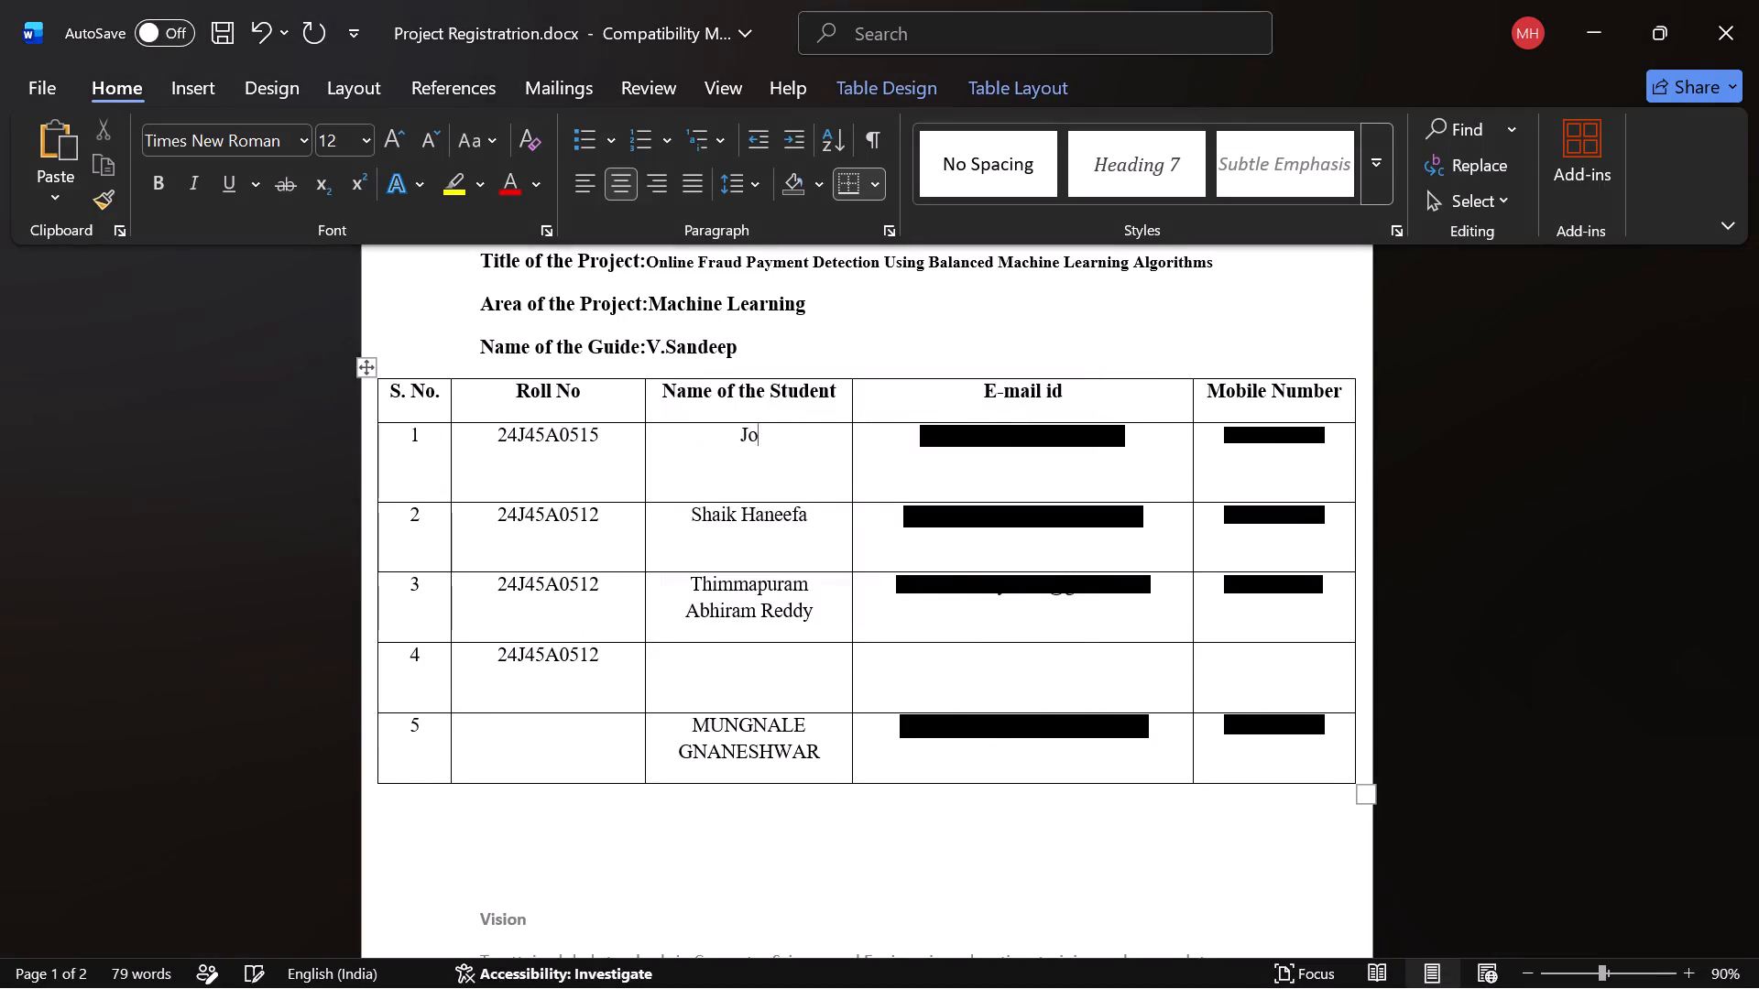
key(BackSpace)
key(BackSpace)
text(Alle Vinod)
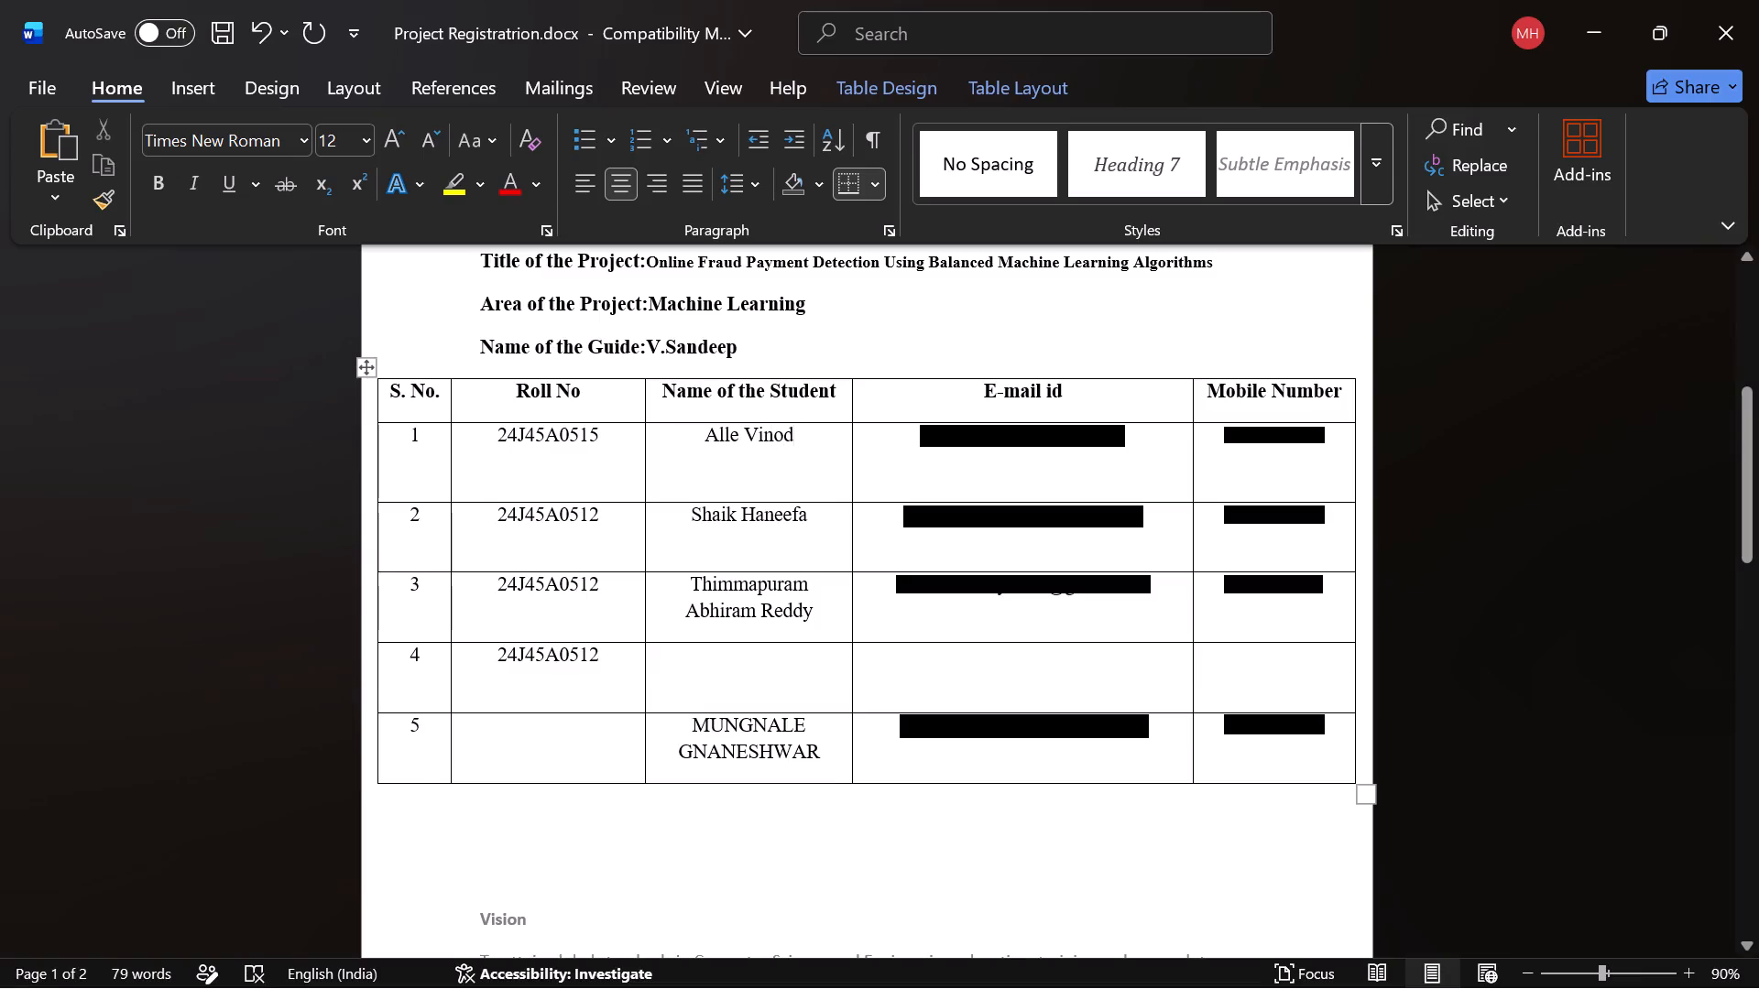
Replace the student name in row 2 with the second team member's name, with the MD initials in capitals.
click(803, 526)
key(BackSpace)
key(BackSpace)
key(BackSpace)
key(BackSpace)
key(BackSpace)
key(BackSpace)
key(BackSpace)
key(BackSpace)
key(BackSpace)
key(BackSpace)
key(BackSpace)
key(BackSpace)
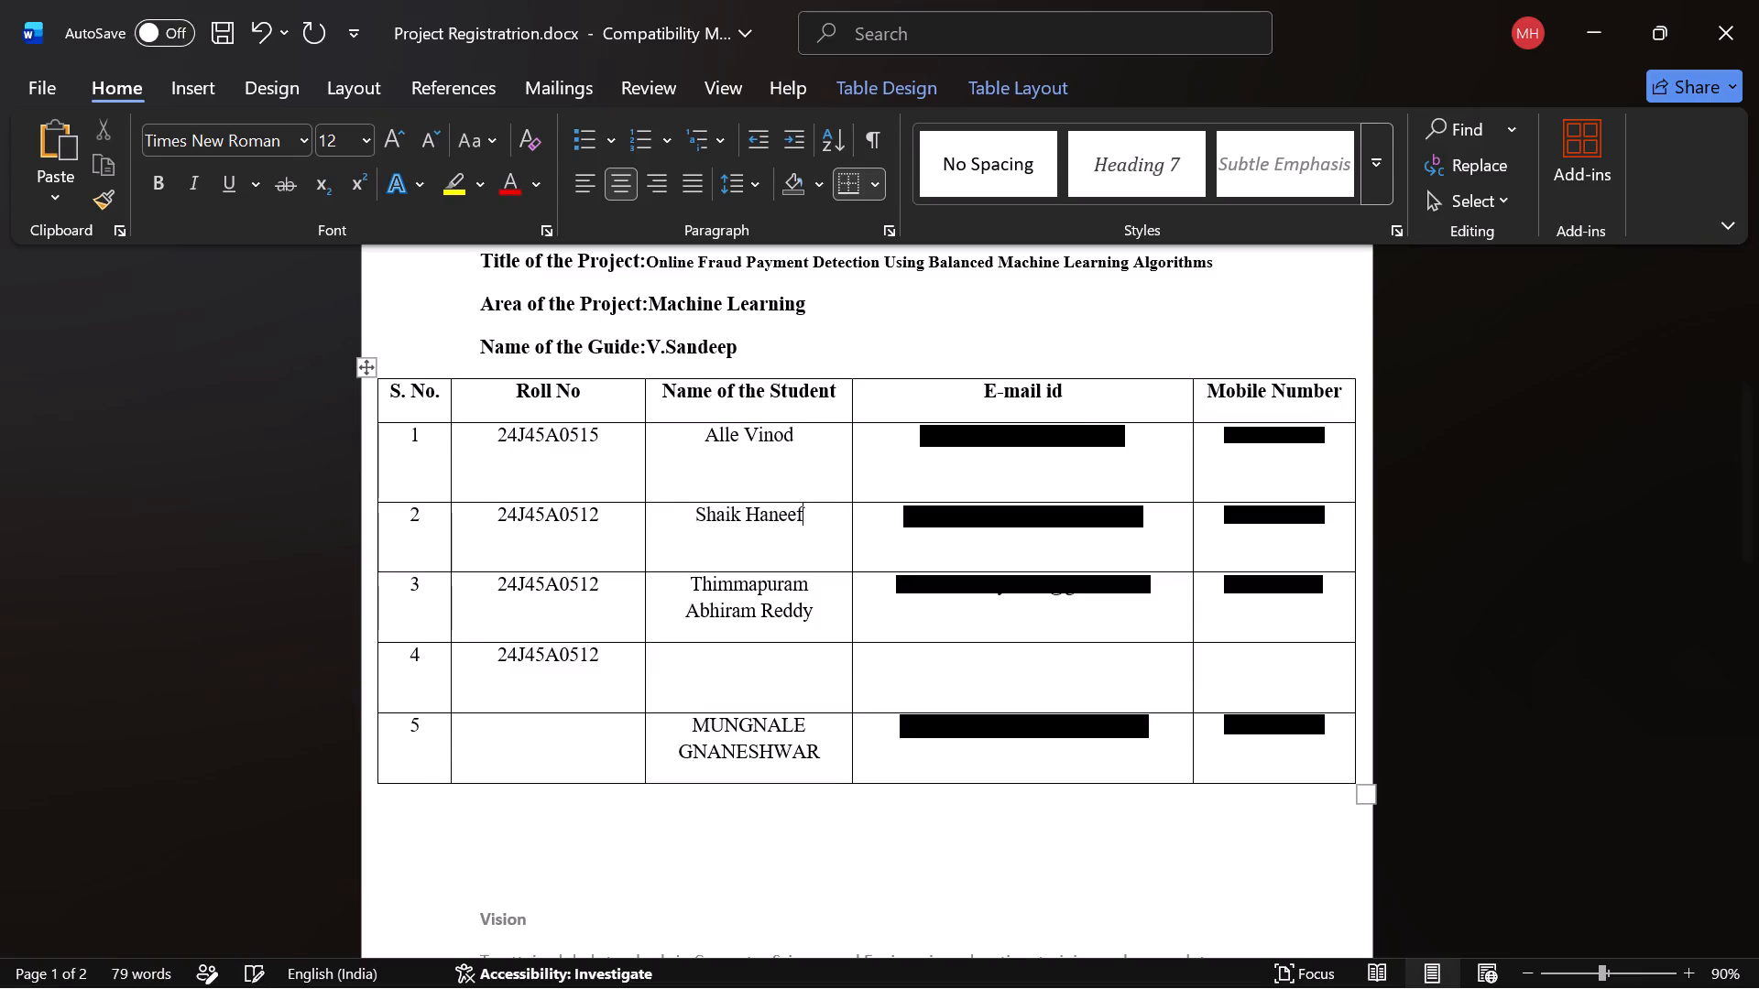
key(BackSpace)
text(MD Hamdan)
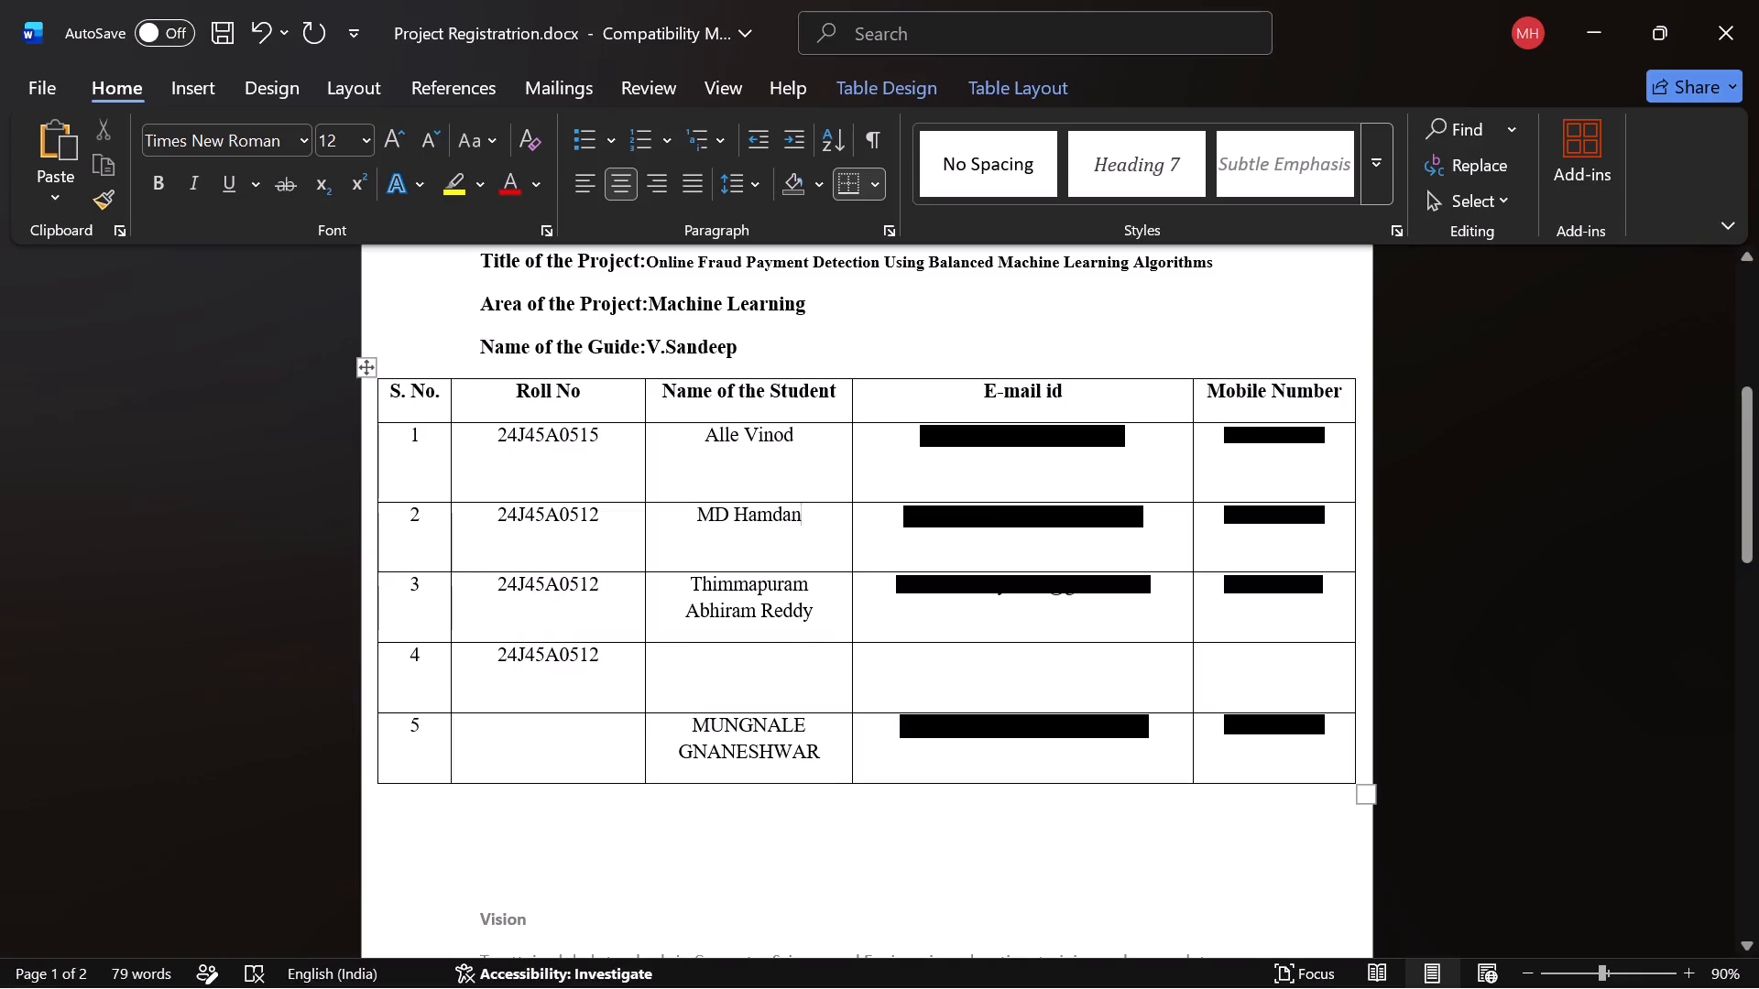
Replace the student name in row 3 with the third member's initial K and given name in lowercase.
drag(817, 614, 713, 580)
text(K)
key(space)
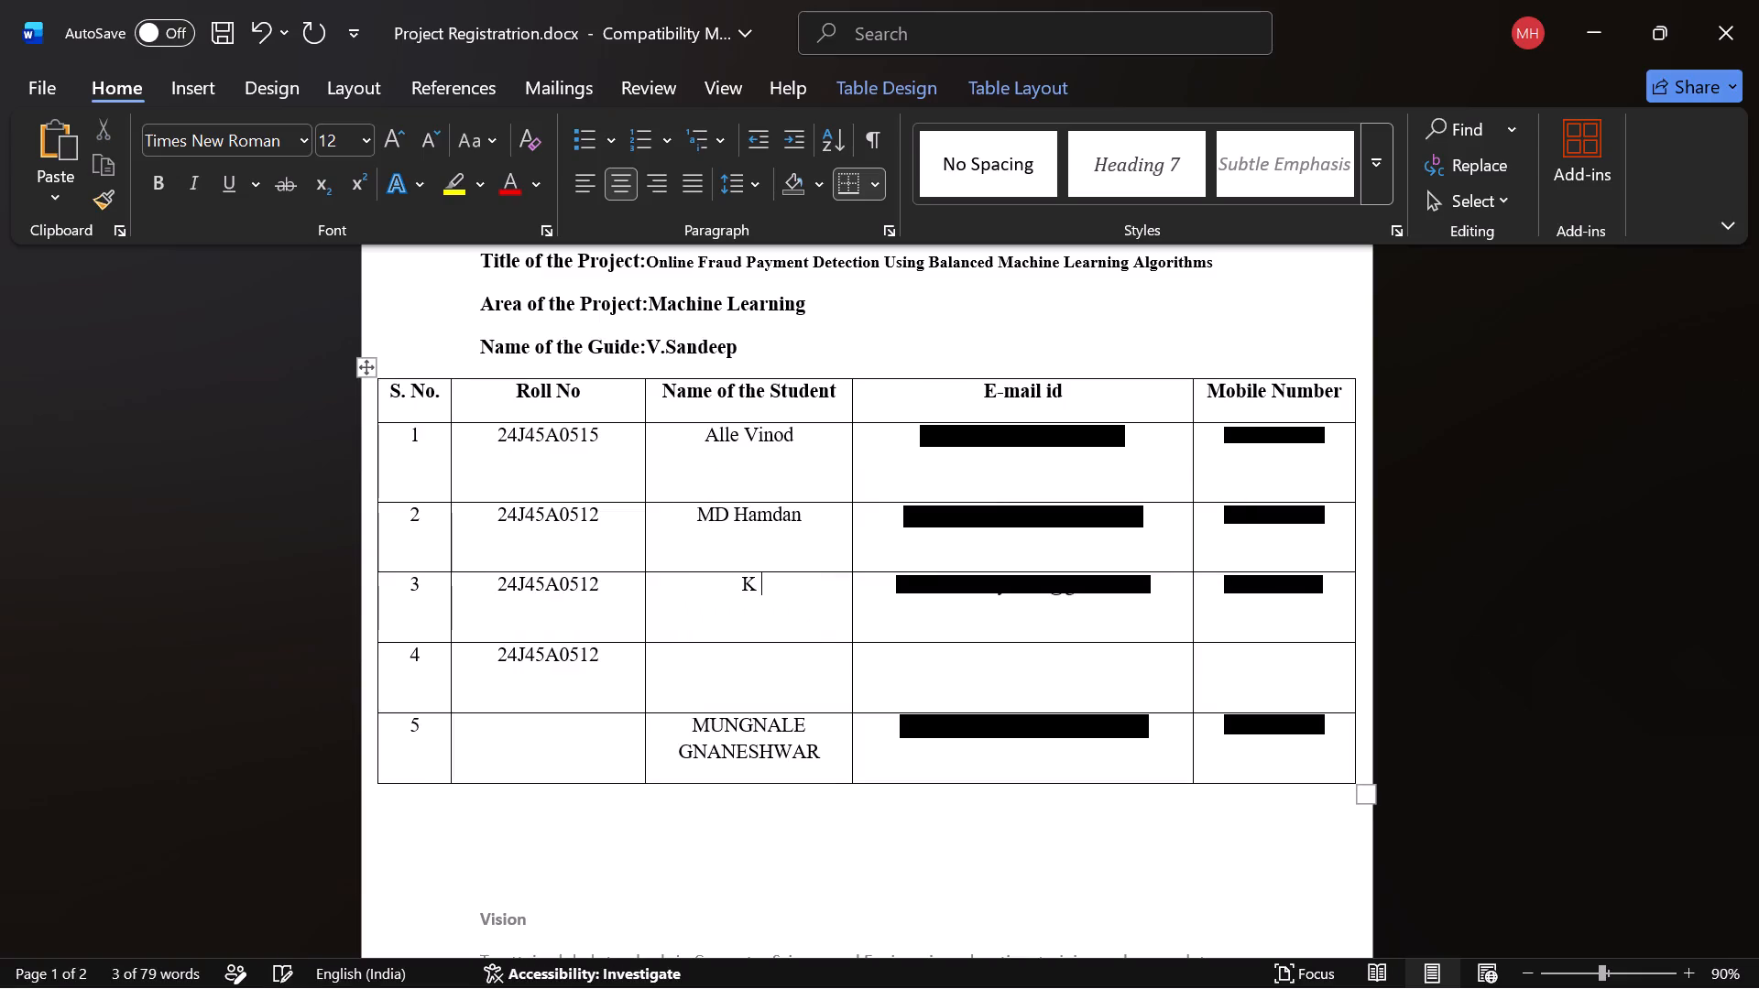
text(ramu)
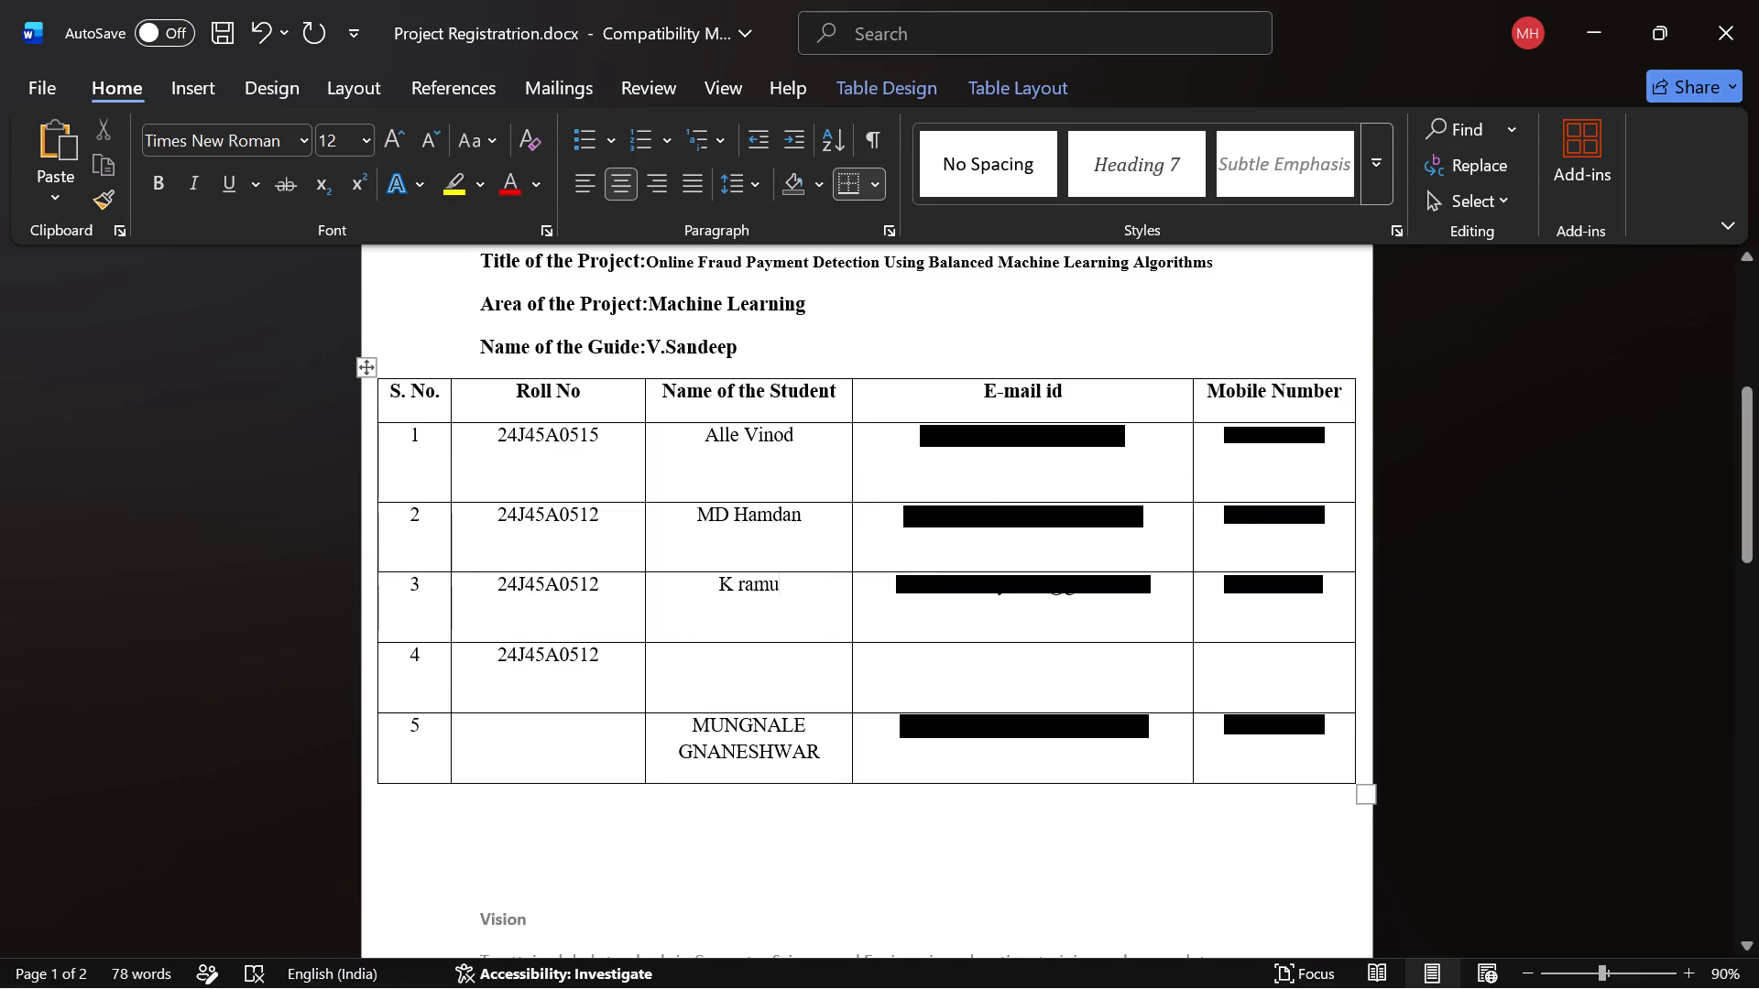
Enter the fourth team member's name in mixed case in row 4's empty name cell.
click(708, 662)
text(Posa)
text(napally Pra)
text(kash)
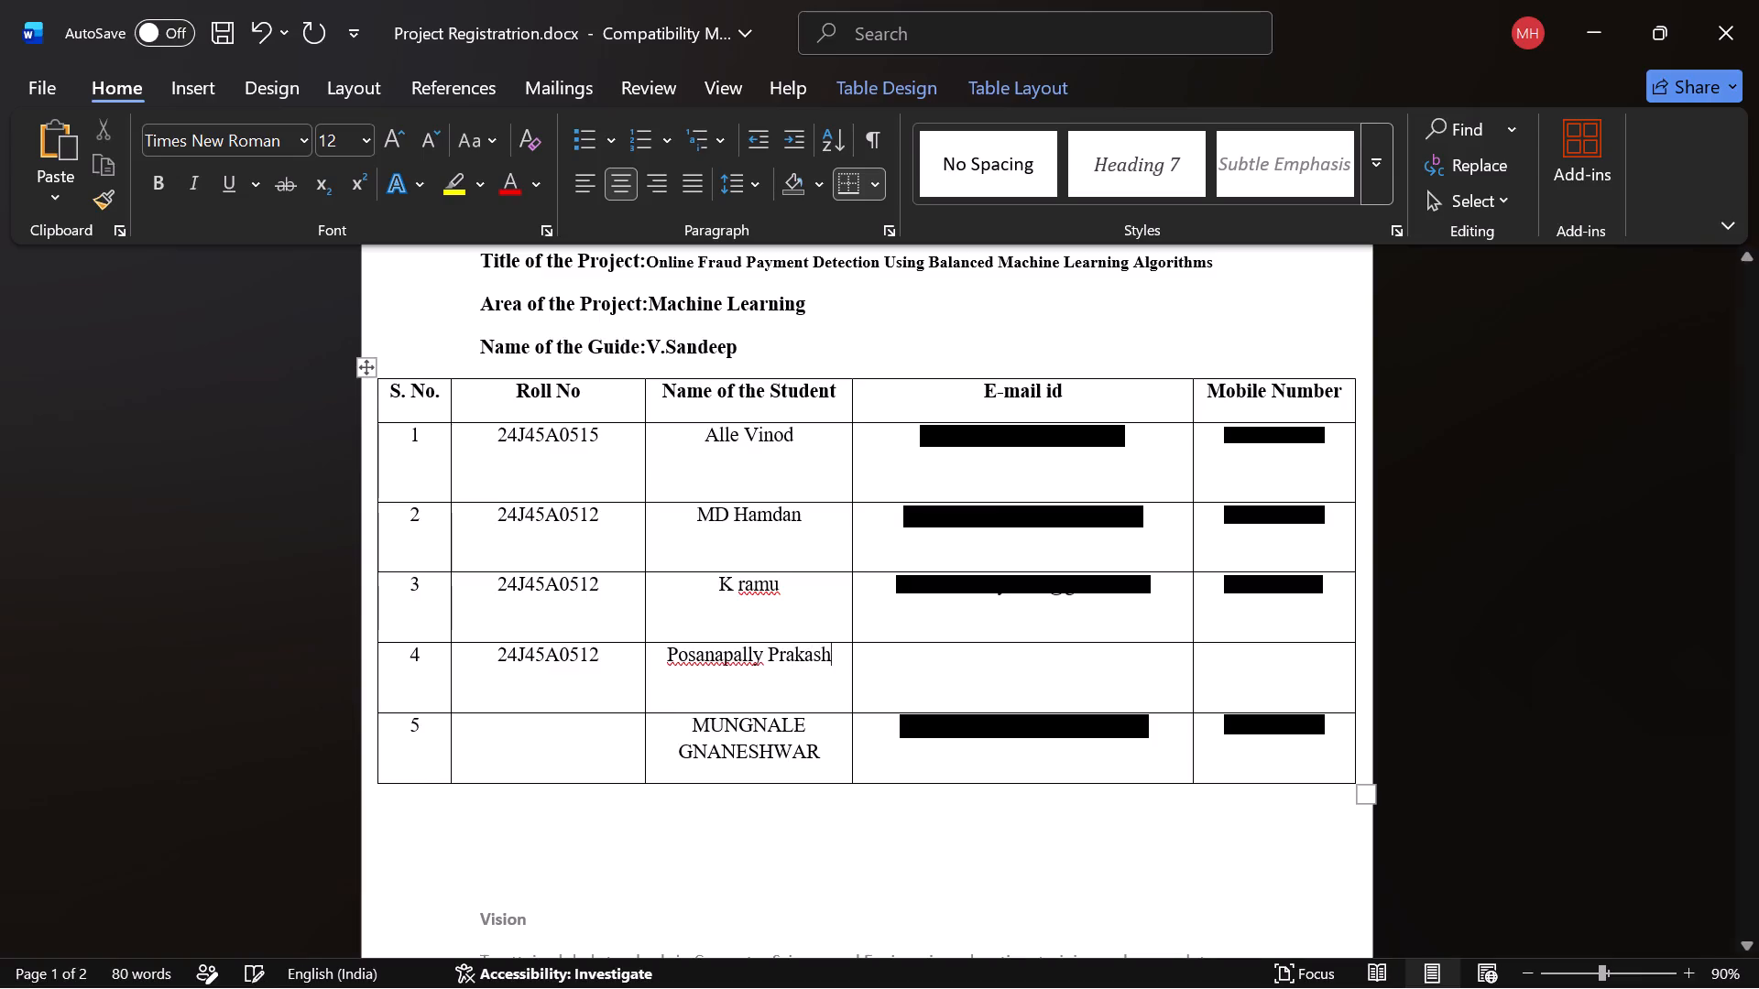
Change the last digit of the roll numbers in rows 4, 3 and 2 to 3, 8 and 0 respectively.
click(611, 665)
key(BackSpace)
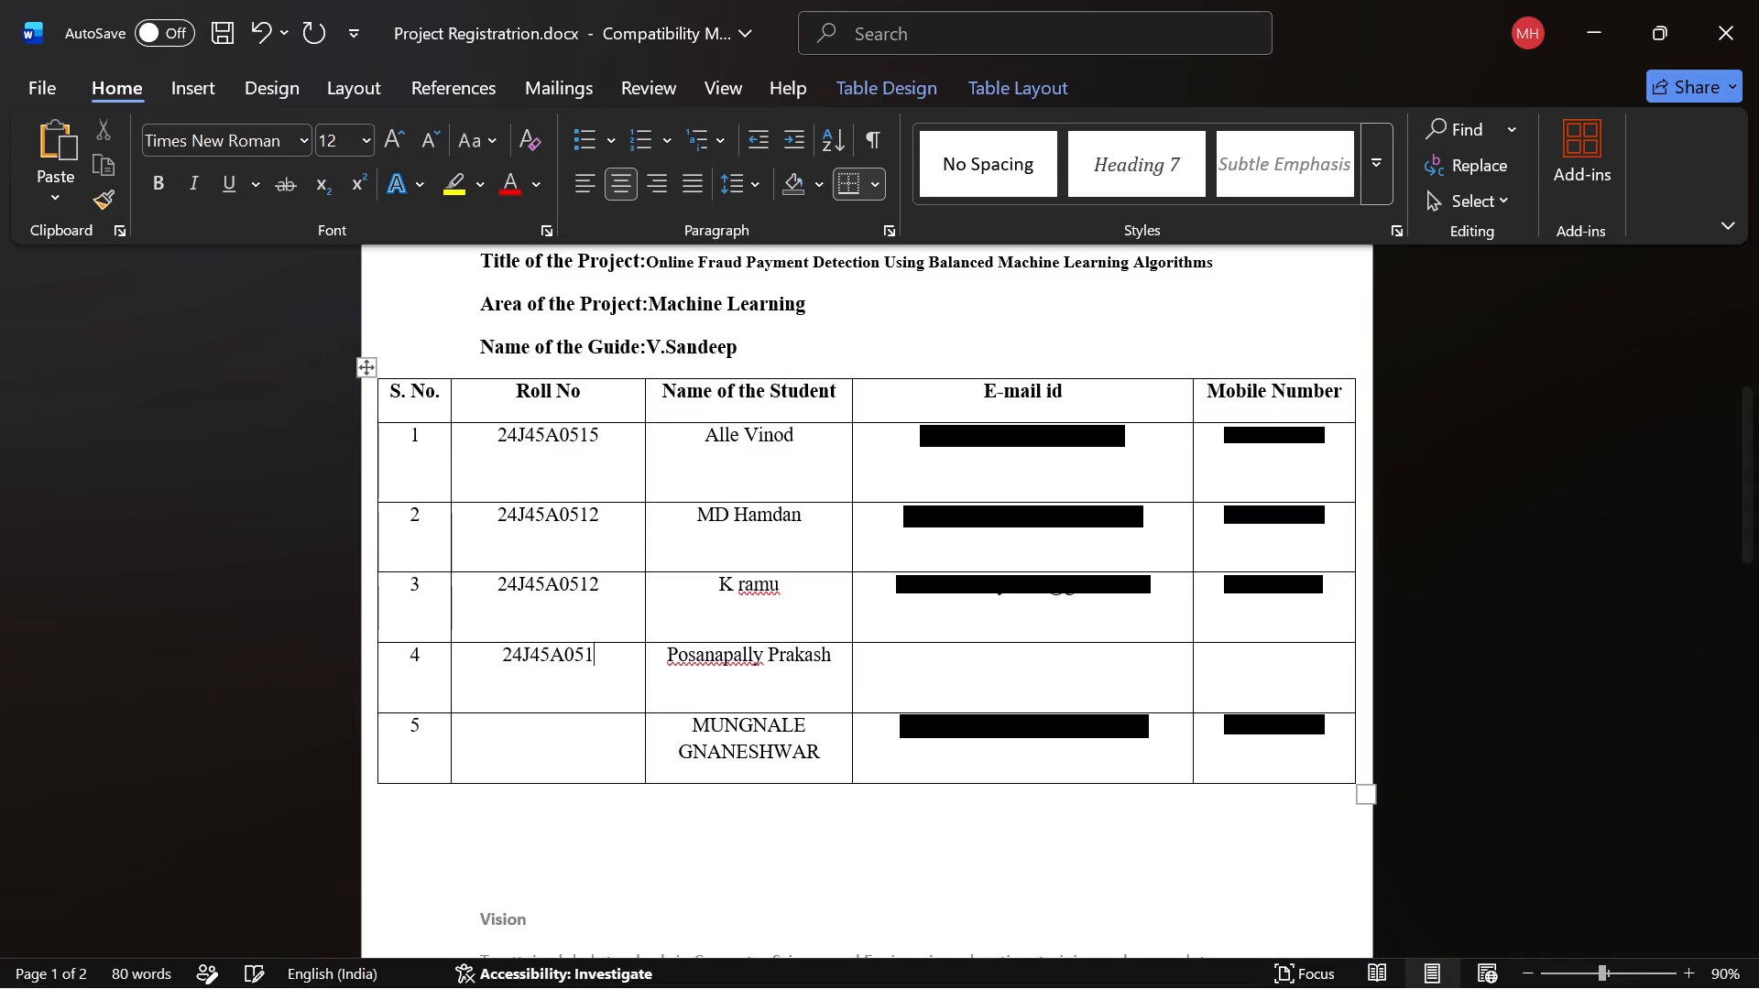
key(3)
click(611, 595)
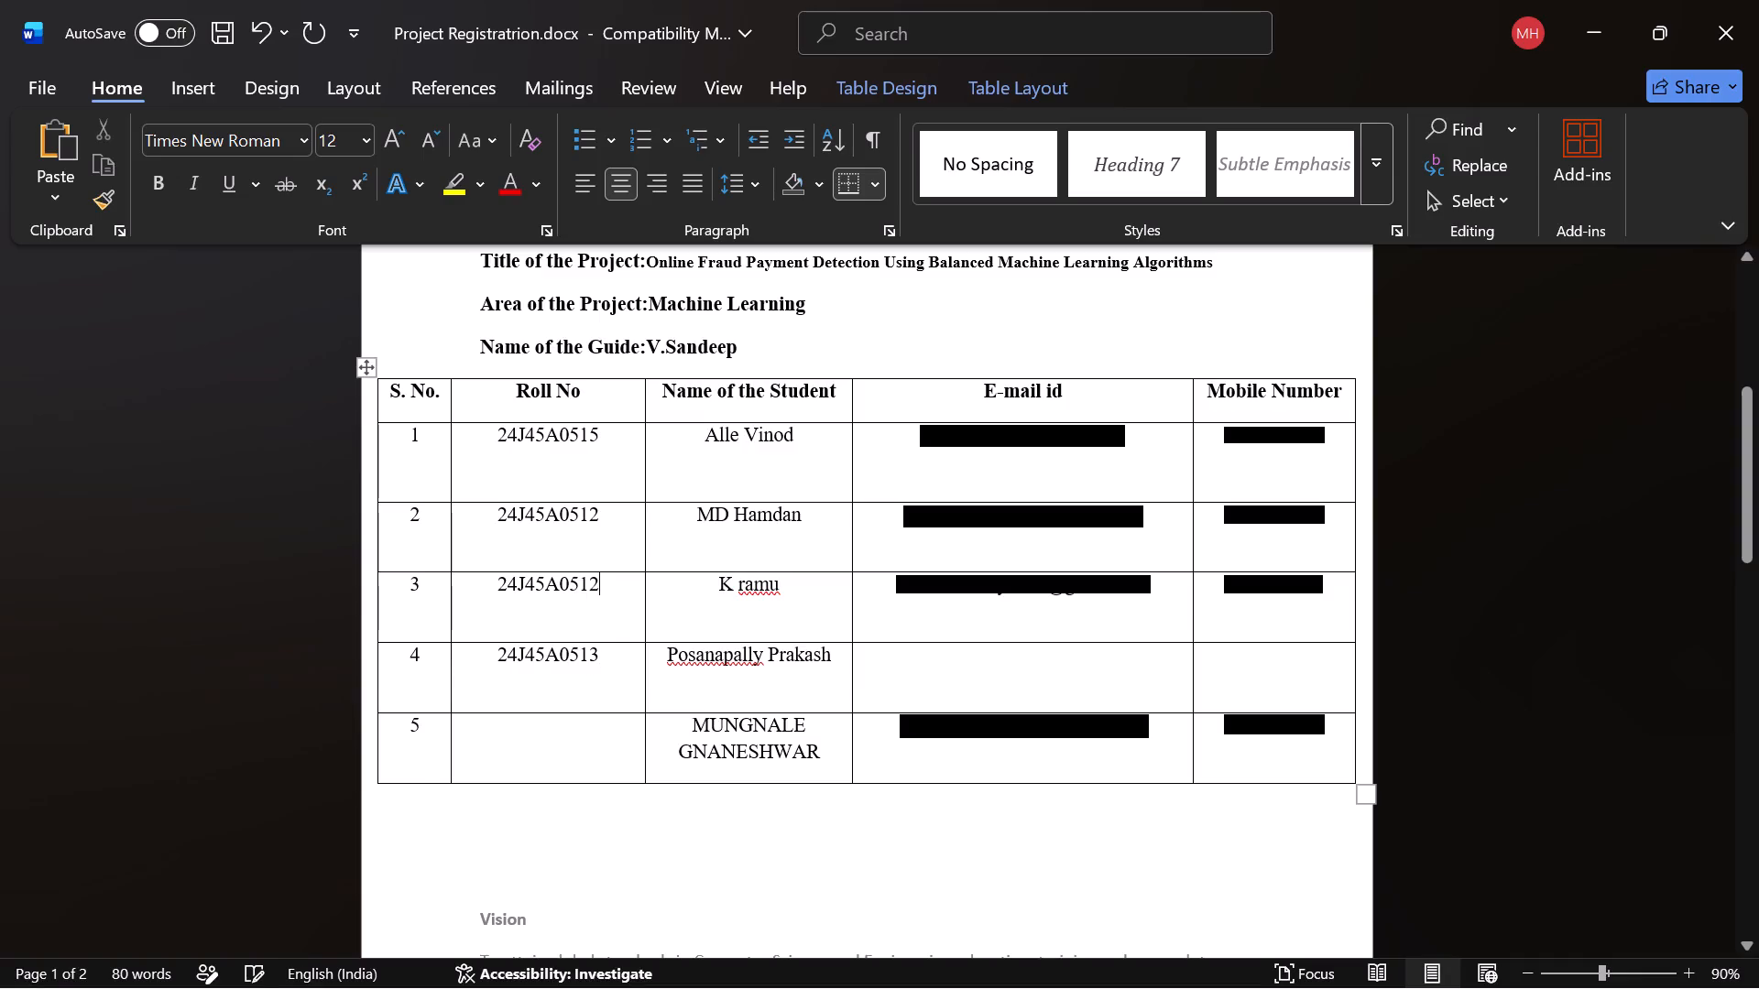
key(BackSpace)
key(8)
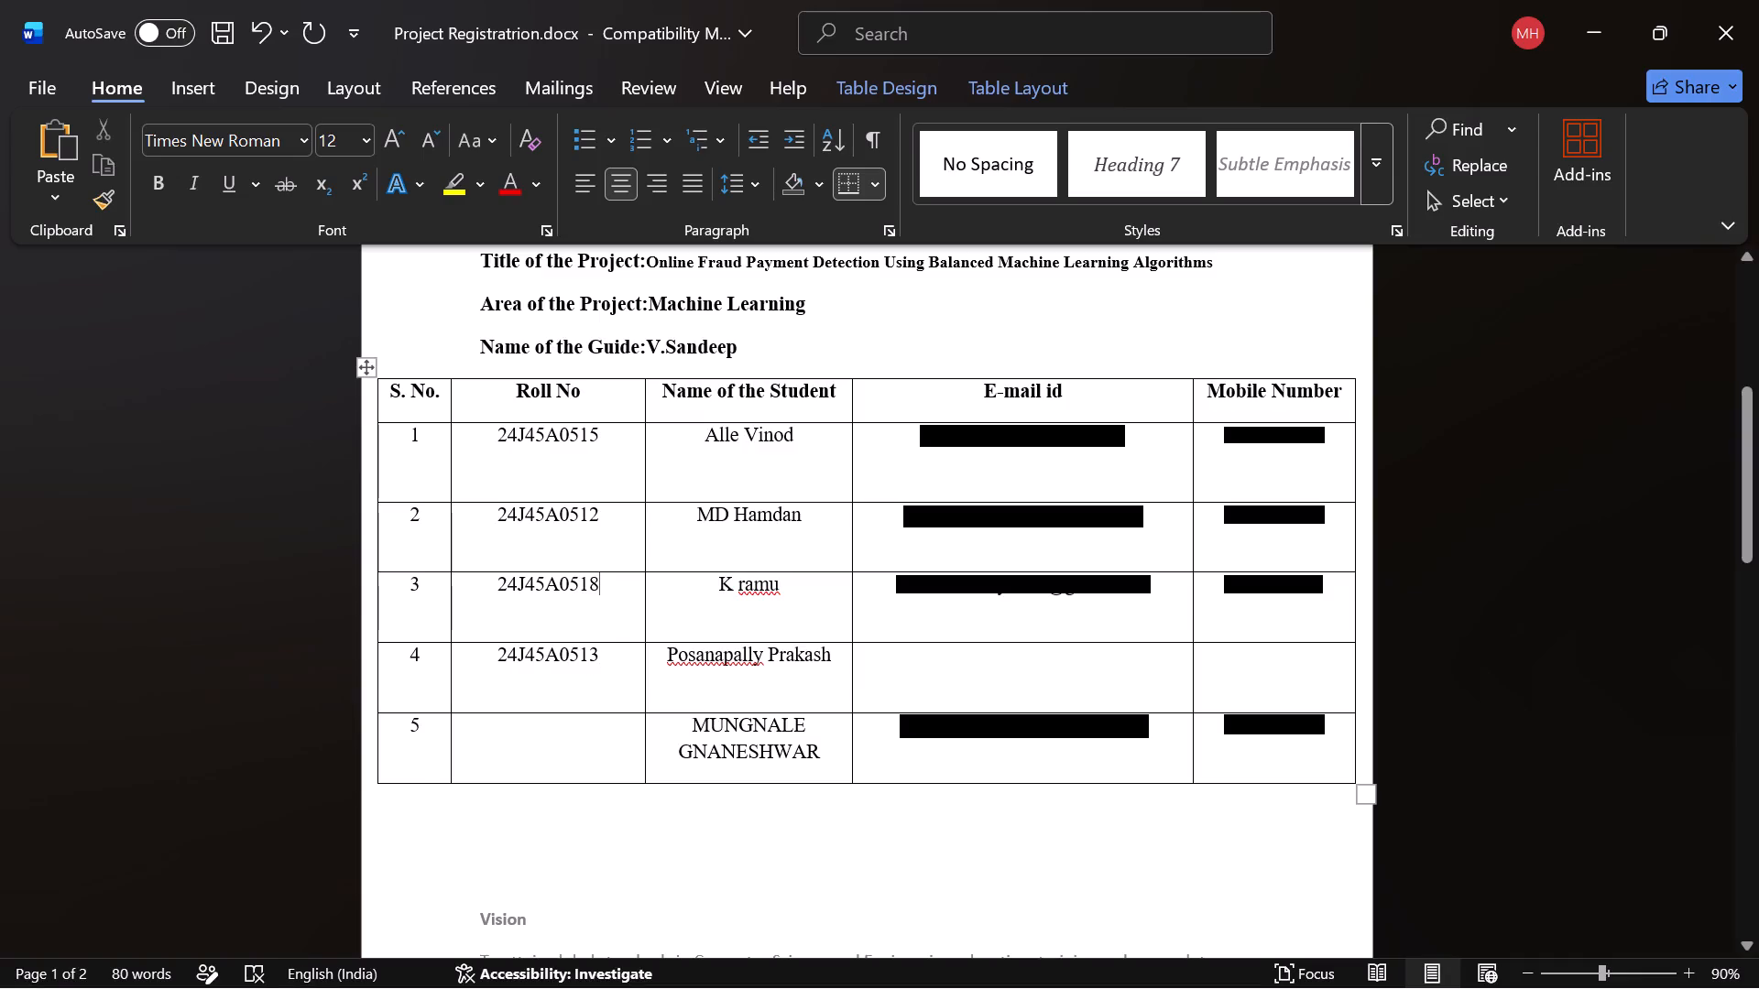
click(609, 514)
key(BackSpace)
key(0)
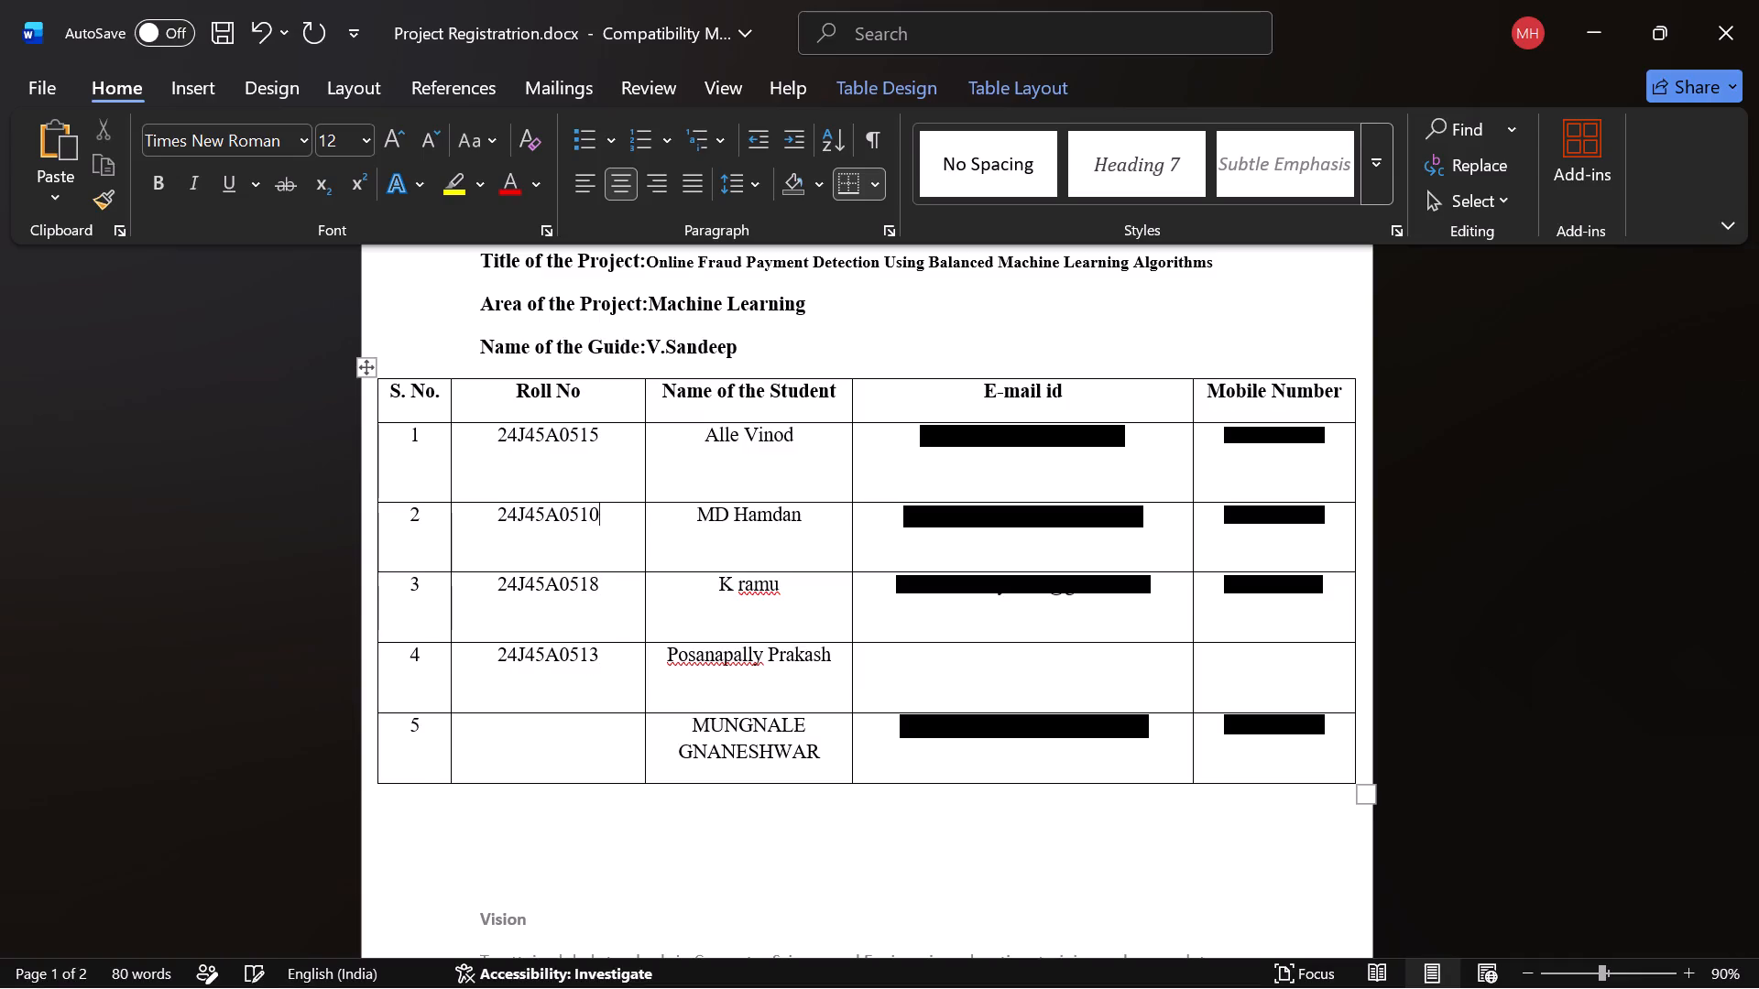
Delete the student name in row 5 of the table.
drag(830, 751, 730, 720)
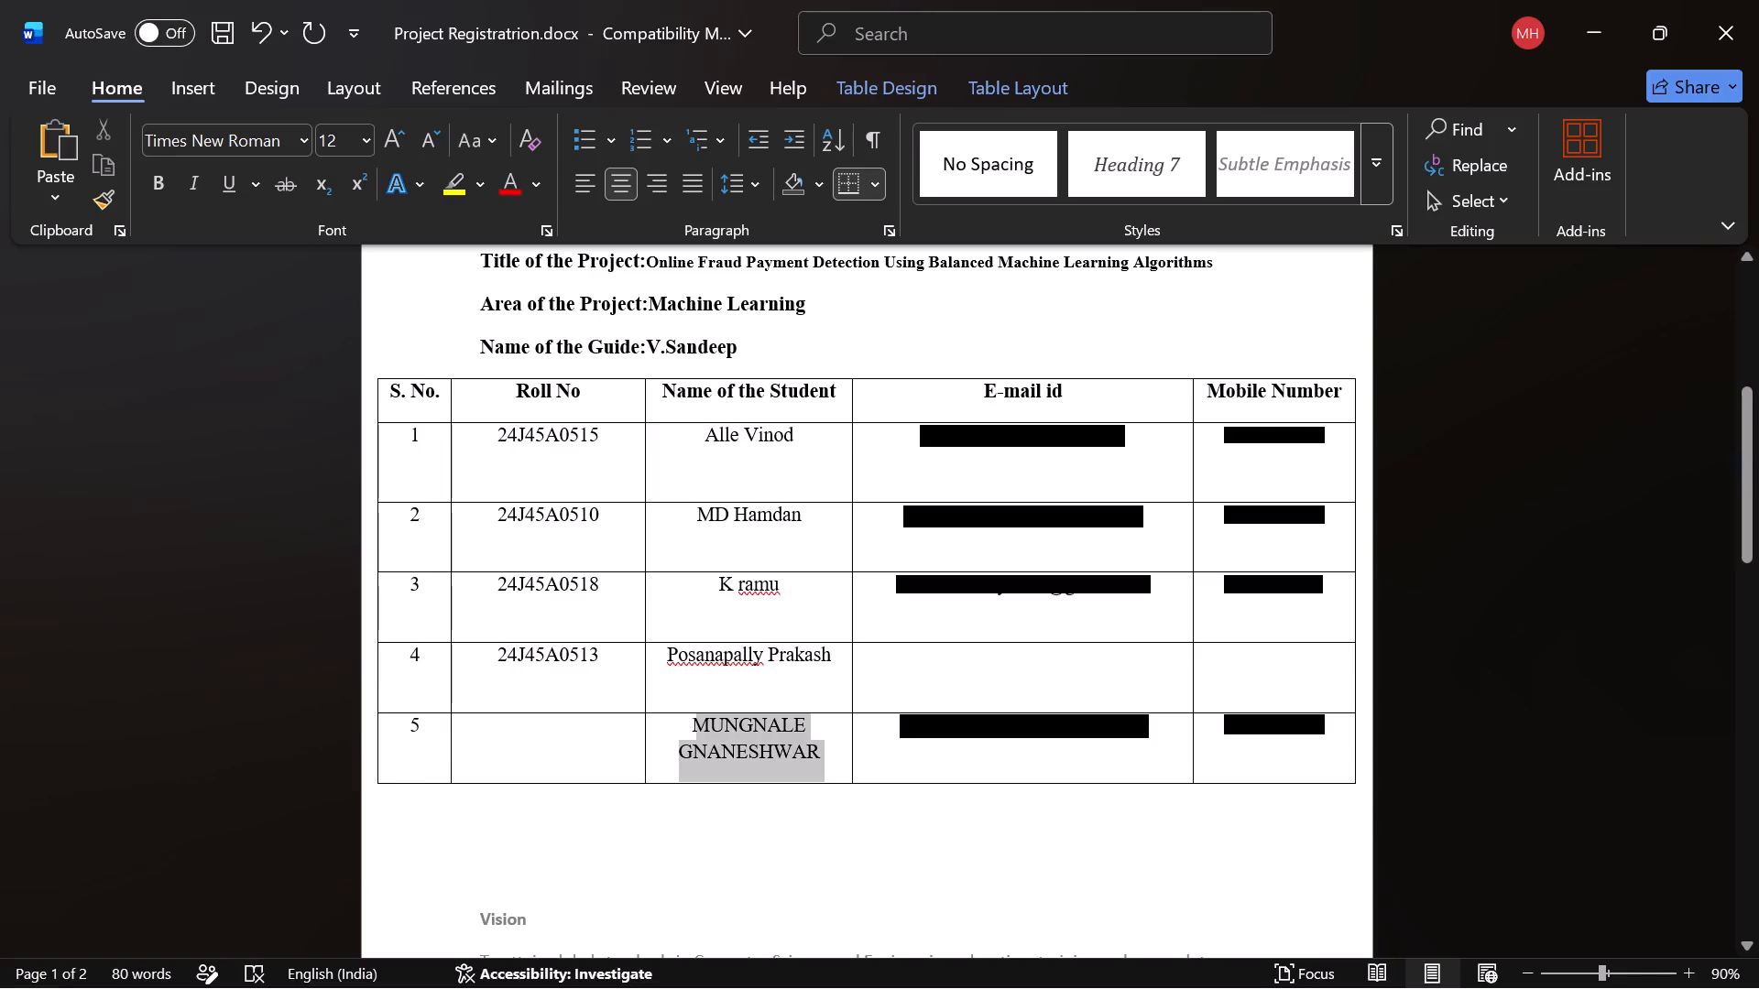
drag(730, 720, 715, 719)
key(BackSpace)
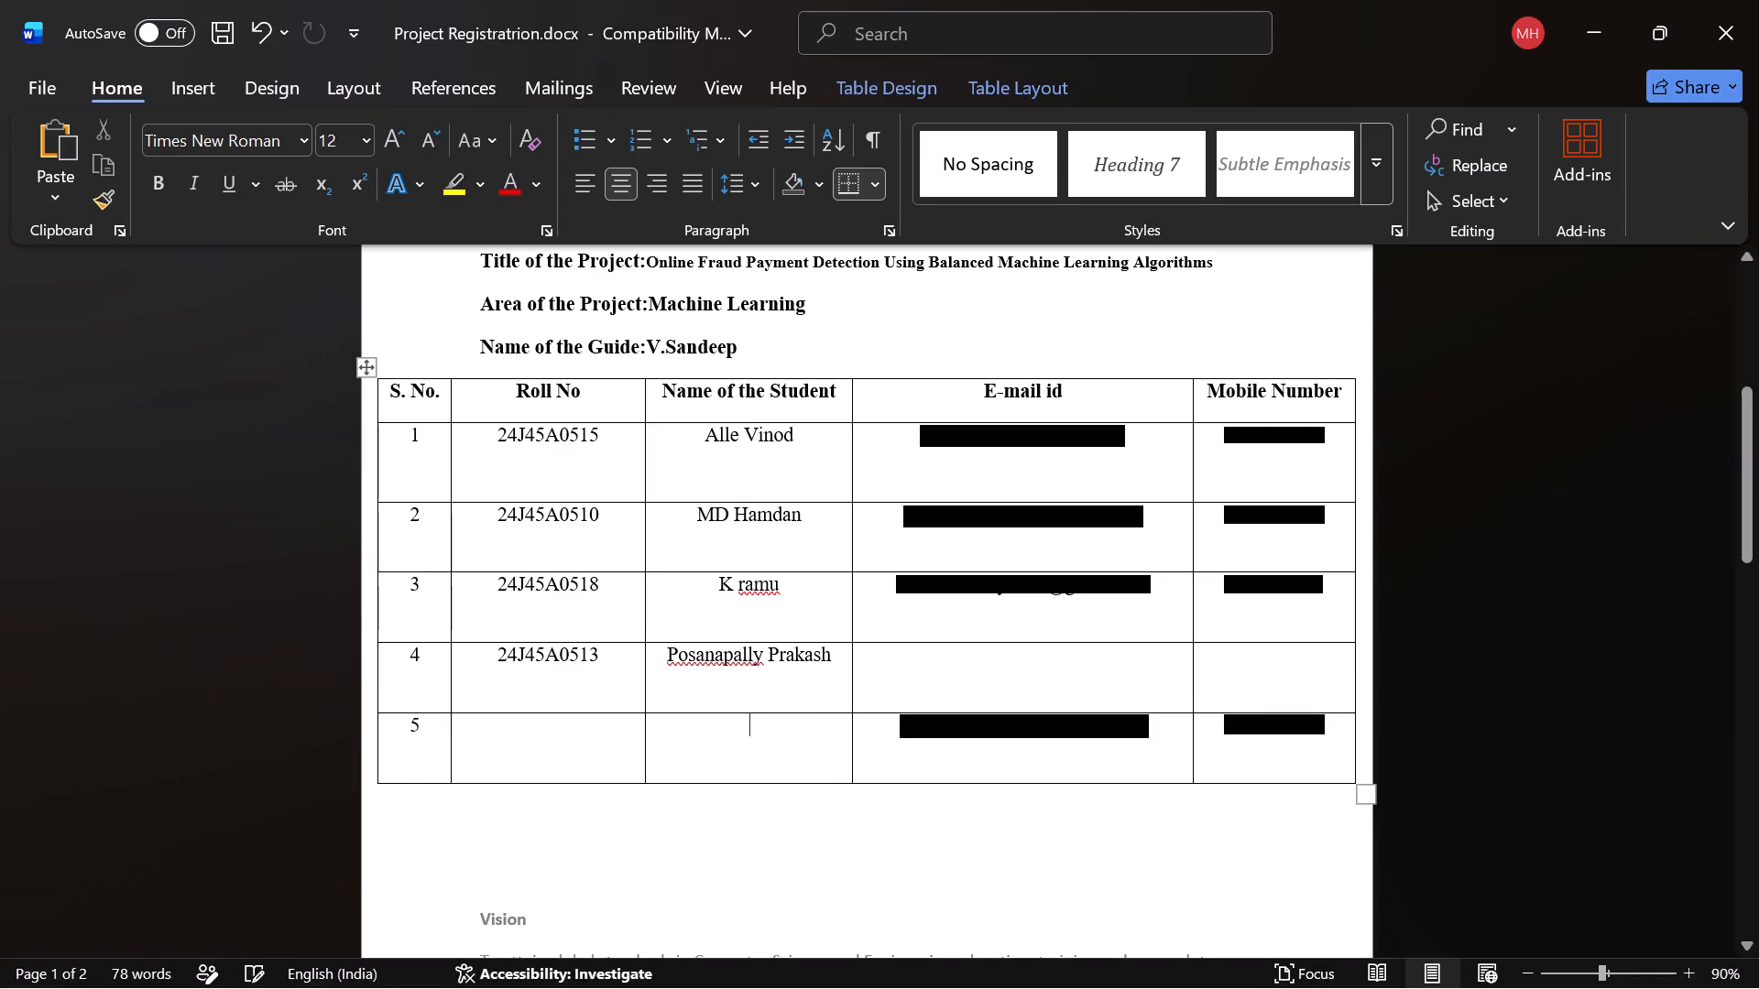
Rewrite the given name in row 3 in capital letters, keeping the initial K.
drag(803, 593, 748, 577)
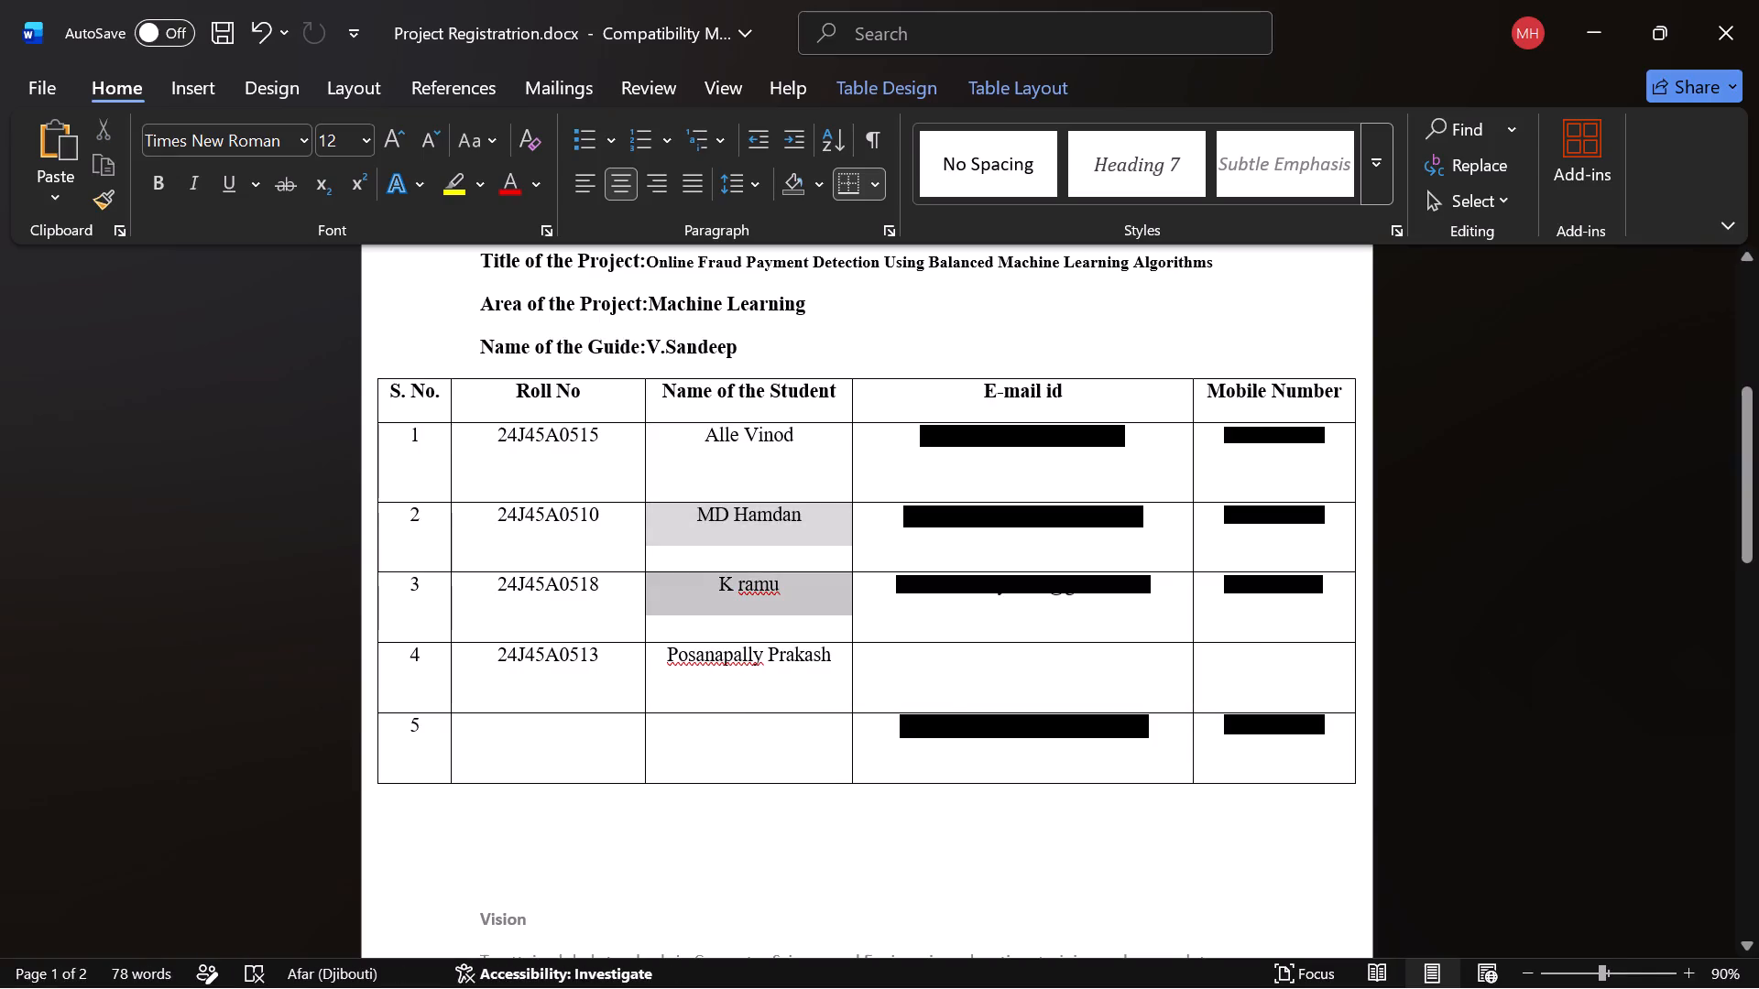
drag(748, 577, 752, 582)
click(752, 582)
drag(791, 592, 747, 592)
key(BackSpace)
key(BackSpace)
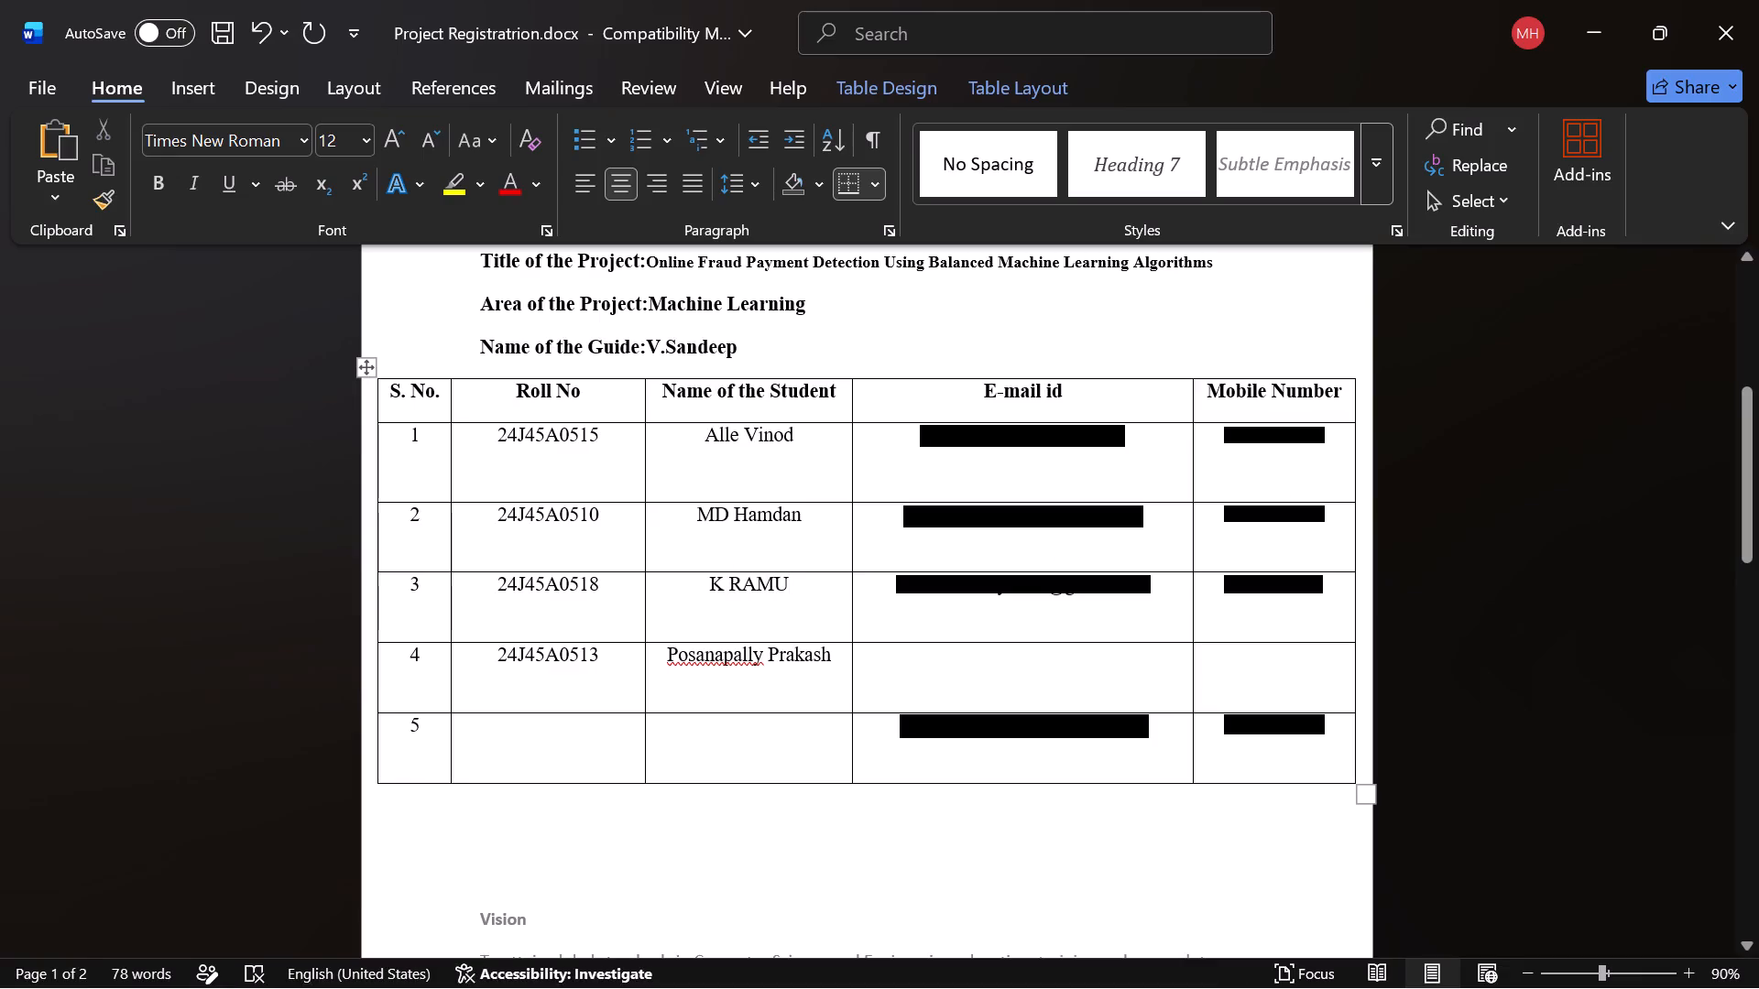
Replace the student name in row 1 with the first team member's name in capital letters.
drag(804, 435, 727, 435)
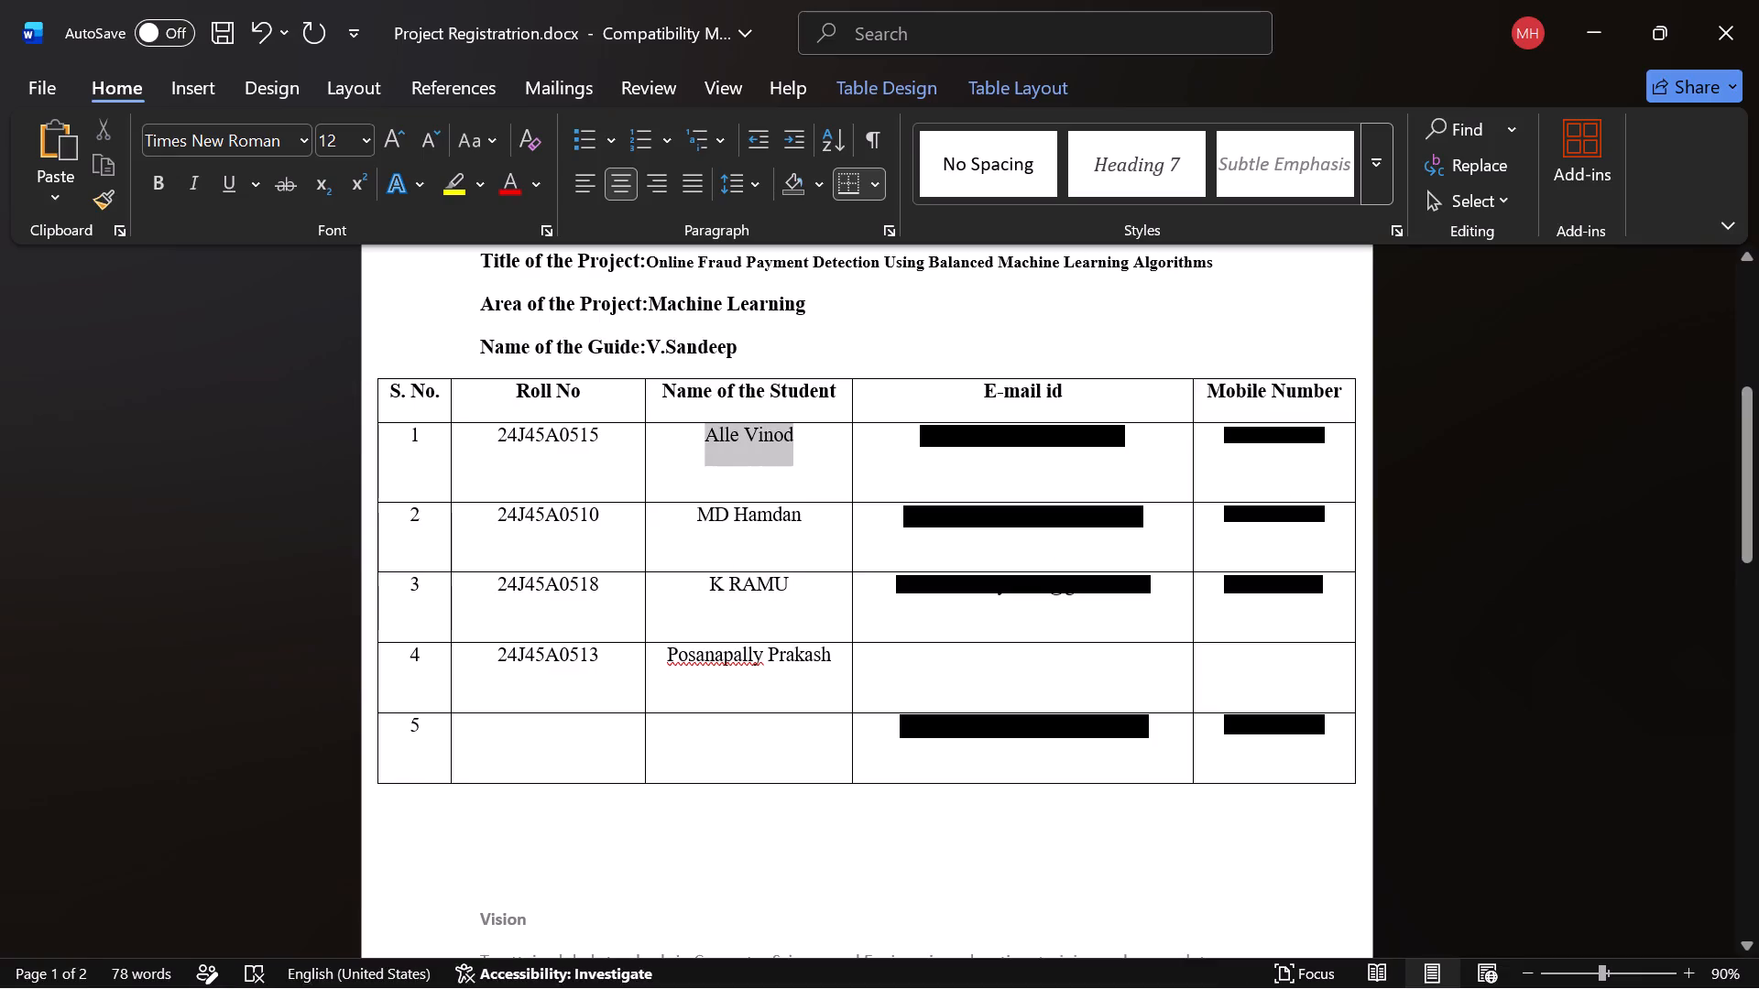
drag(727, 435, 726, 434)
key(BackSpace)
key(BackSpace)
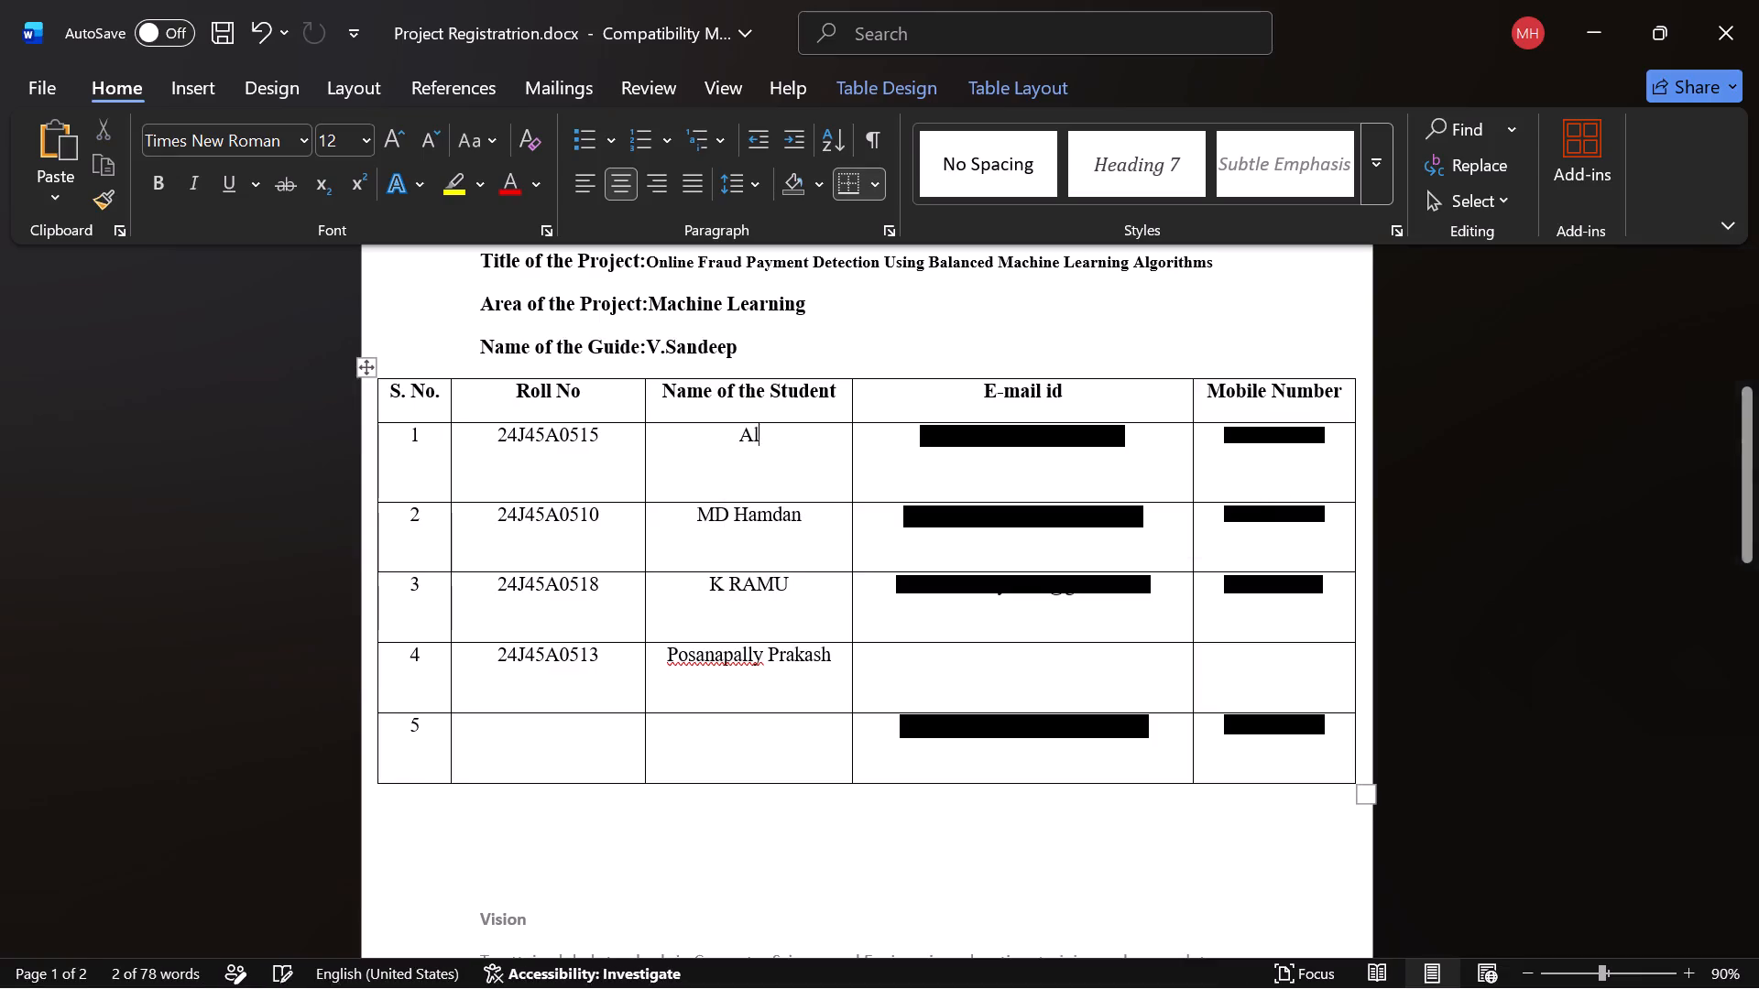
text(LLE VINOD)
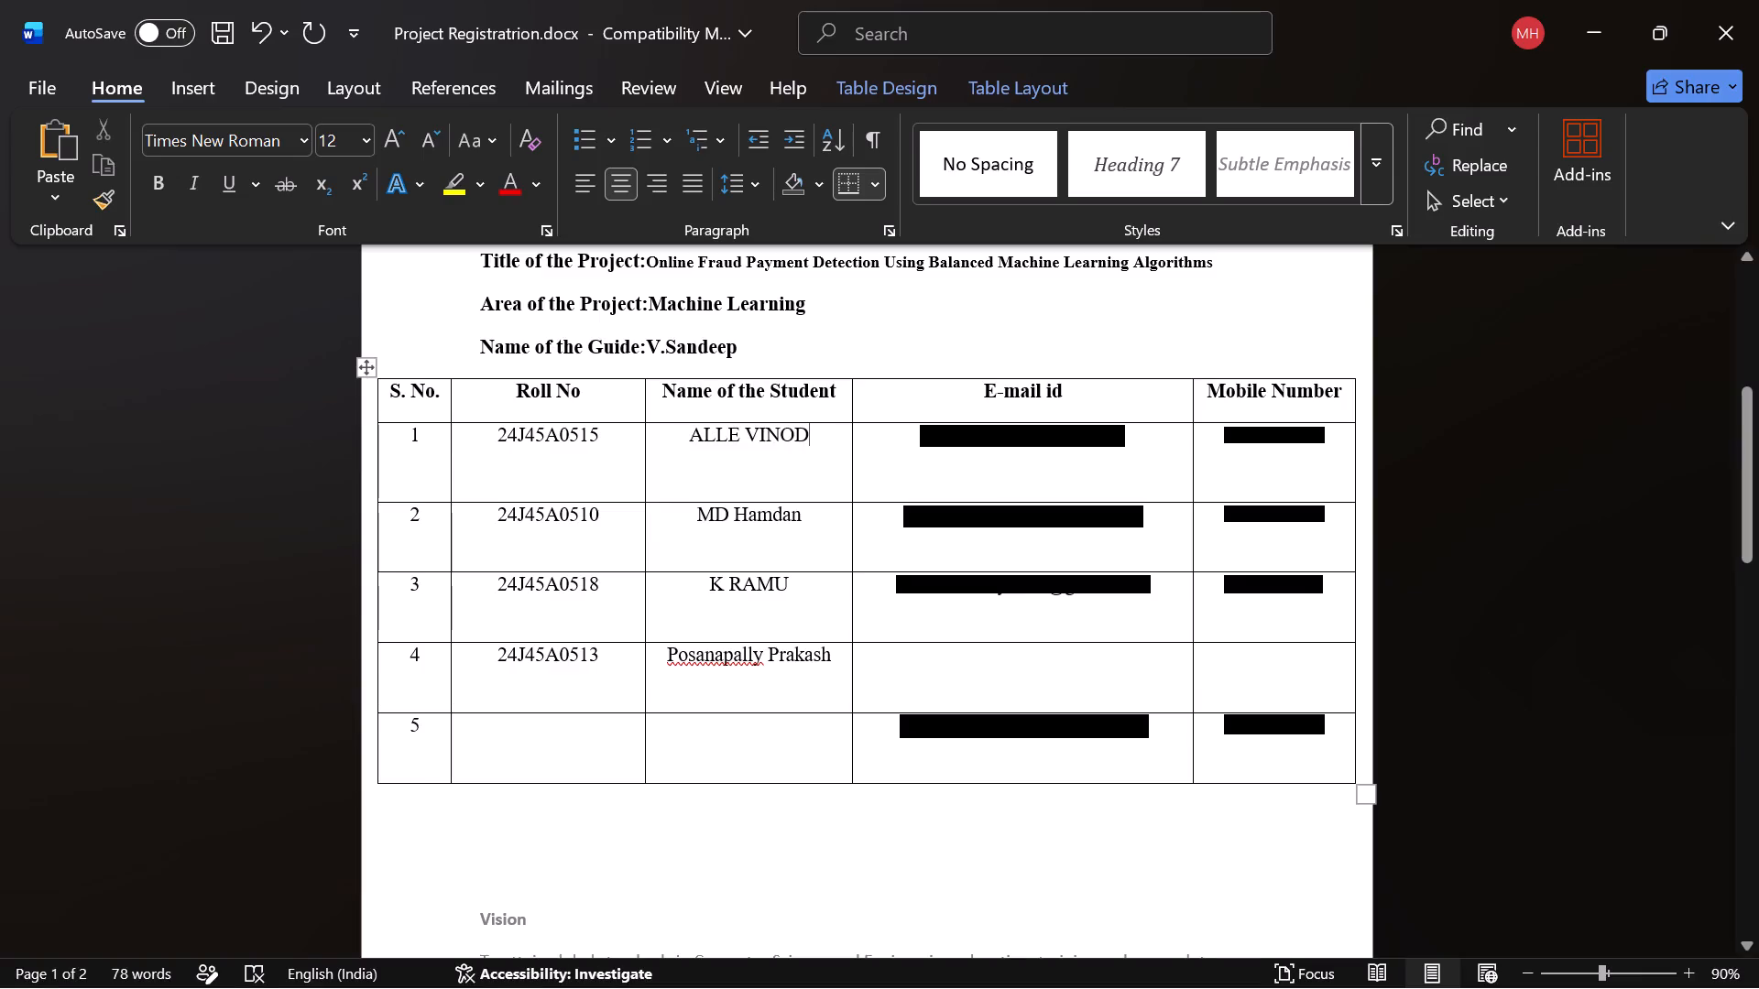
Rewrite the student name in row 4 in capital letters, keeping its initial P.
click(840, 658)
key(BackSpace)
key(BackSpace)
key(BackSpace)
key(BackSpace)
key(BackSpace)
key(BackSpace)
key(BackSpace)
key(BackSpace)
key(BackSpace)
key(BackSpace)
key(BackSpace)
key(BackSpace)
key(BackSpace)
key(BackSpace)
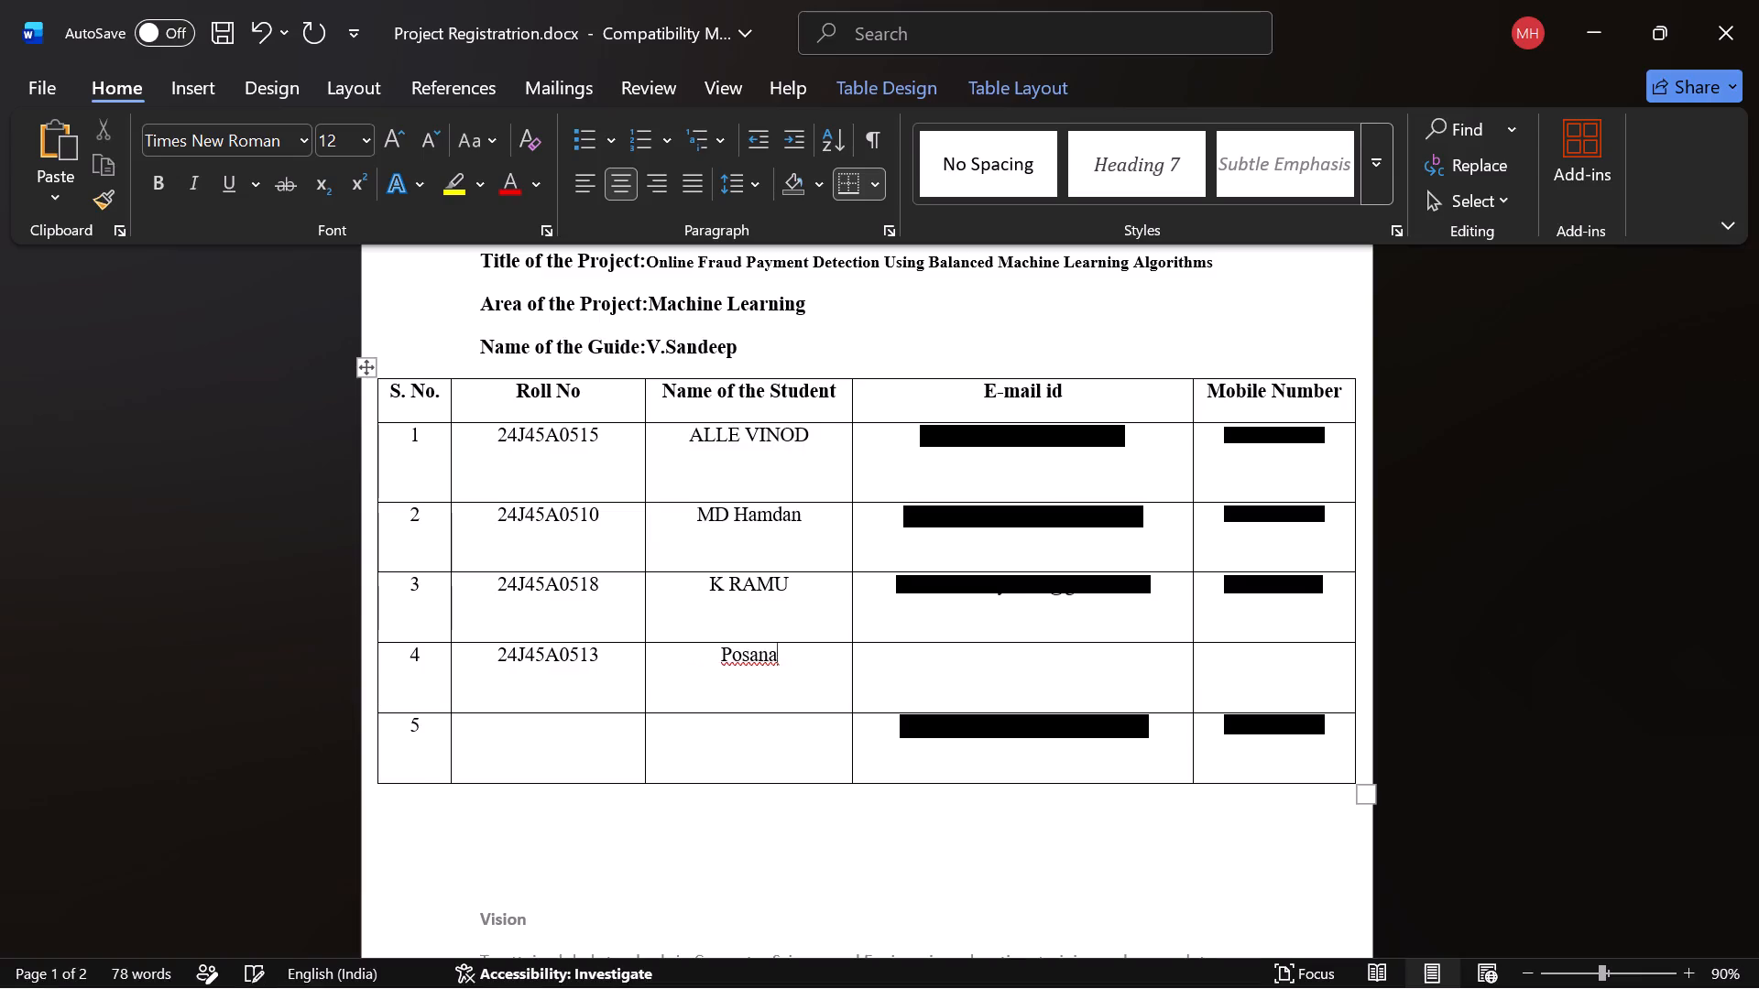
key(BackSpace)
key(BackSpace)
key(BackSpace)
key(BackSpace)
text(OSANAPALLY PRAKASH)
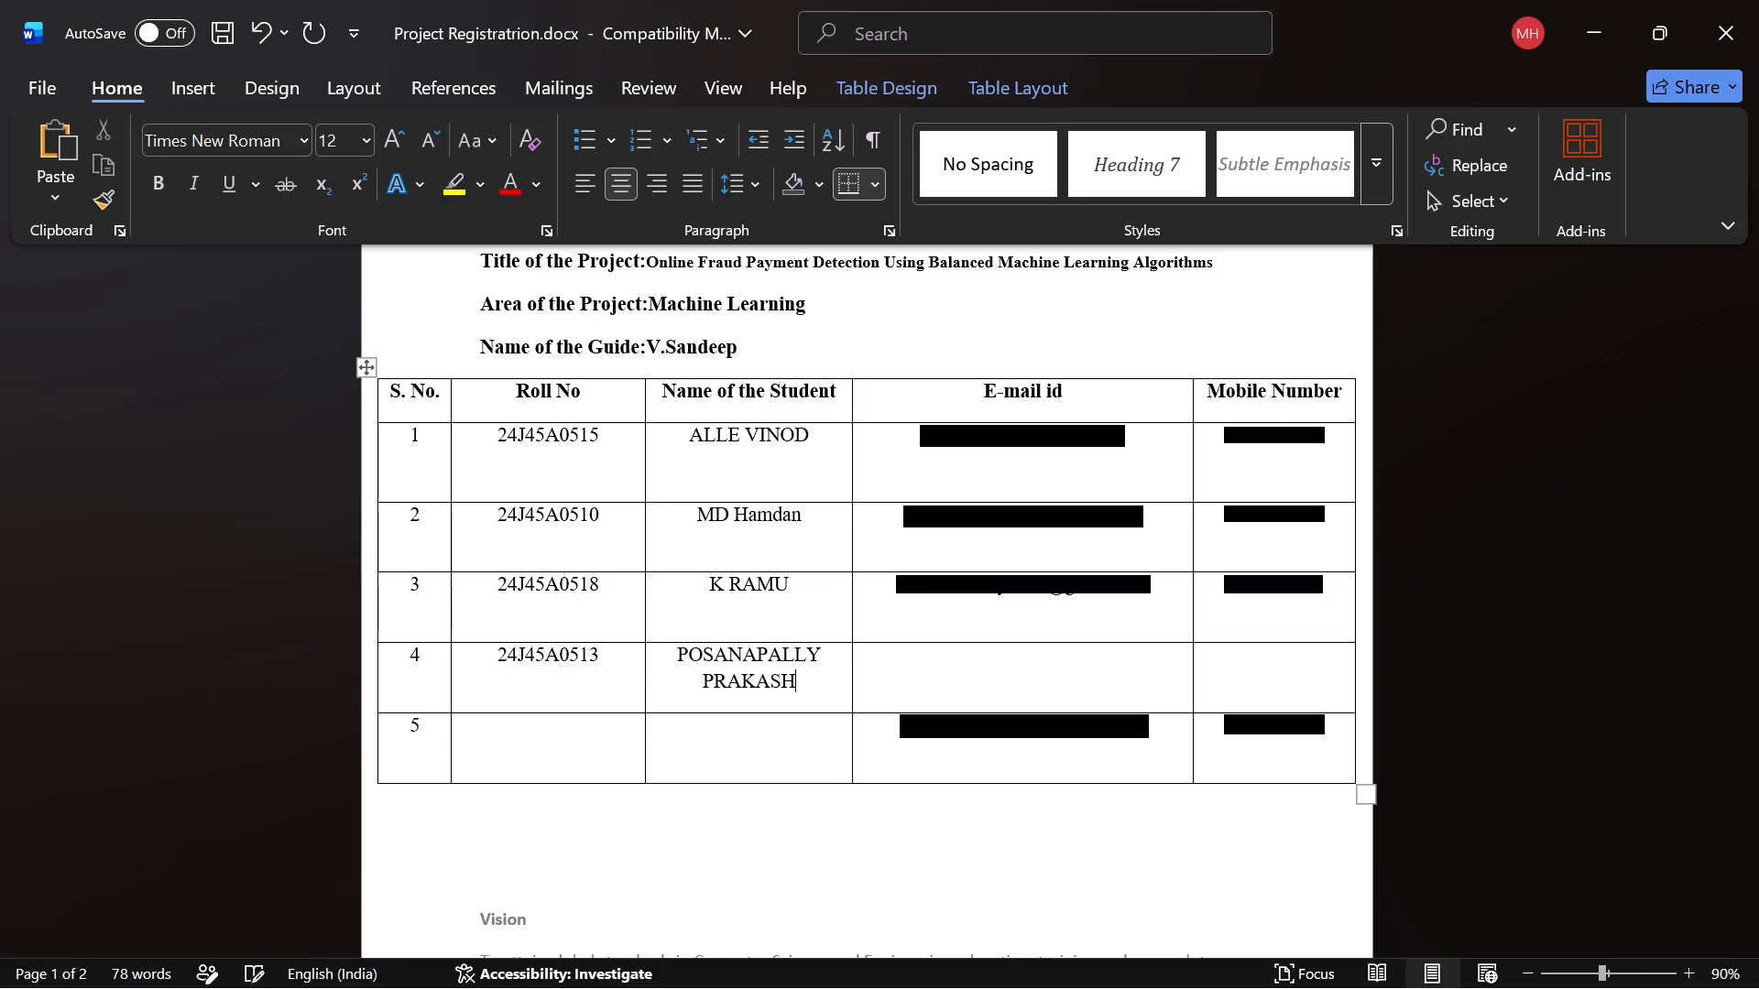
Enter the fifth team member's name in capital letters in row 5's name cell.
click(781, 766)
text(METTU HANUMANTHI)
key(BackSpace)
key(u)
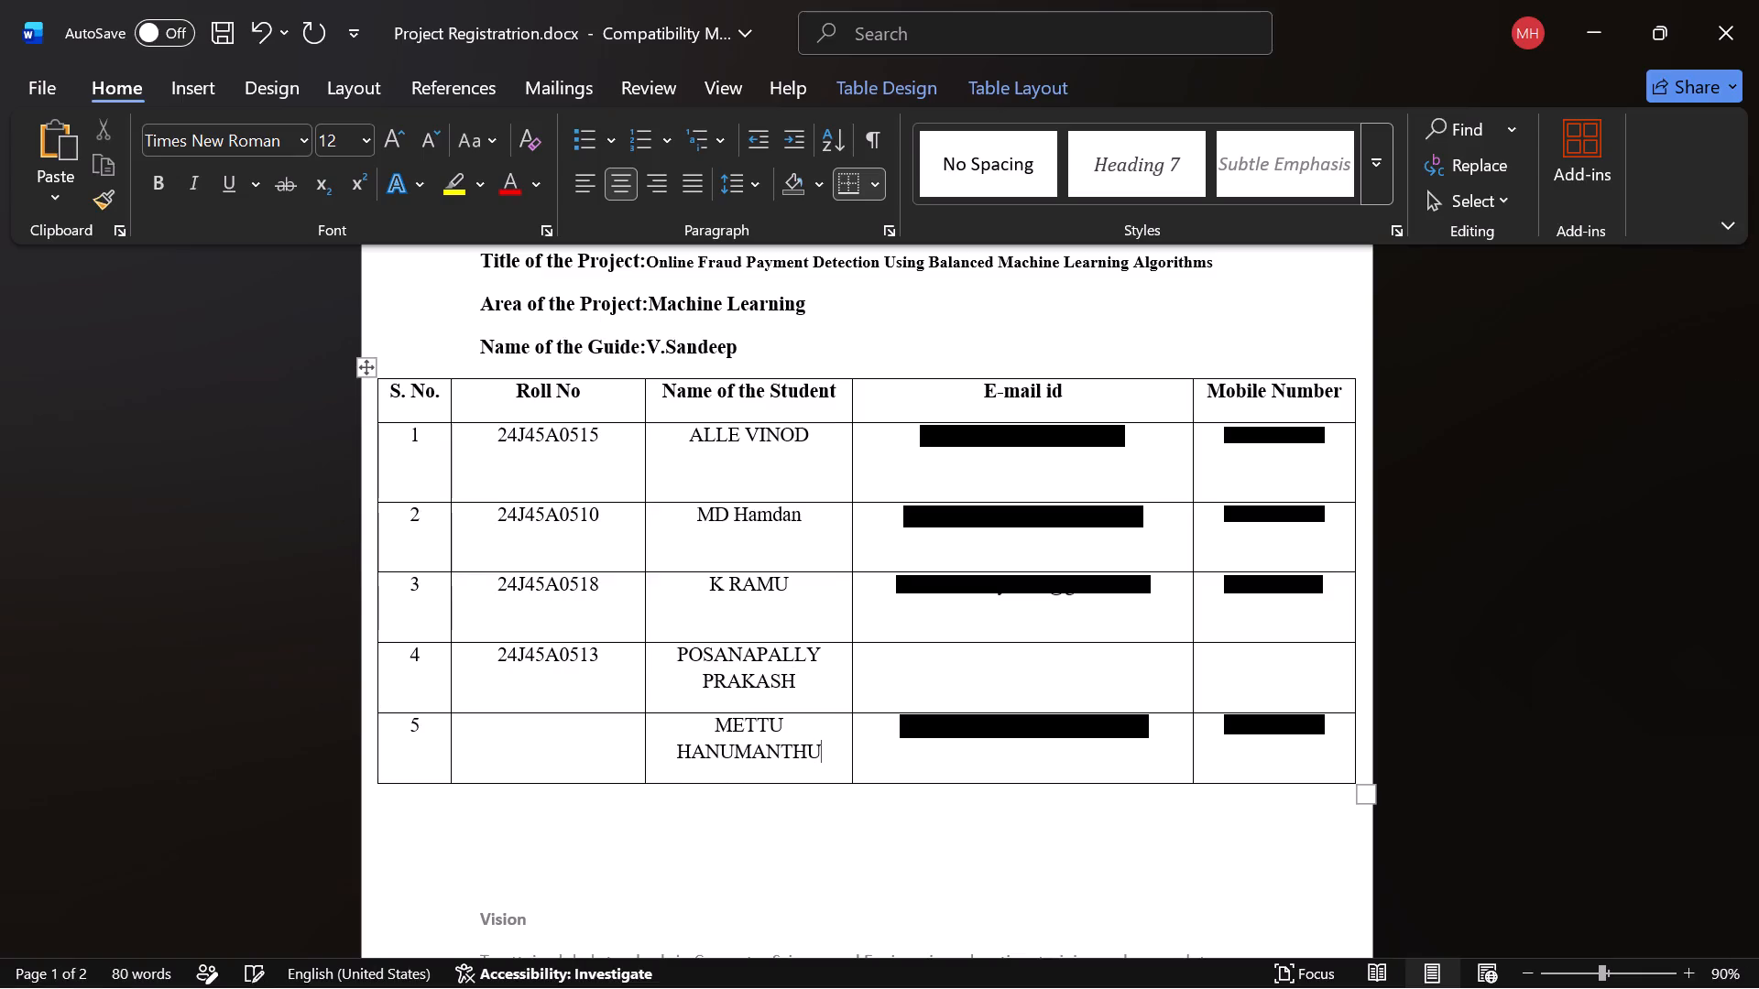
Enter the fifth team member's roll number in row 5's empty Roll No cell.
click(560, 753)
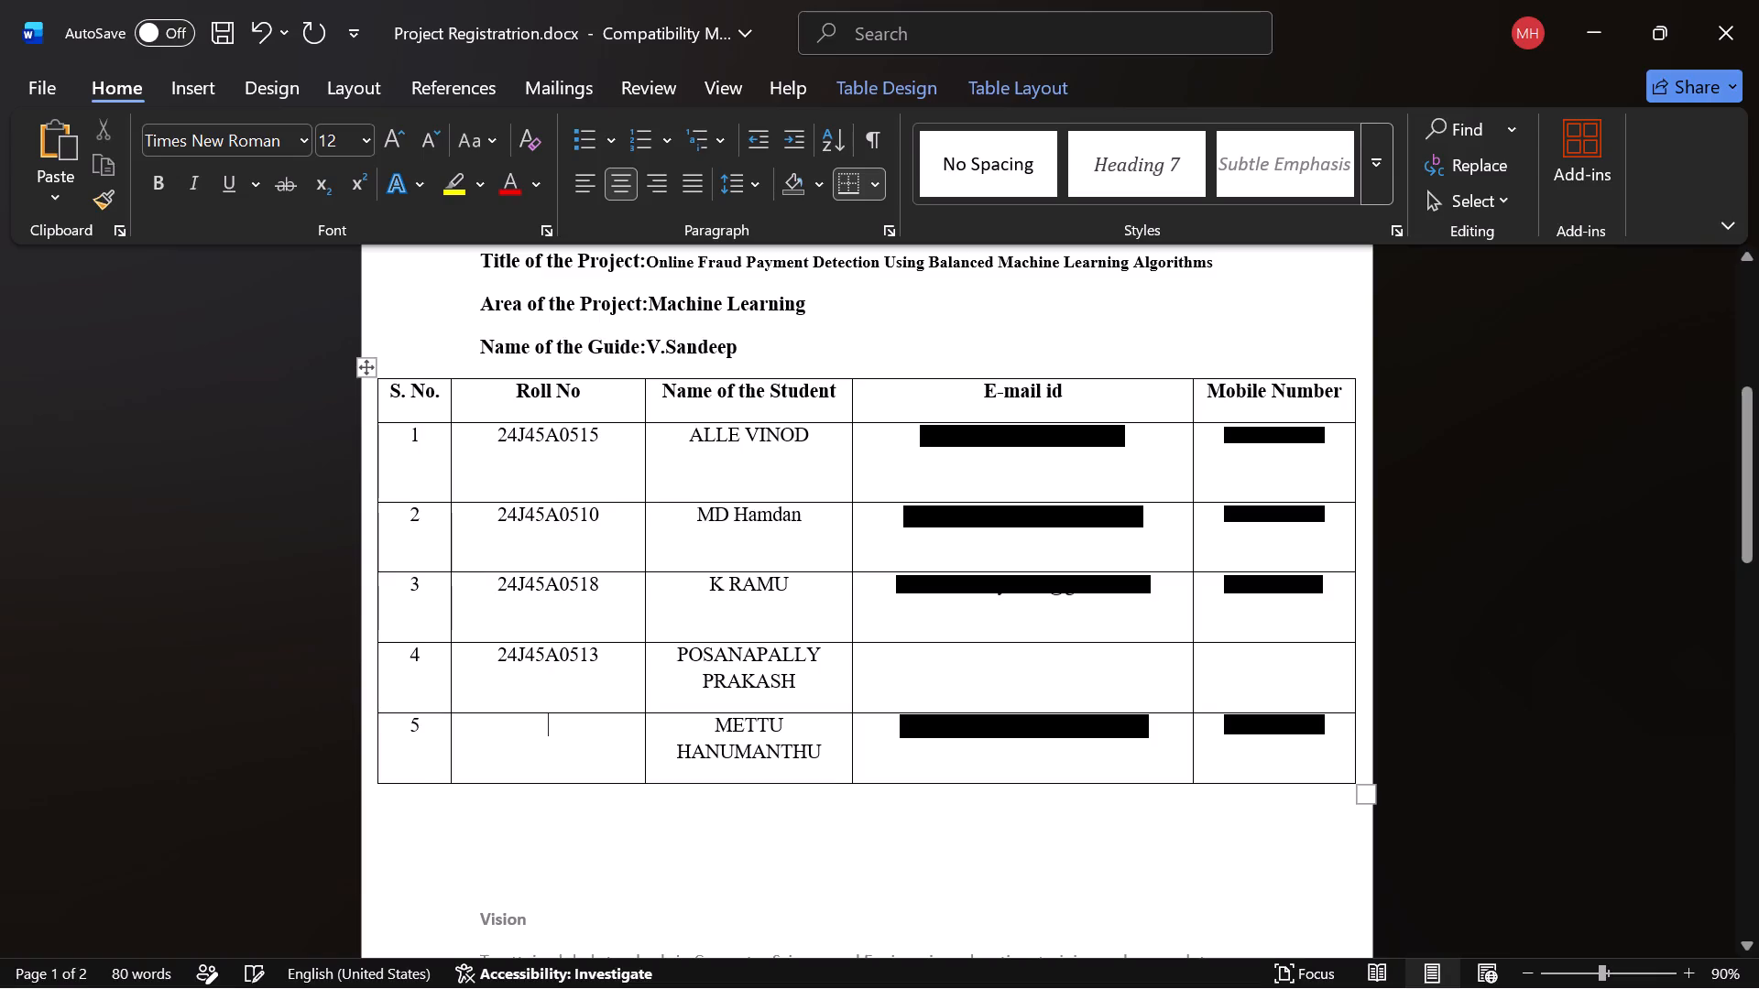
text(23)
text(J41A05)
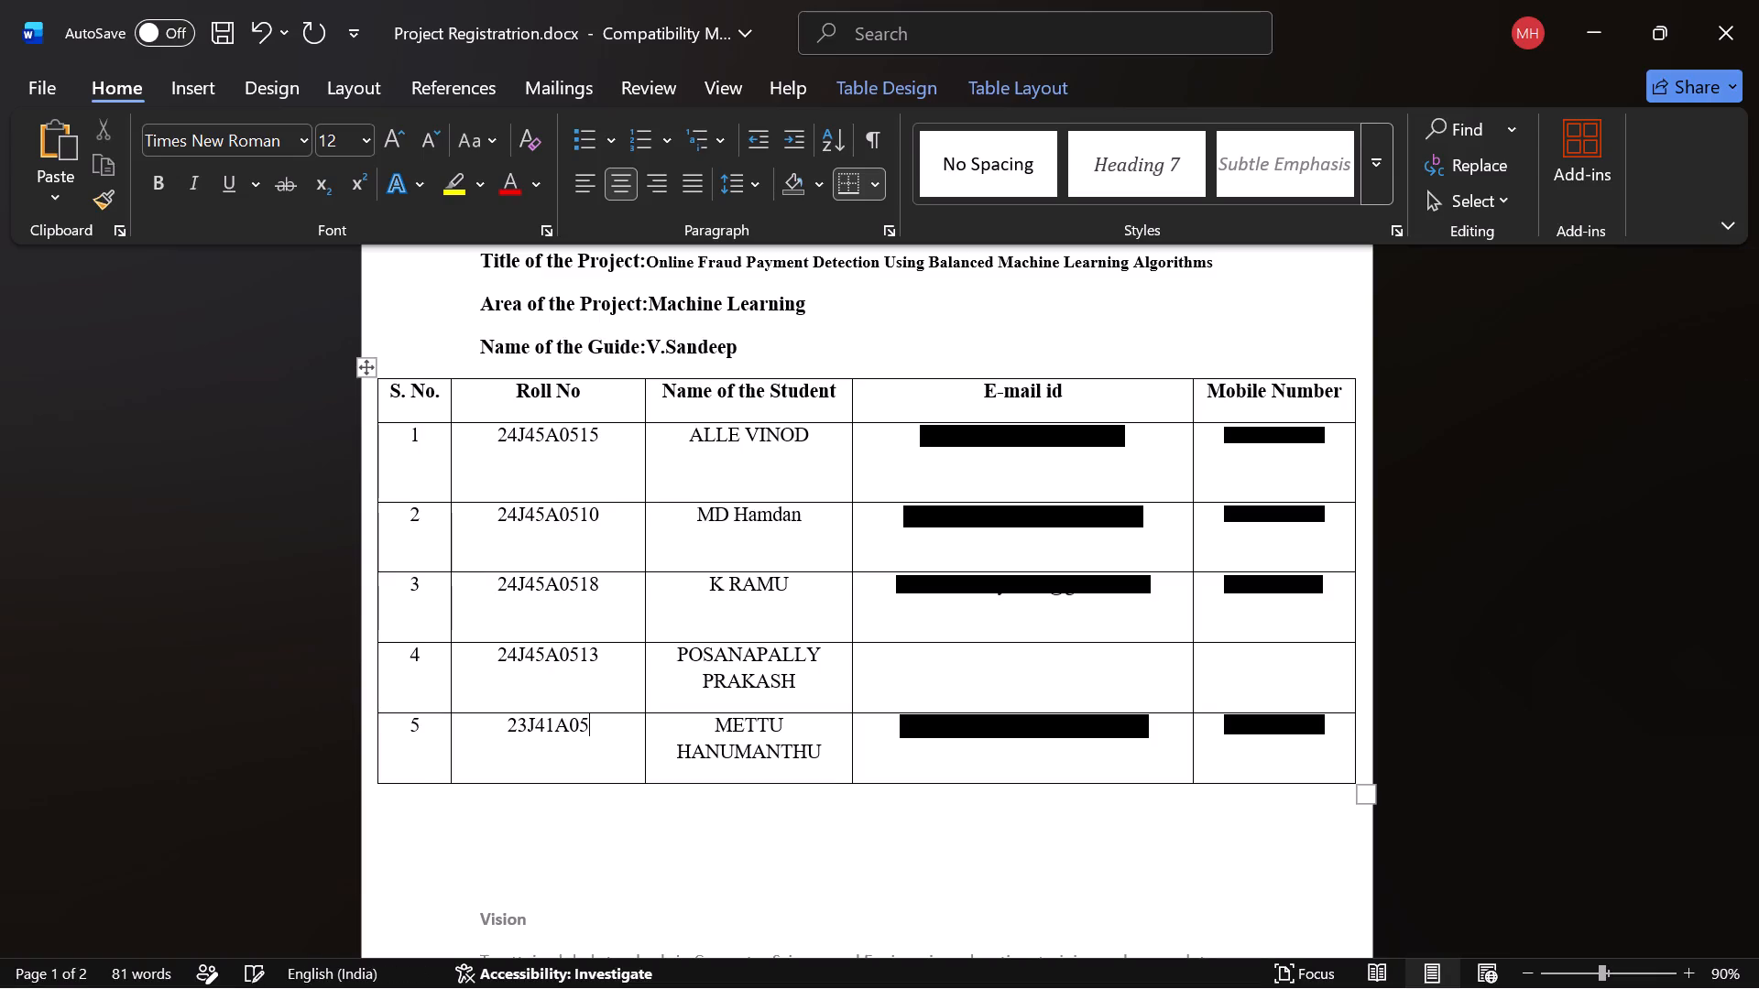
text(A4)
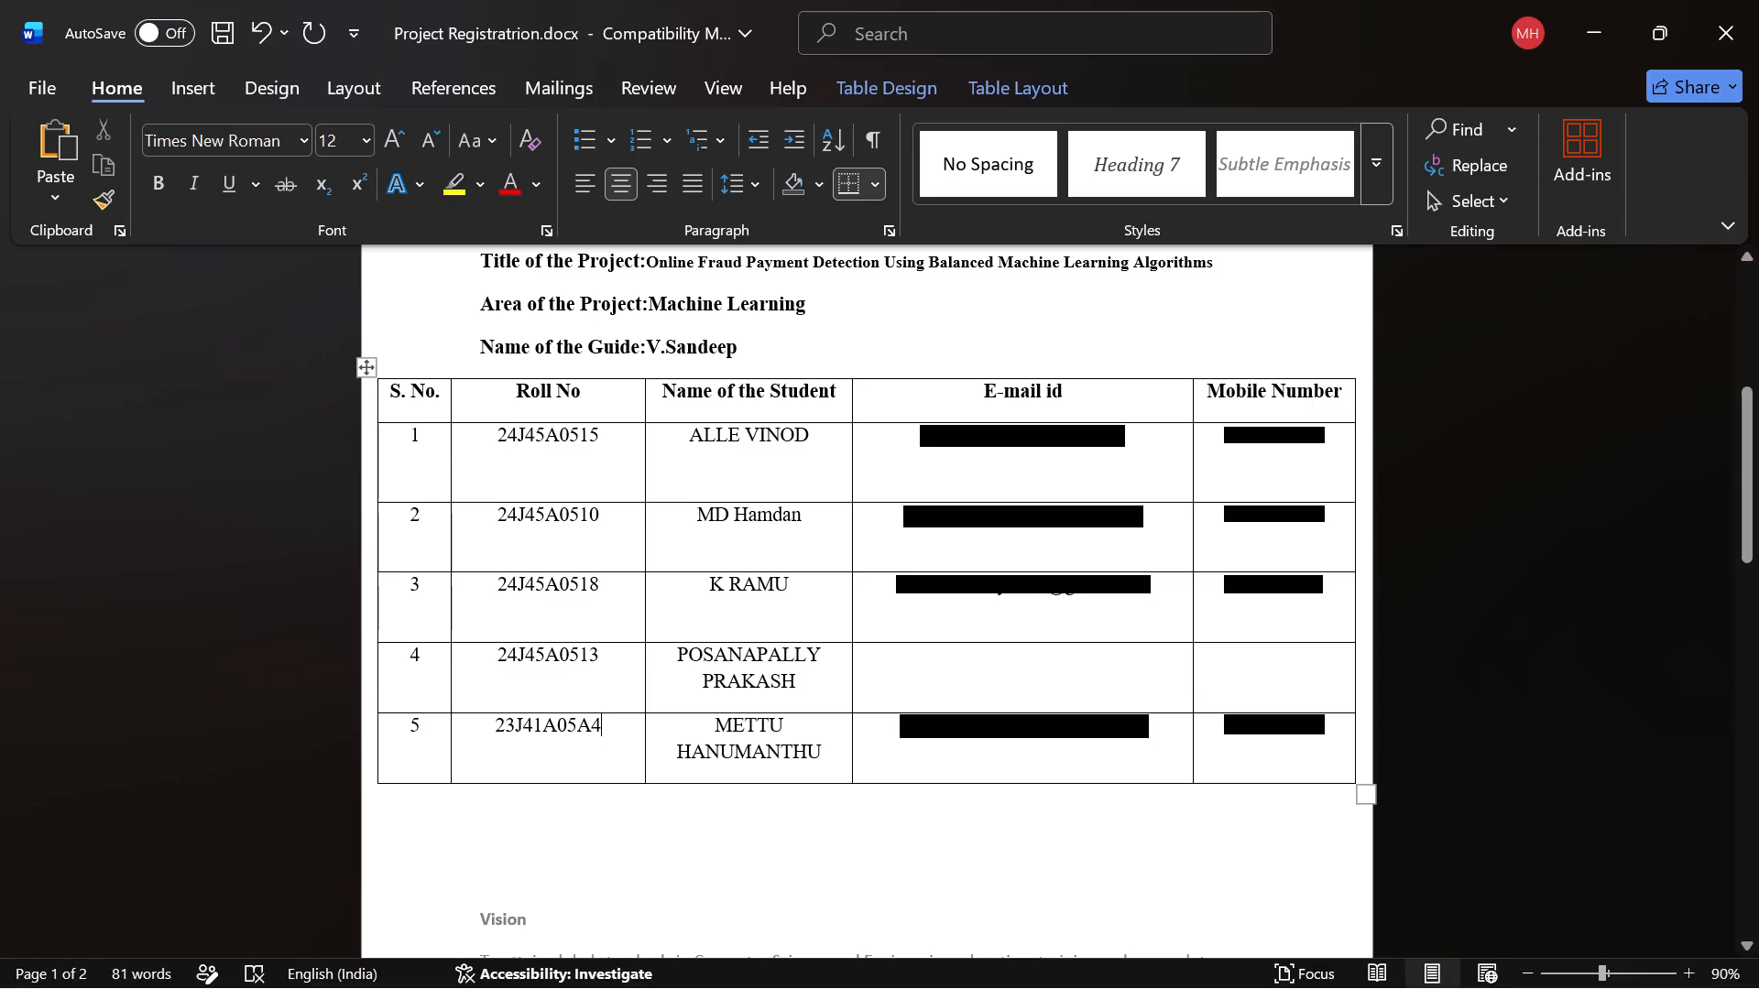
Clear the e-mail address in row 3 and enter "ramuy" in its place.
click(1154, 590)
key(BackSpace)
key(BackSpace)
key(BackSpace)
key(BackSpace)
key(BackSpace)
key(BackSpace)
key(BackSpace)
key(BackSpace)
key(BackSpace)
key(BackSpace)
key(BackSpace)
key(BackSpace)
key(BackSpace)
key(BackSpace)
key(BackSpace)
key(BackSpace)
key(BackSpace)
key(BackSpace)
key(BackSpace)
key(BackSpace)
key(BackSpace)
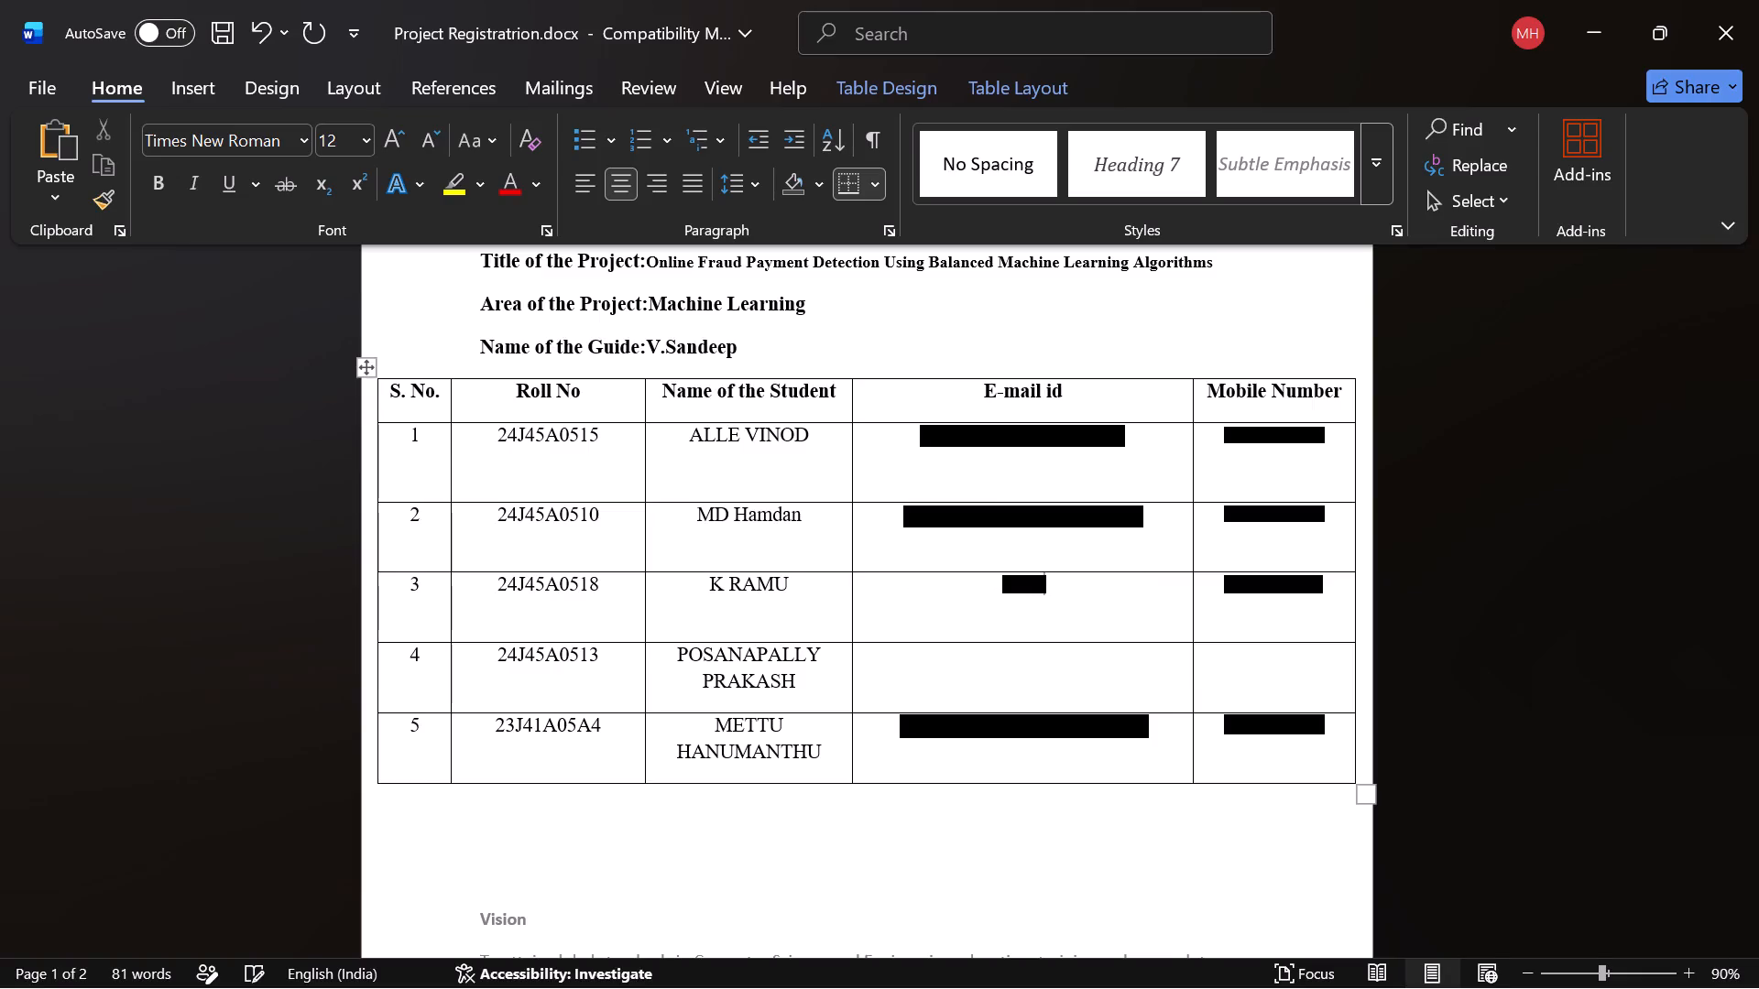
key(BackSpace)
key(BackSpace)
key(BackSpace)
key(BackSpace)
key(BackSpace)
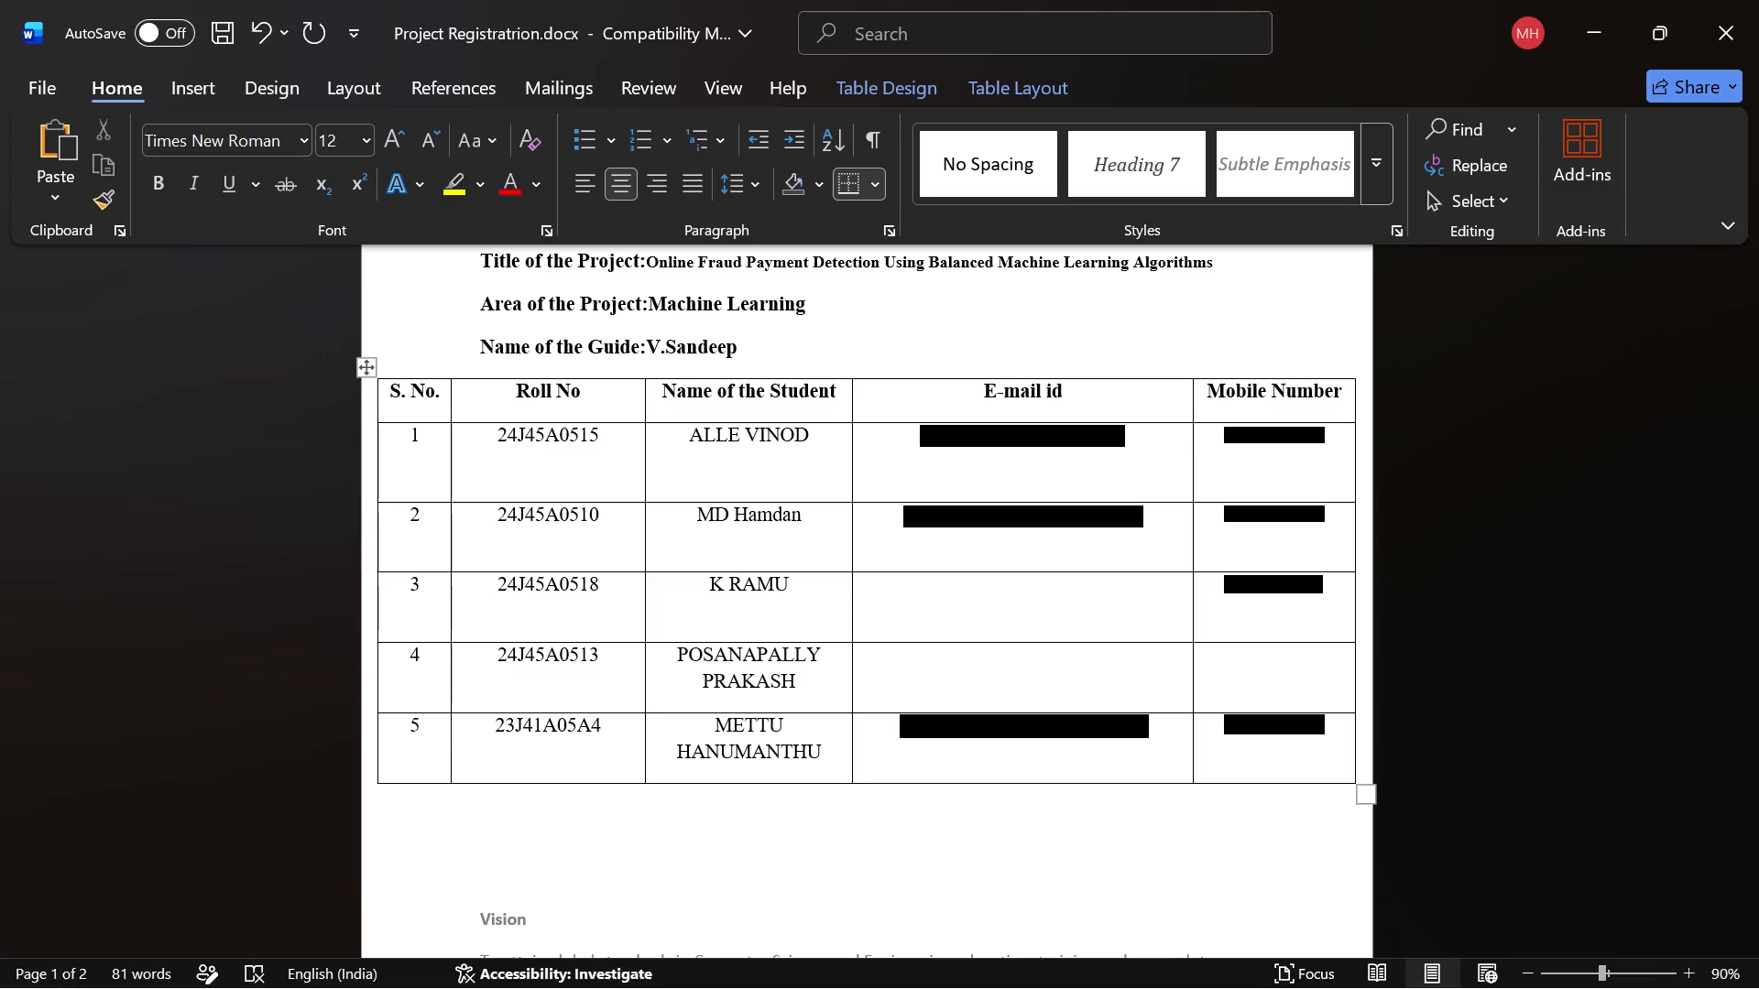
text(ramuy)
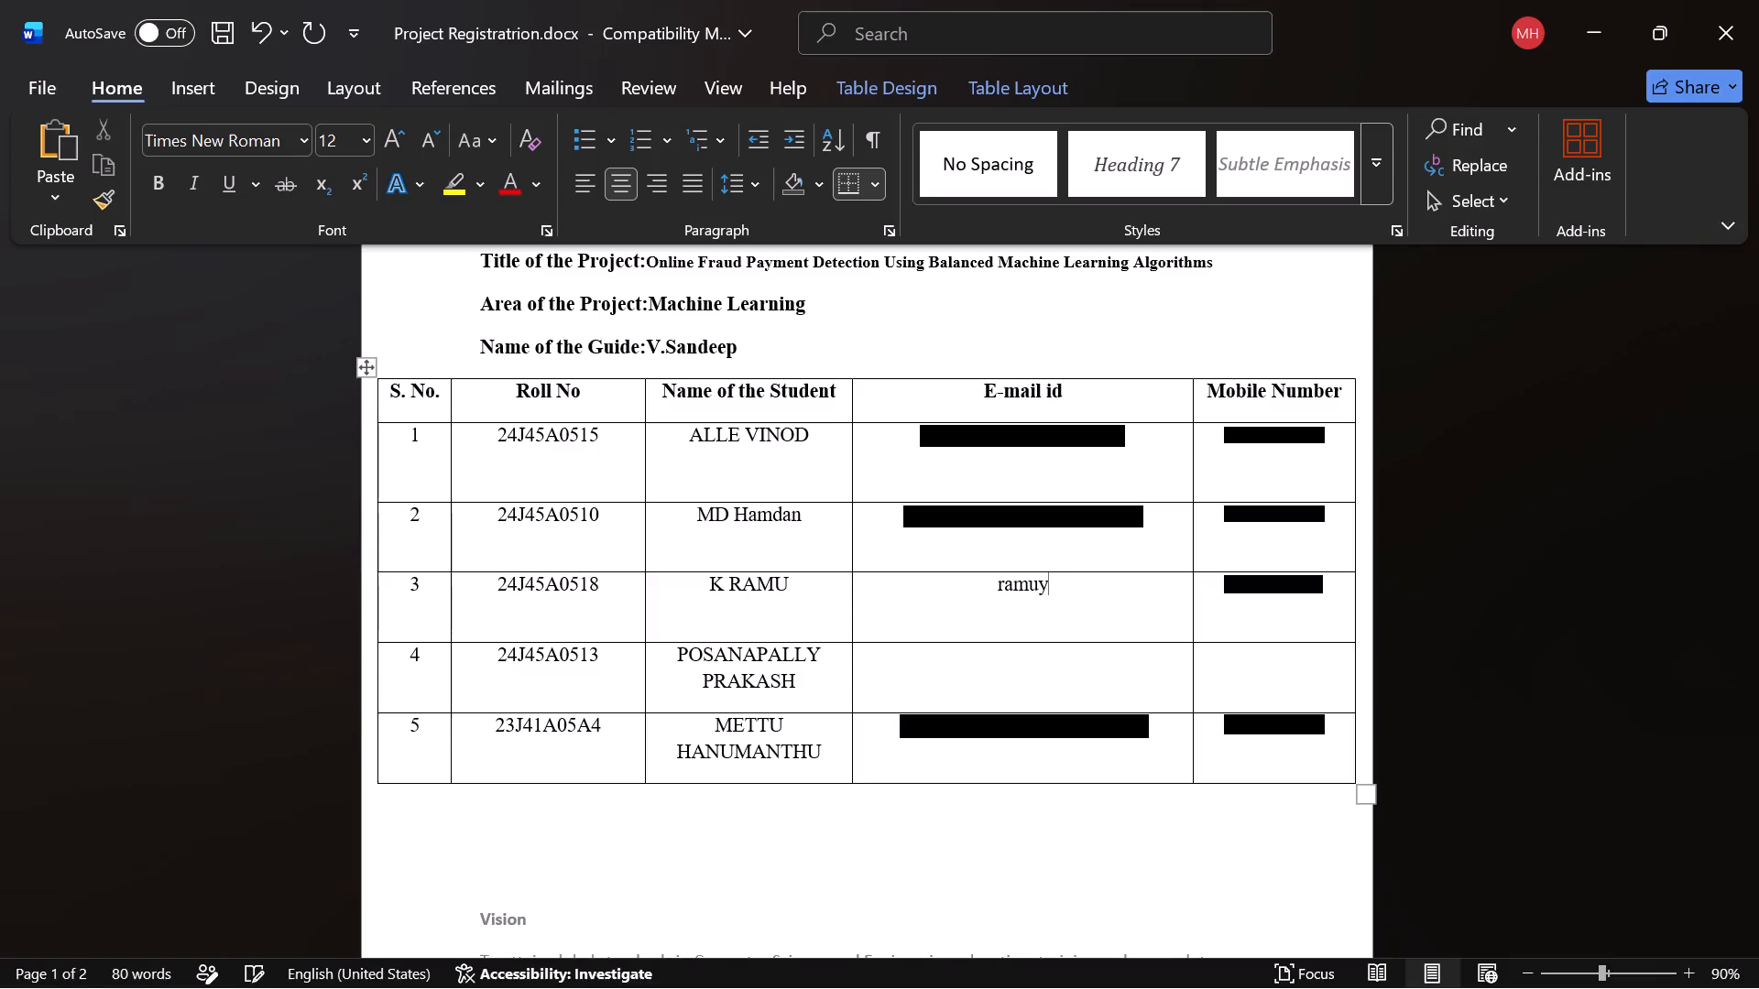
Delete the e-mail address in row 2 of the student table.
click(1154, 519)
click(1154, 519)
key(BackSpace)
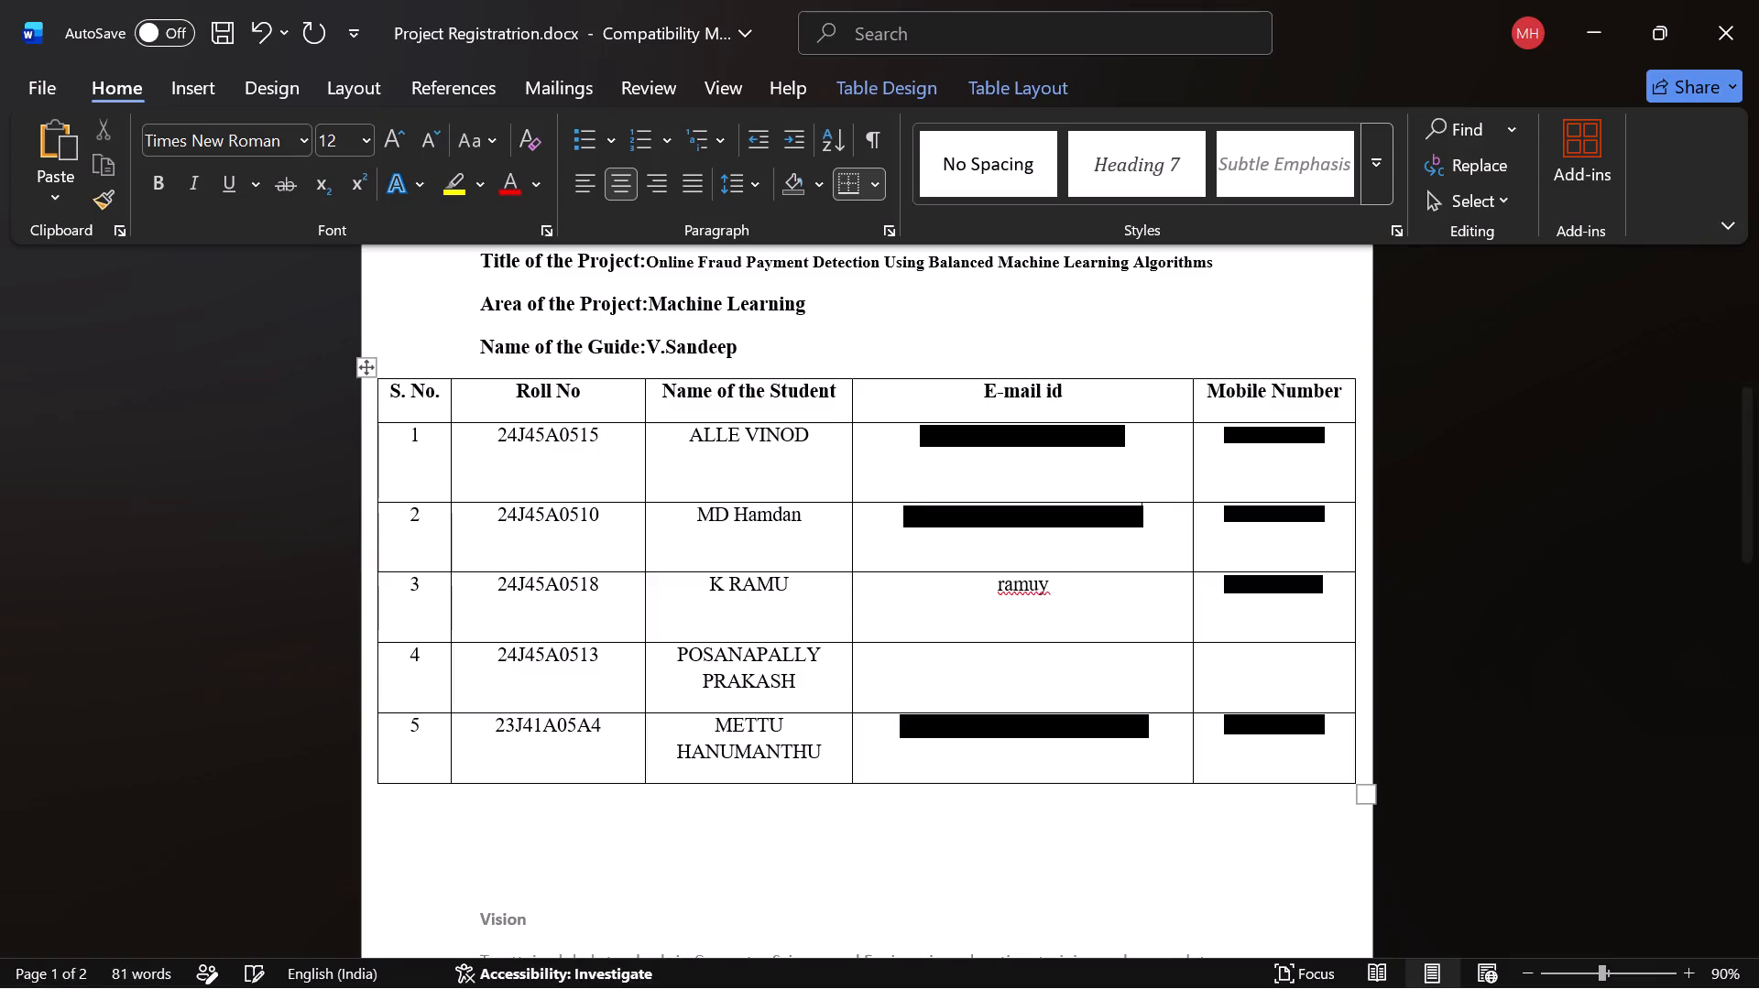
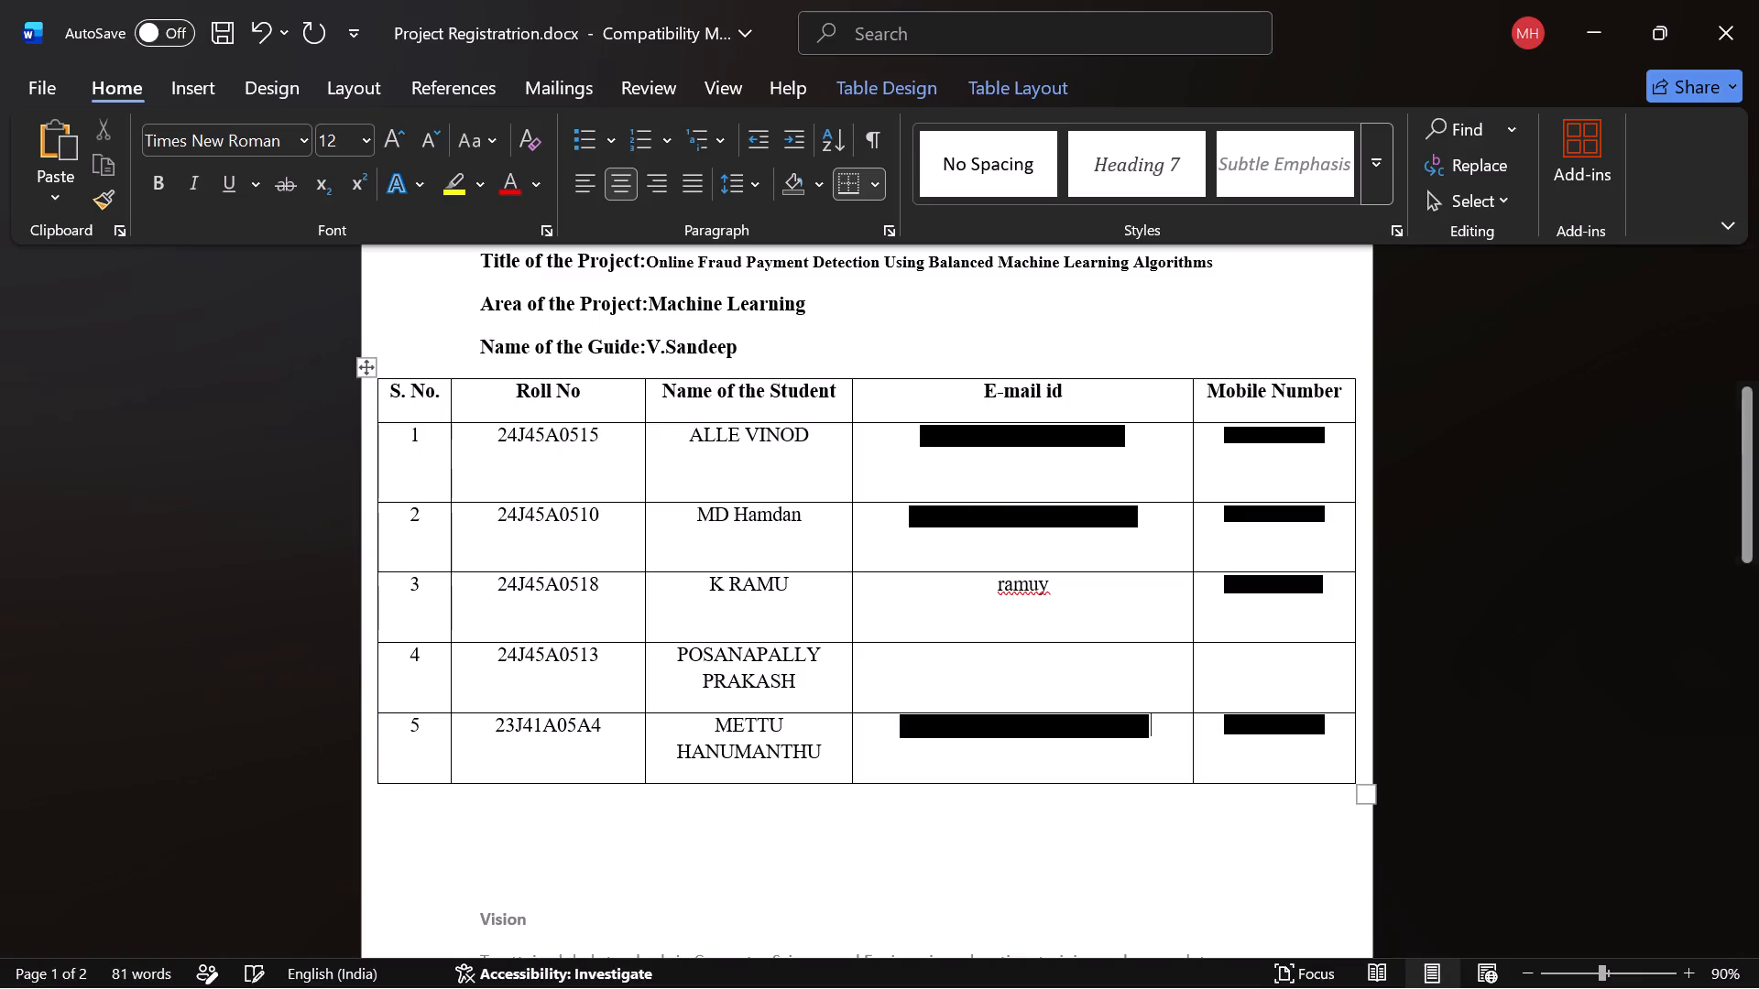
Delete the e-mail address in row 5 of the student table.
key(BackSpace)
key(BackSpace)
key(BackSpace)
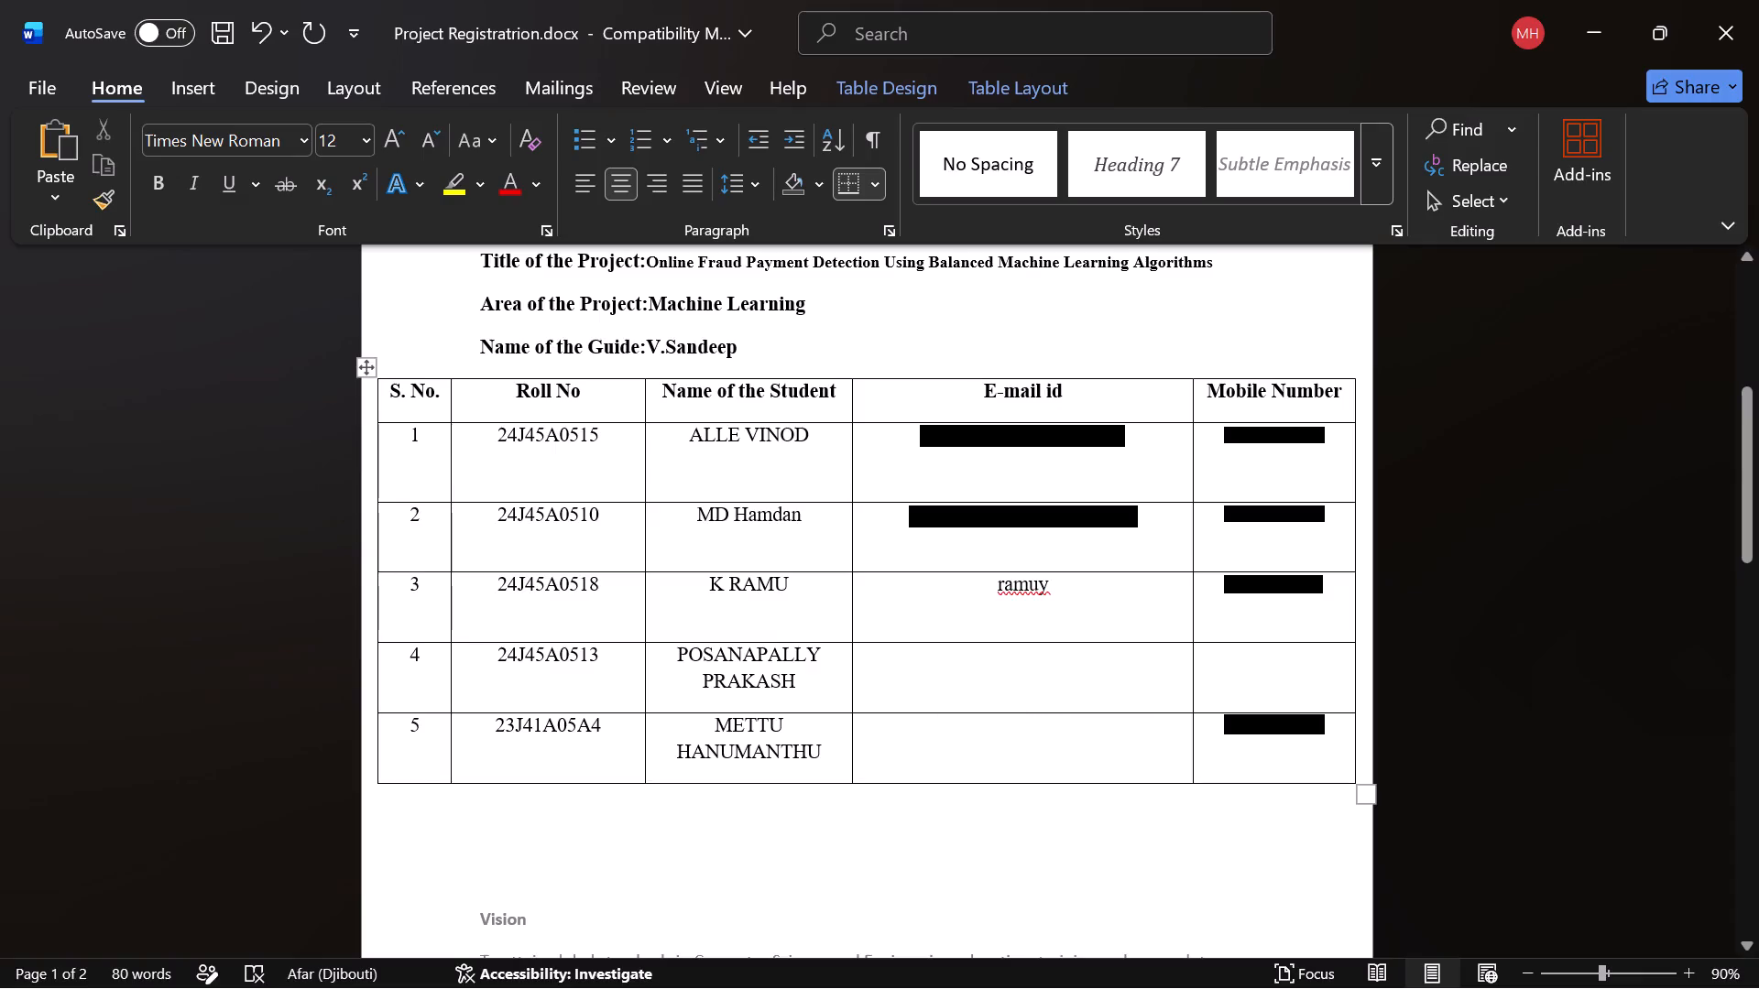
Place the text cursor after the mobile number in row 2 of the student table.
click(1335, 527)
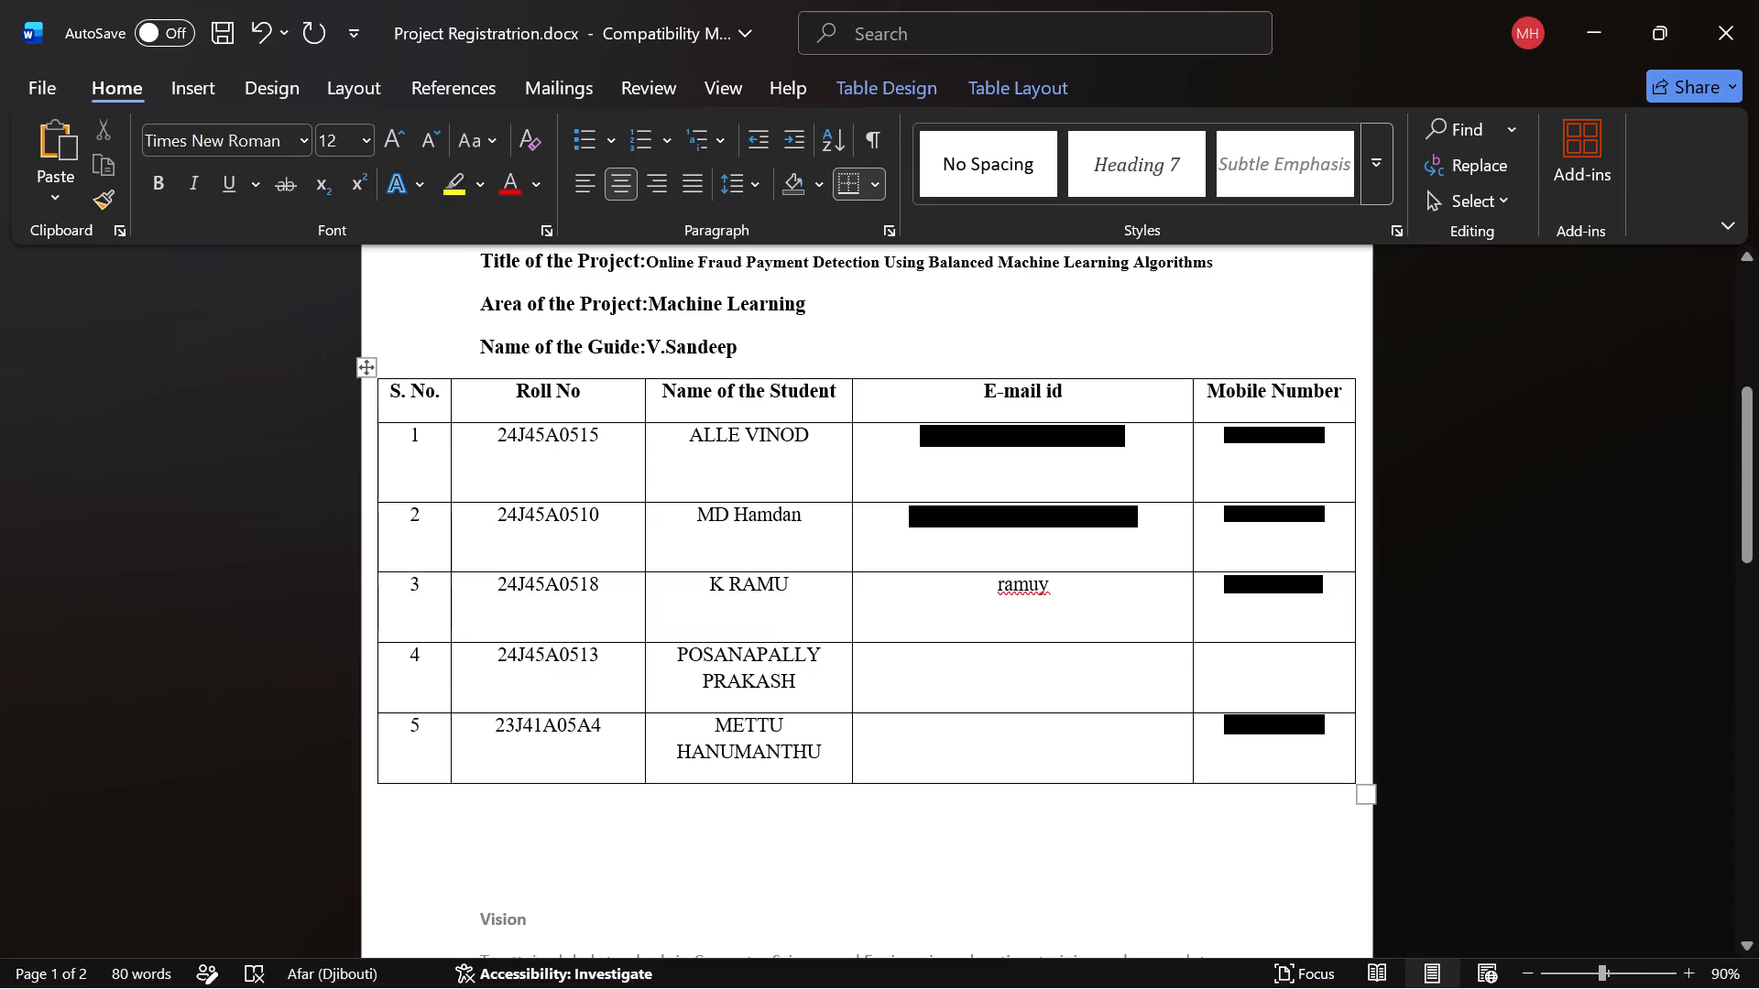
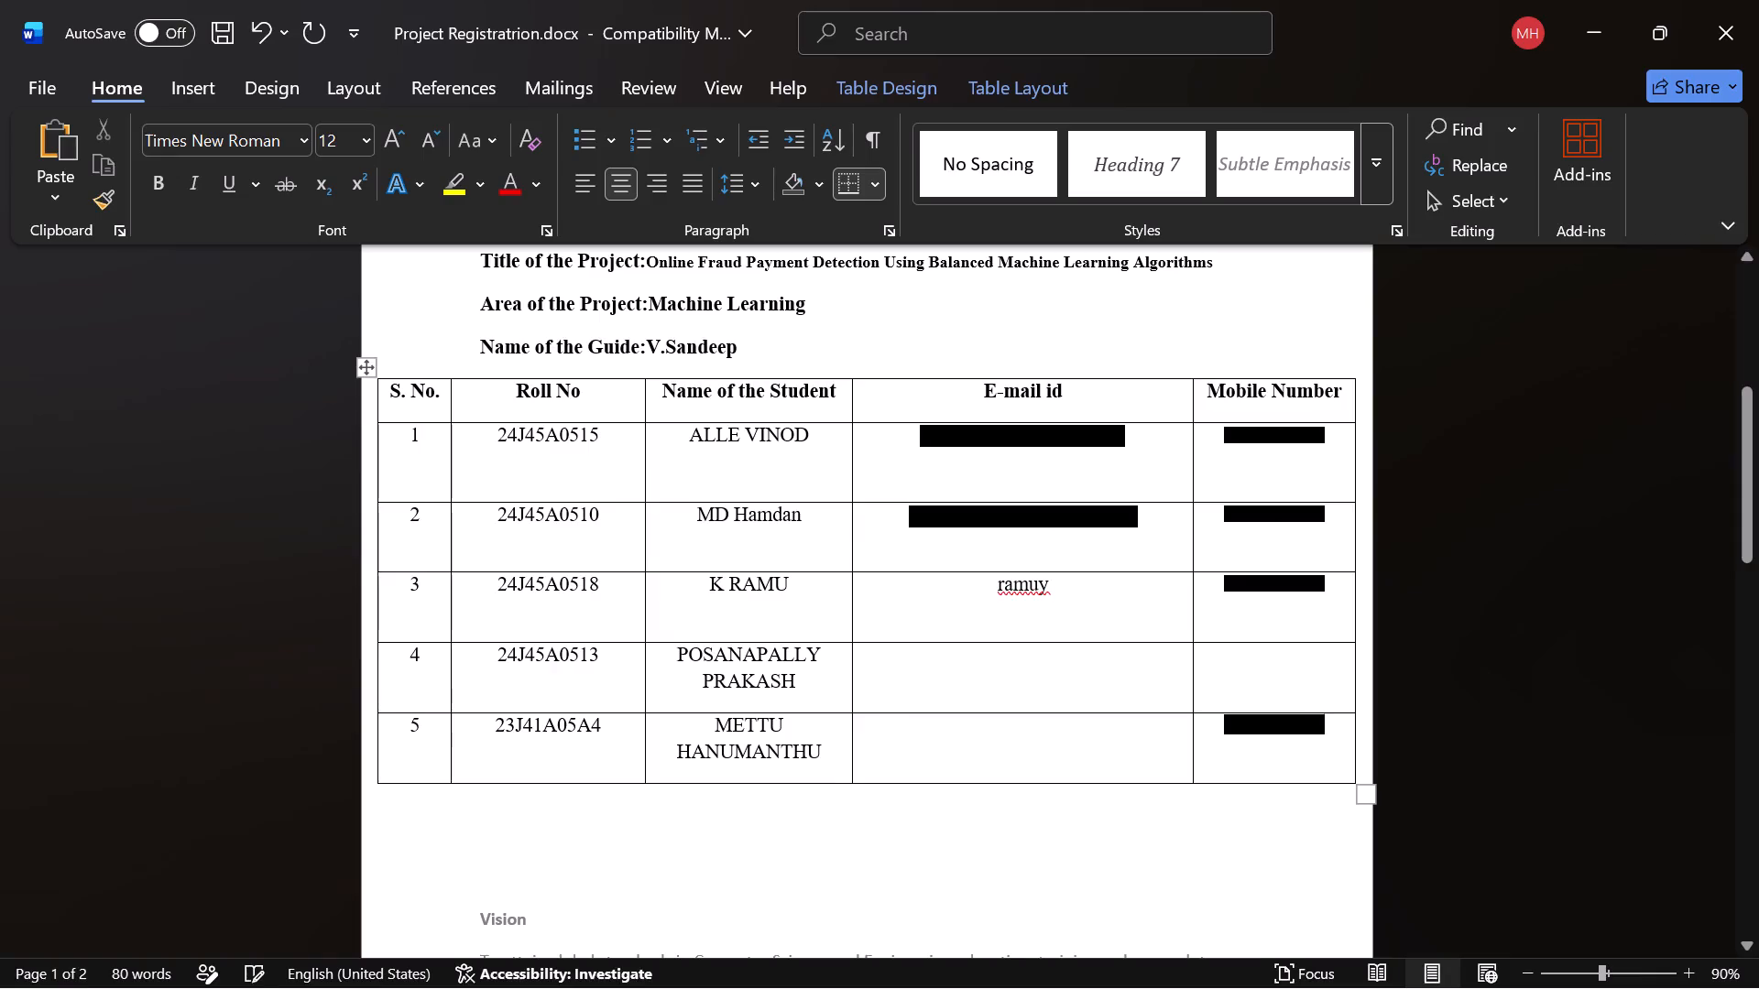
key(BackSpace)
key(BackSpace)
key(BackSpace)
key(BackSpace)
key(BackSpace)
key(BackSpace)
key(BackSpace)
key(BackSpace)
key(BackSpace)
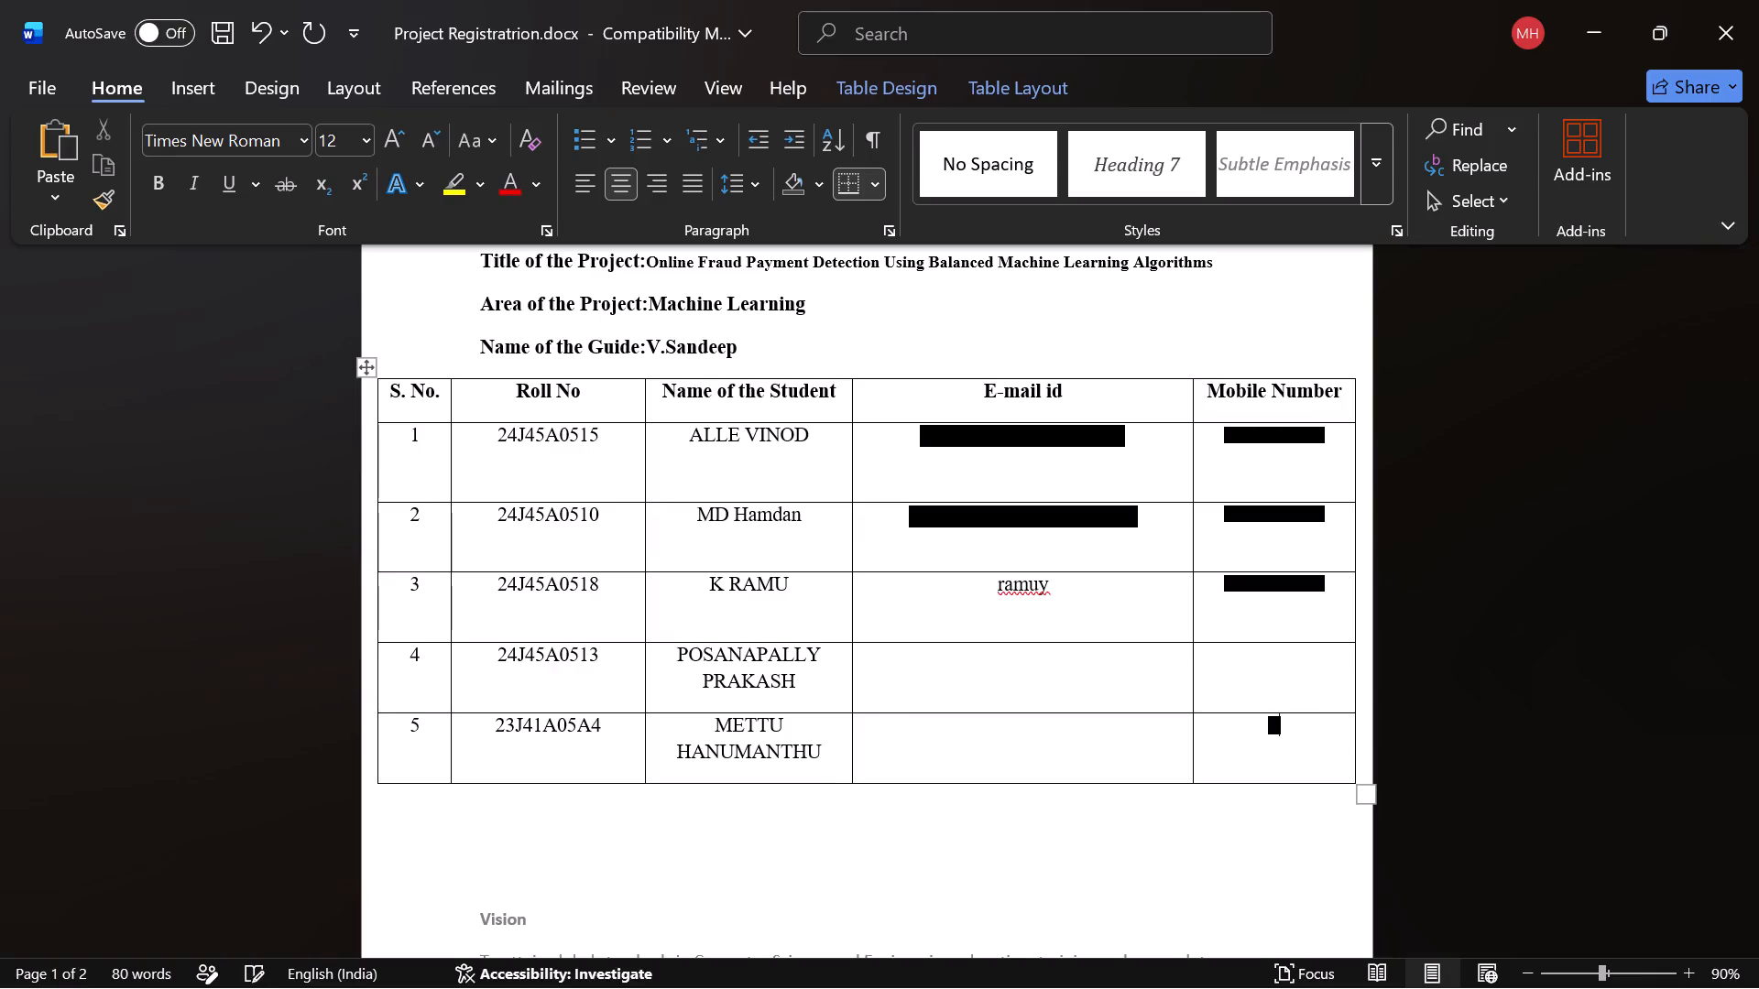
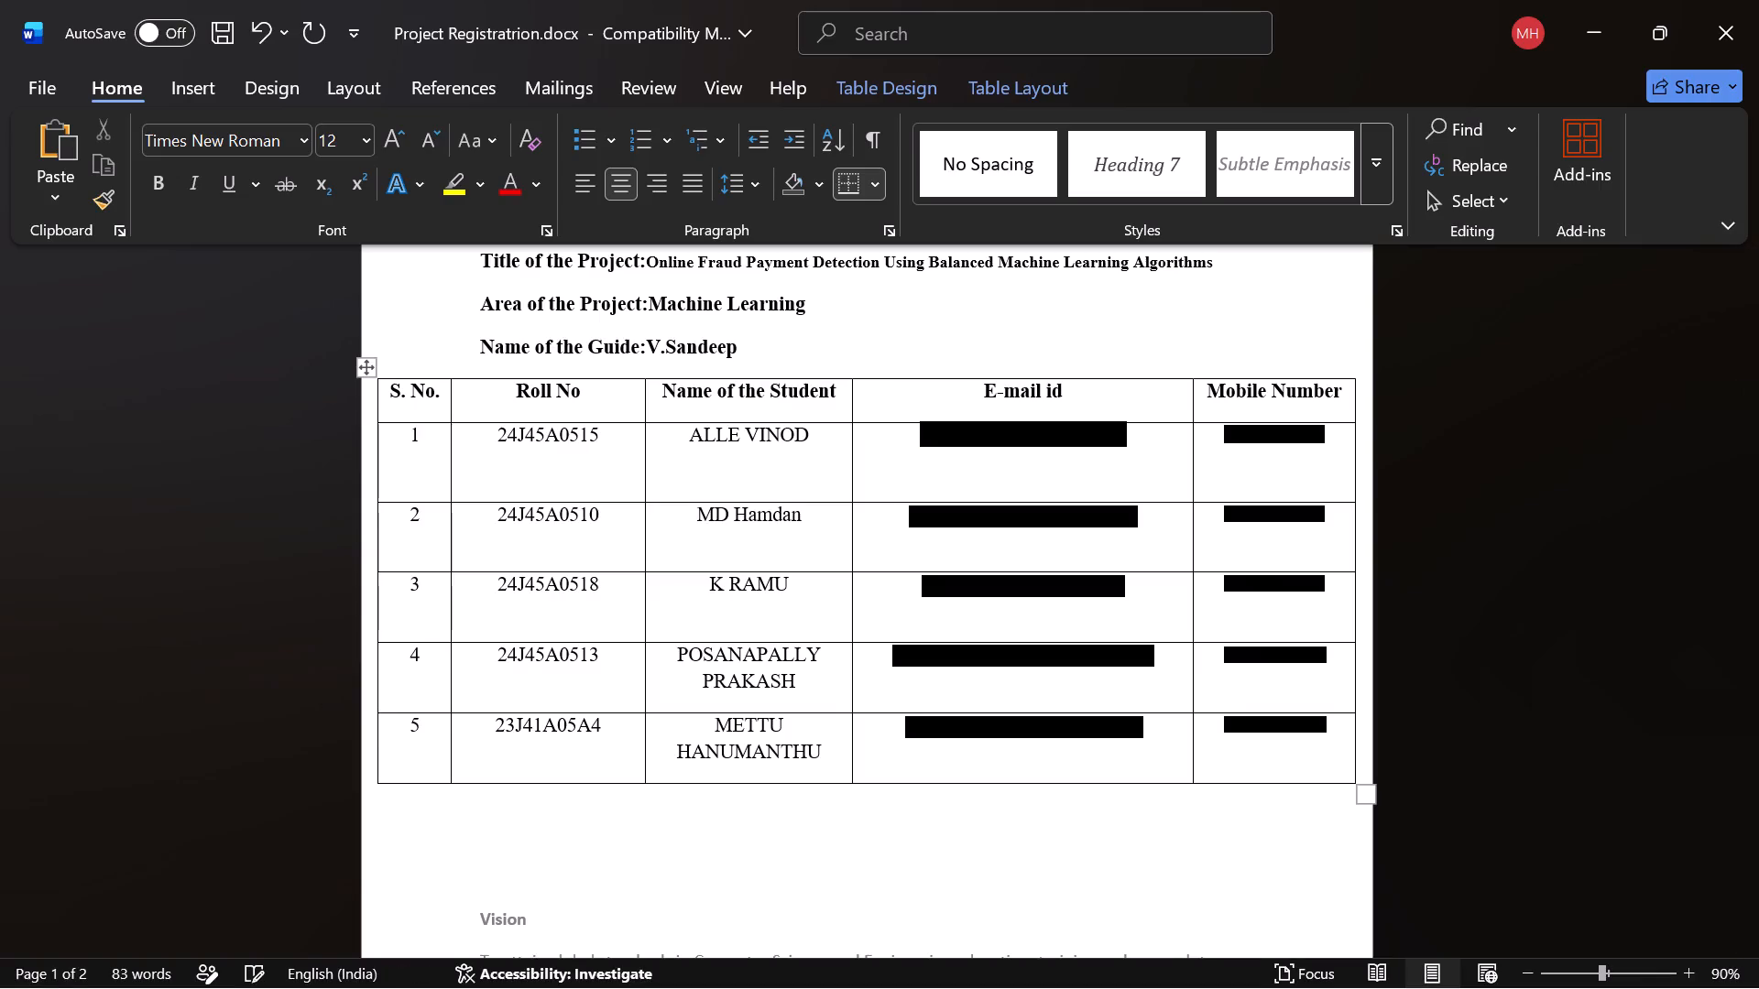
Replace the first letter of the e-mail ids in rows 2 and 3 with lowercase h and r respectively.
key(Down)
key(Left)
key(BackSpace)
key(h)
key(Down)
key(Right)
key(BackSpace)
key(r)
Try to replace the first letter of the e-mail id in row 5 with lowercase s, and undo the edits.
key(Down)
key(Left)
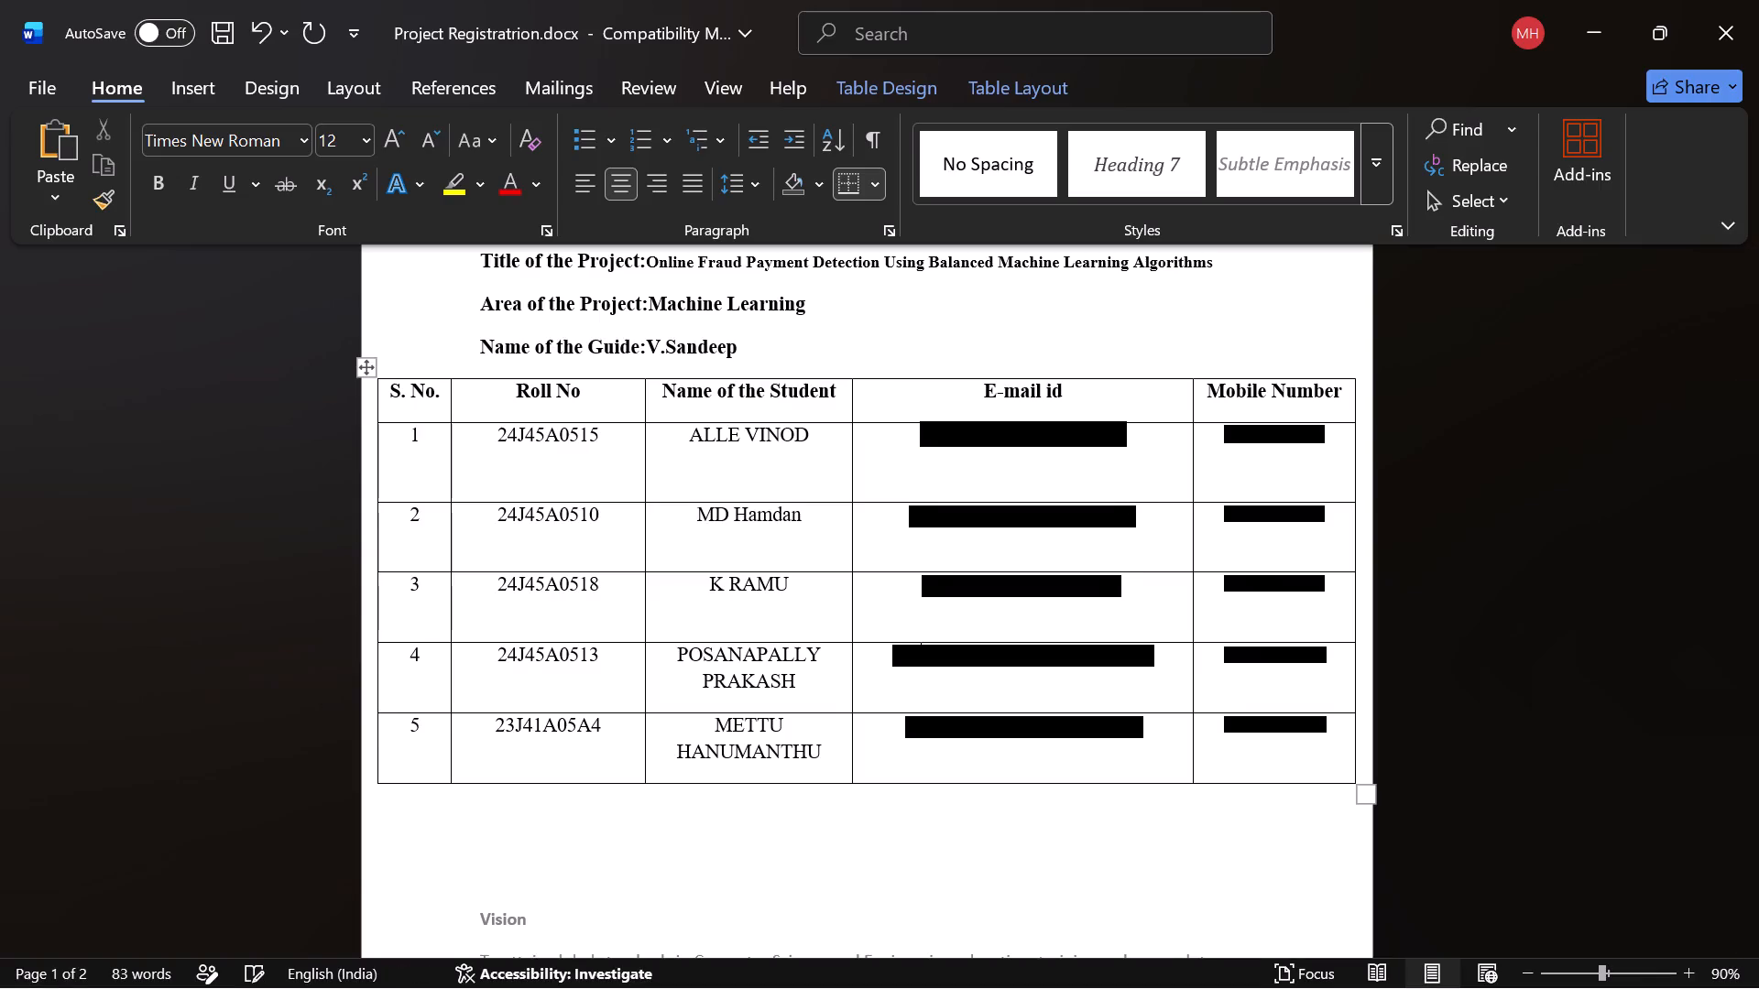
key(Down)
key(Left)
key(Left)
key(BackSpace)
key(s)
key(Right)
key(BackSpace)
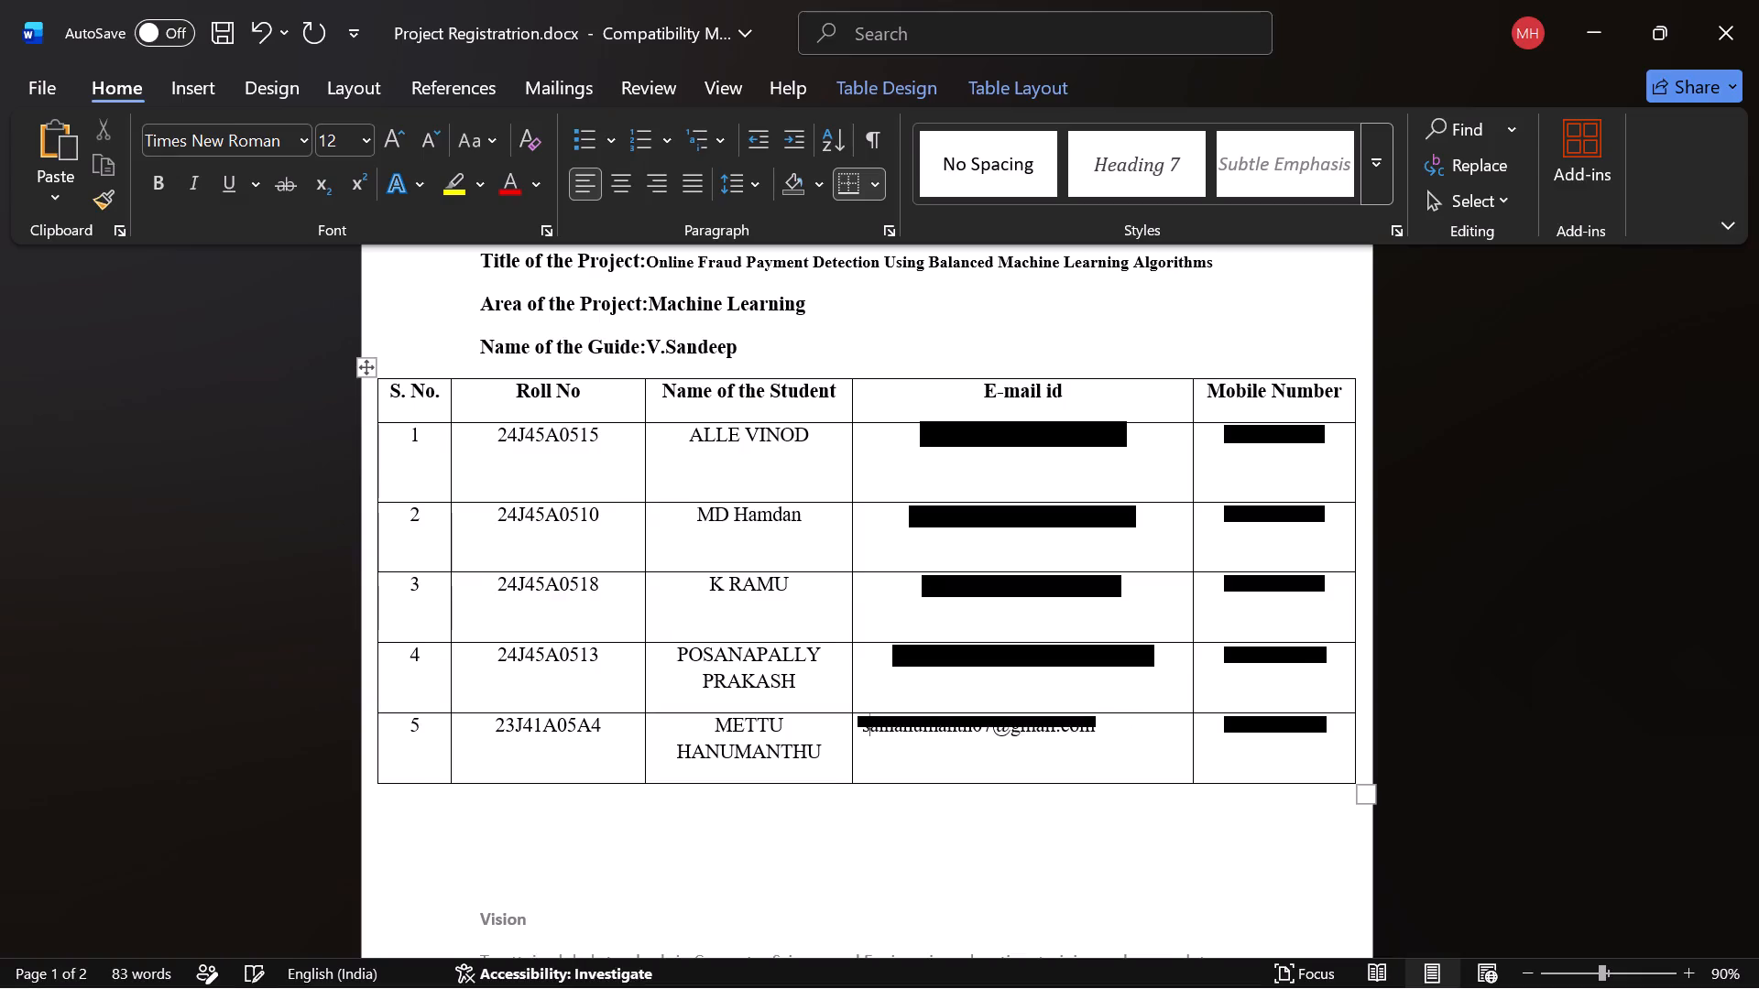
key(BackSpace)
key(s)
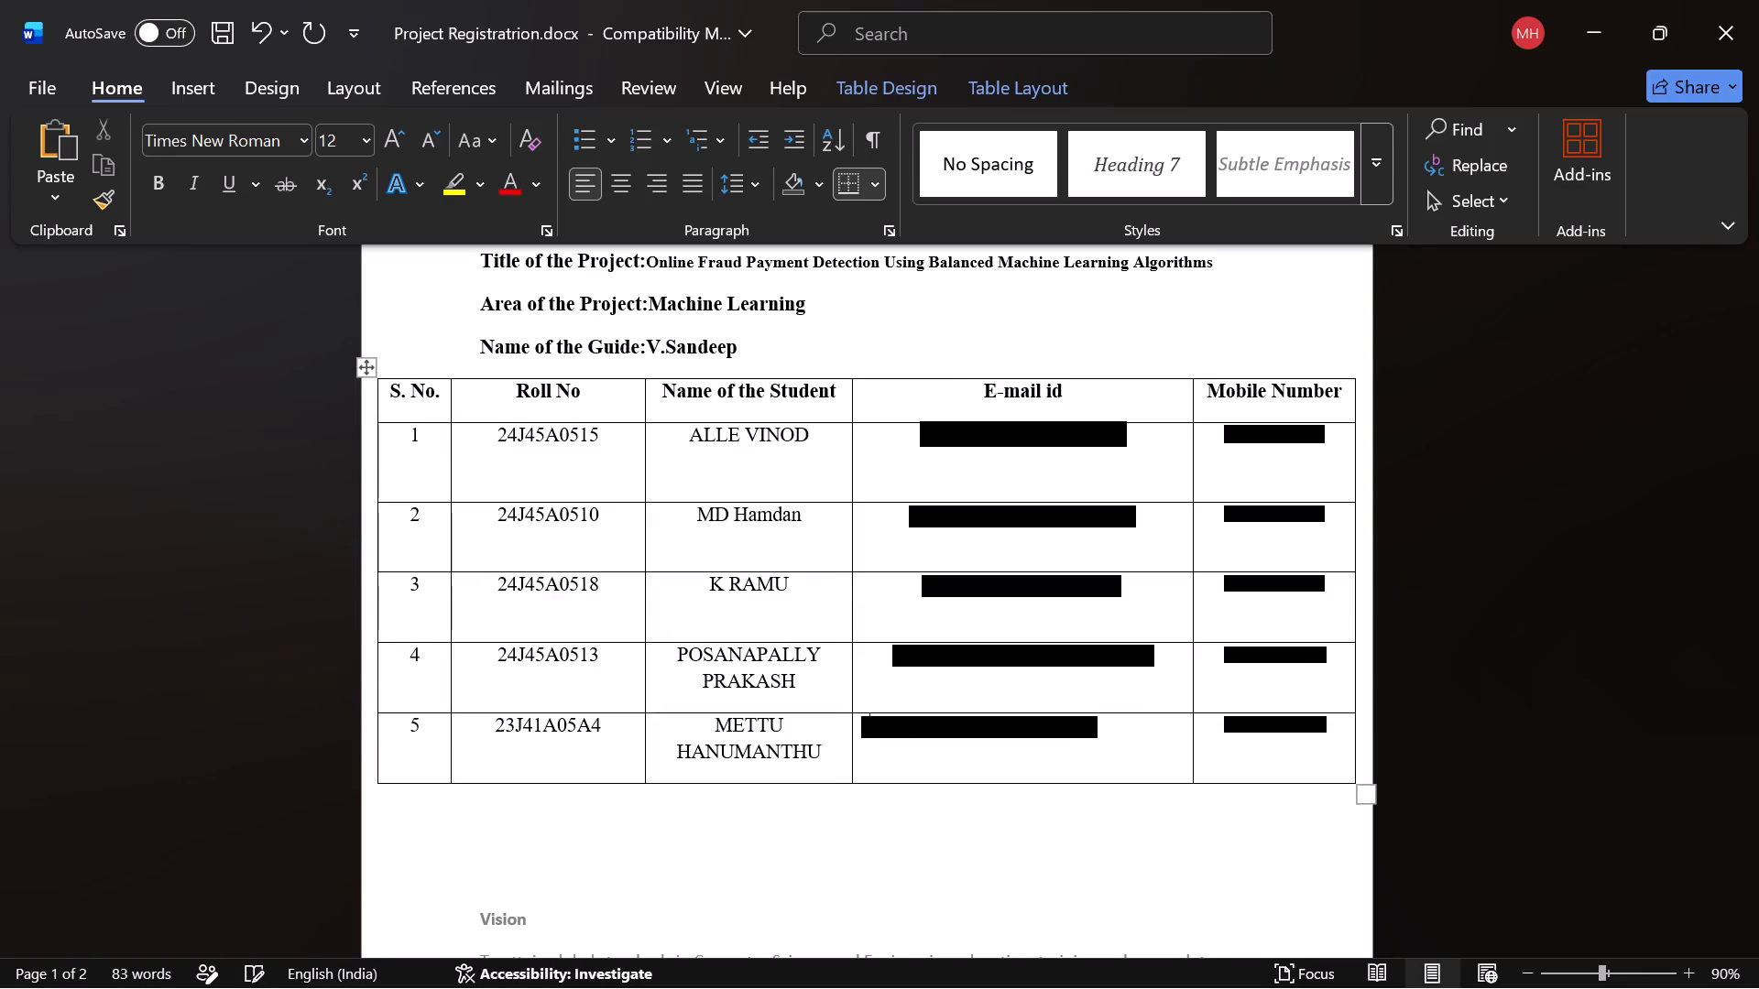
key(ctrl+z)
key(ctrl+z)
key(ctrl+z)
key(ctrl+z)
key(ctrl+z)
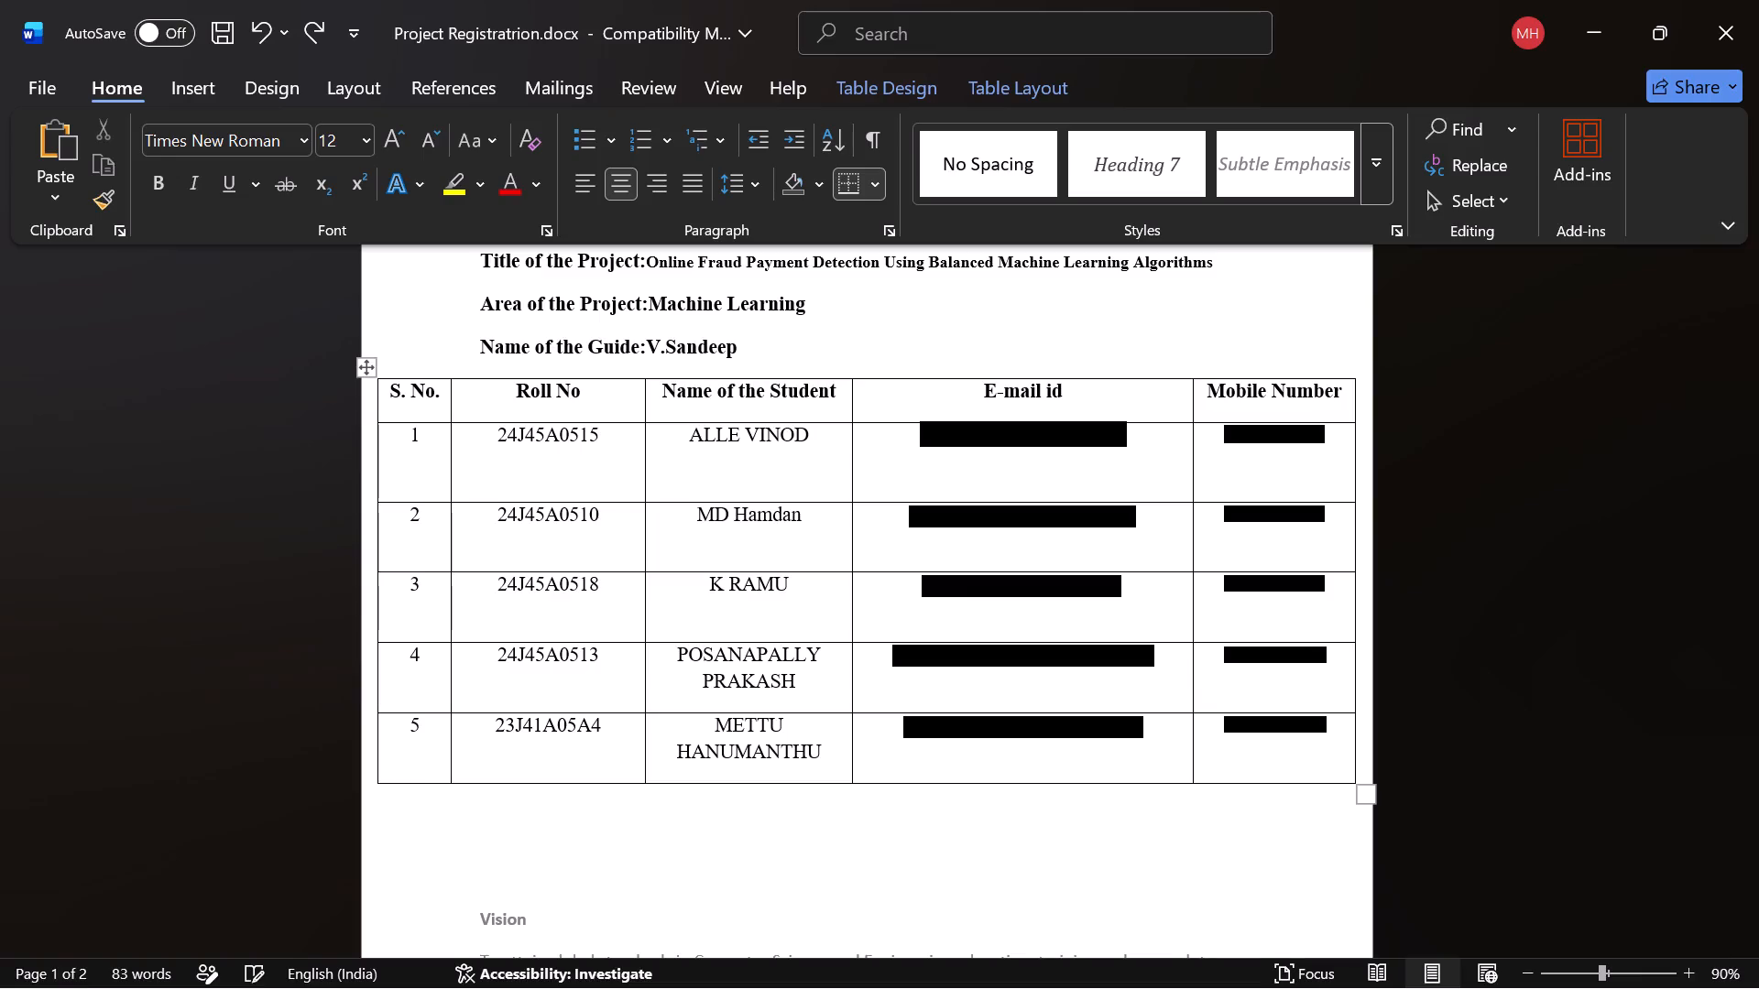
Replace the first letter of row 5's e-mail id with lowercase s and save the document.
key(Right)
key(BackSpace)
key(s)
key(ctrl+s)
Replace everything after the initial M of "Machine Learning" in the Area of the Project line with "Web Applicarion".
scroll(937, 449, up, 1)
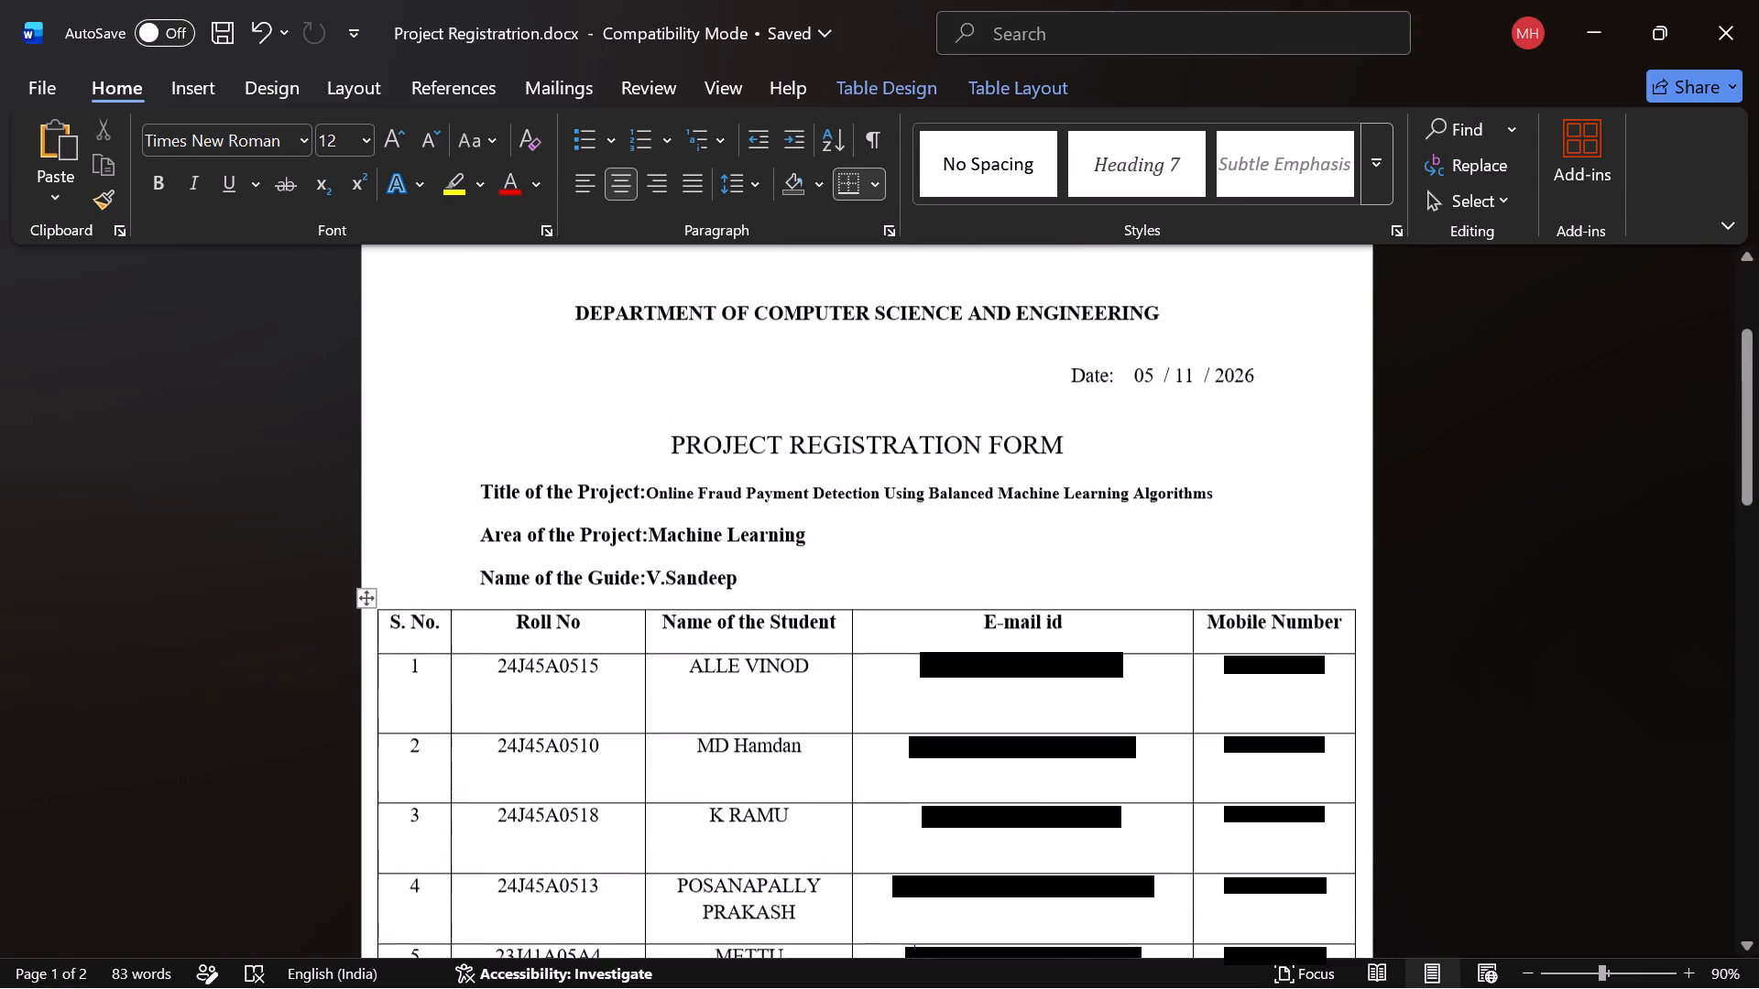
drag(828, 536, 727, 535)
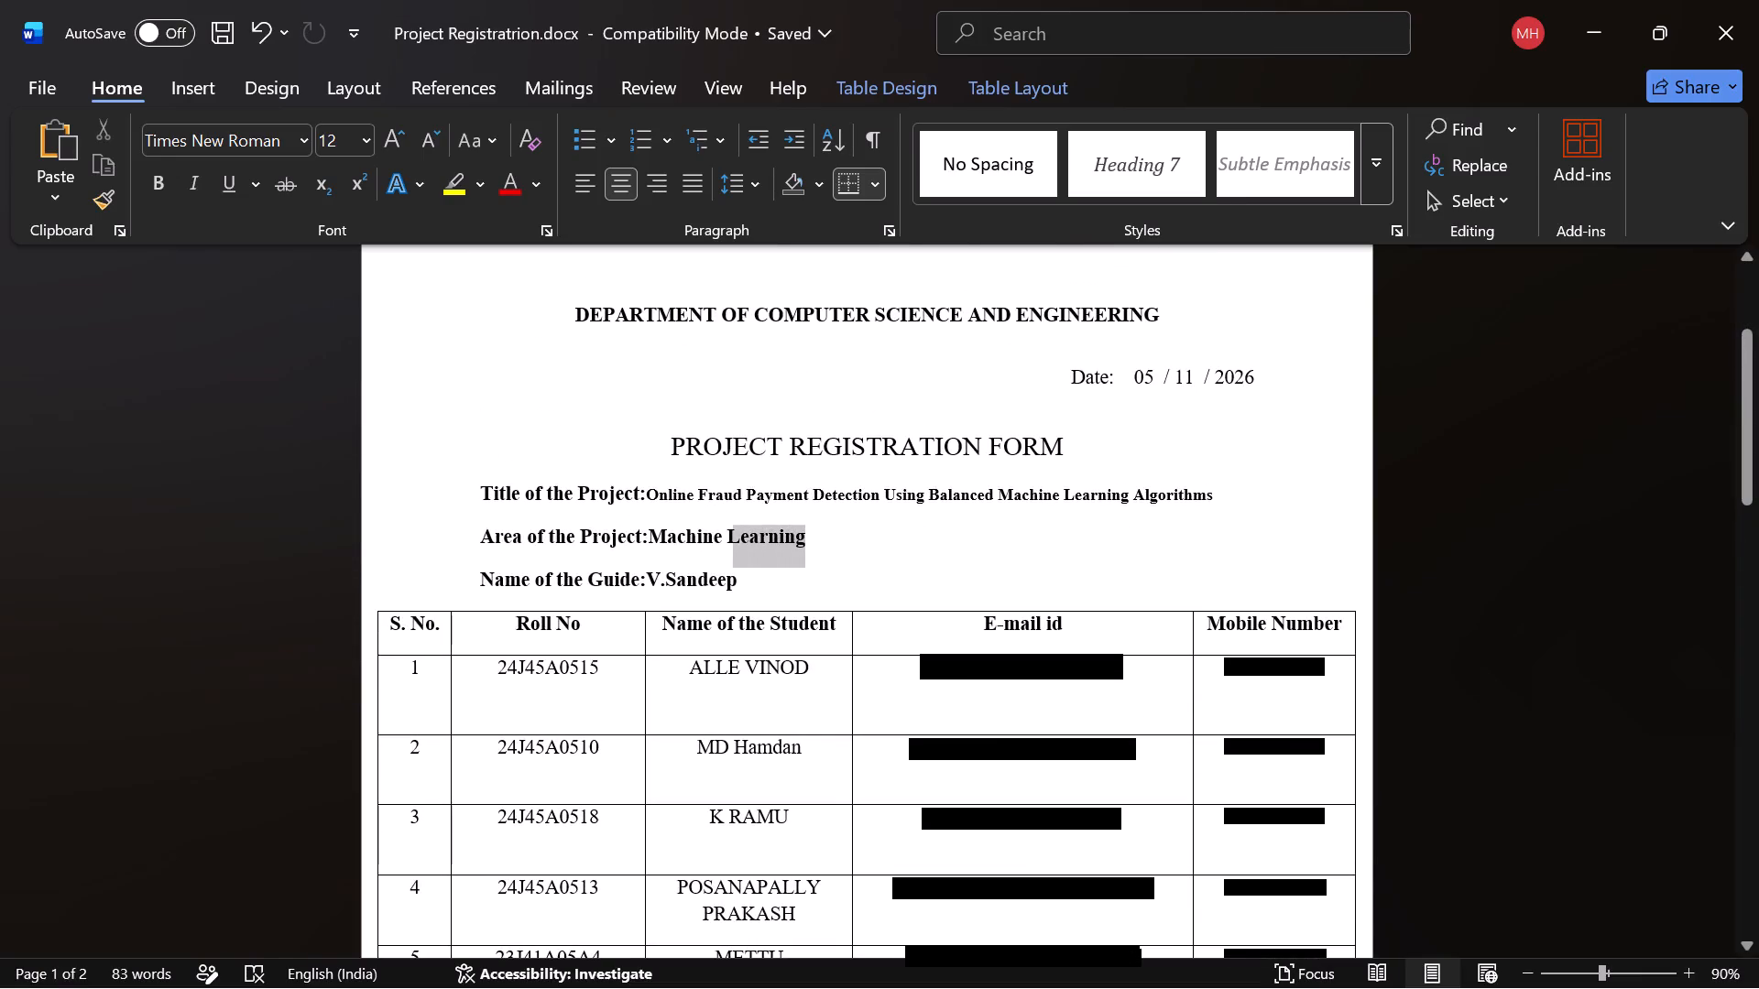
drag(727, 535, 677, 526)
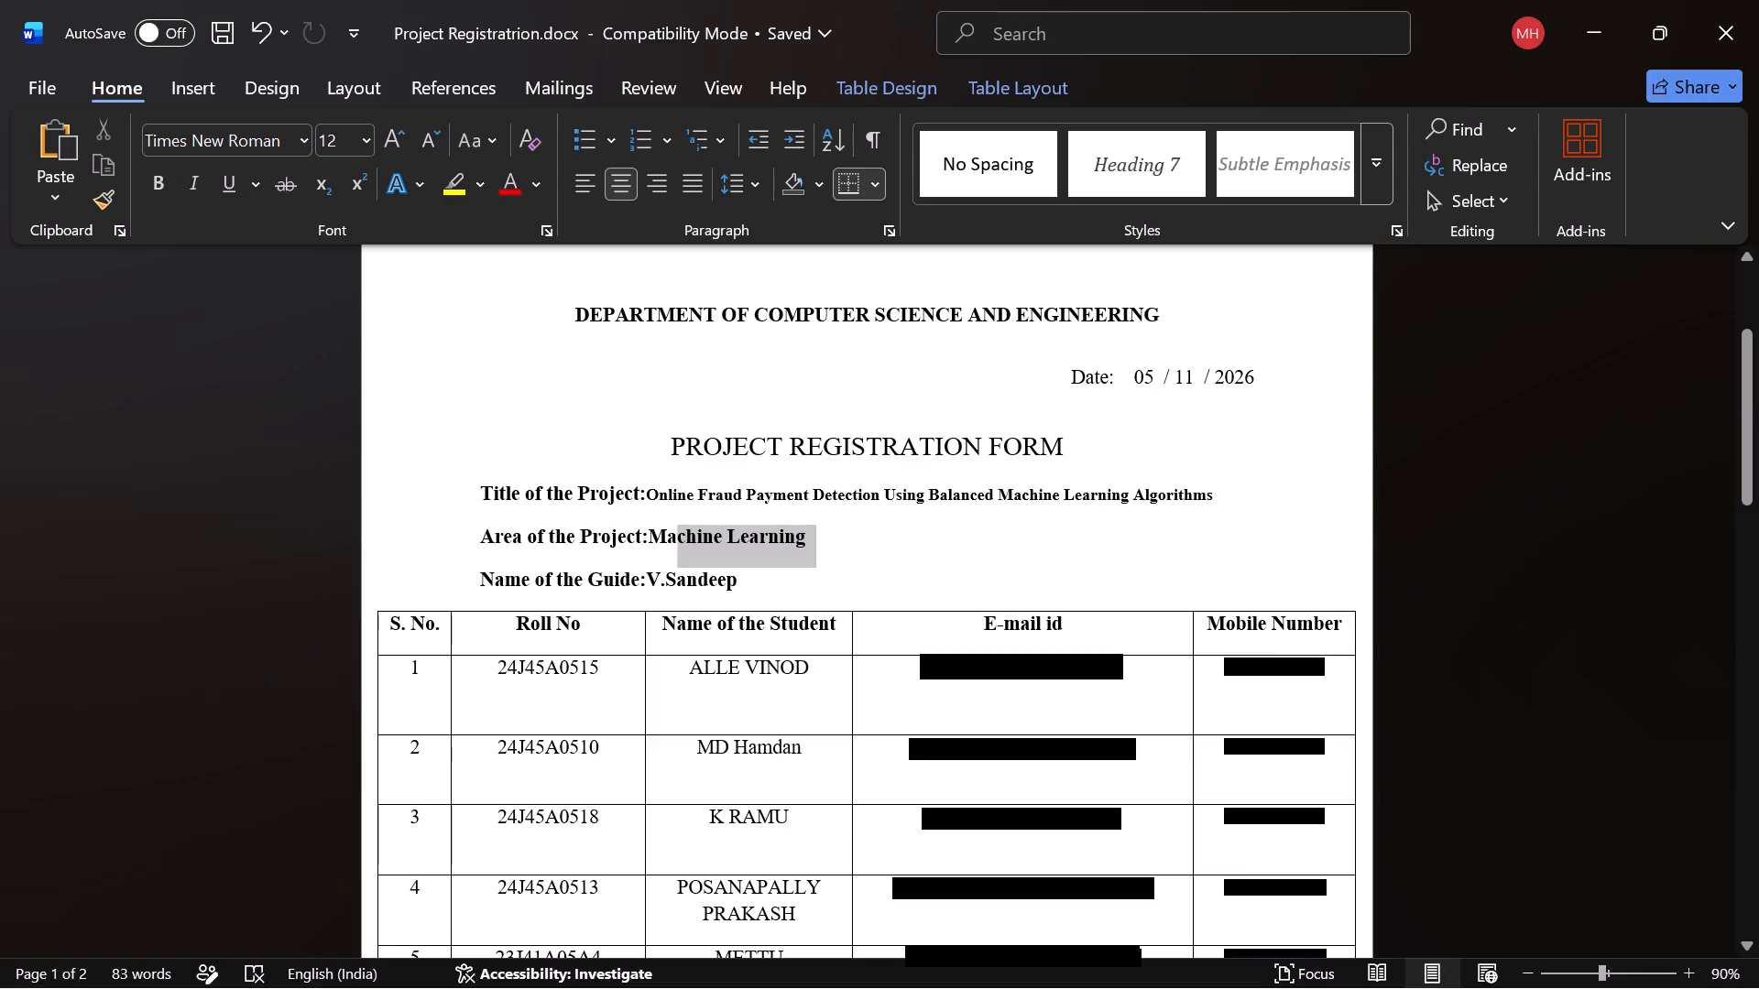
drag(677, 526, 672, 532)
drag(672, 532, 671, 532)
key(BackSpace)
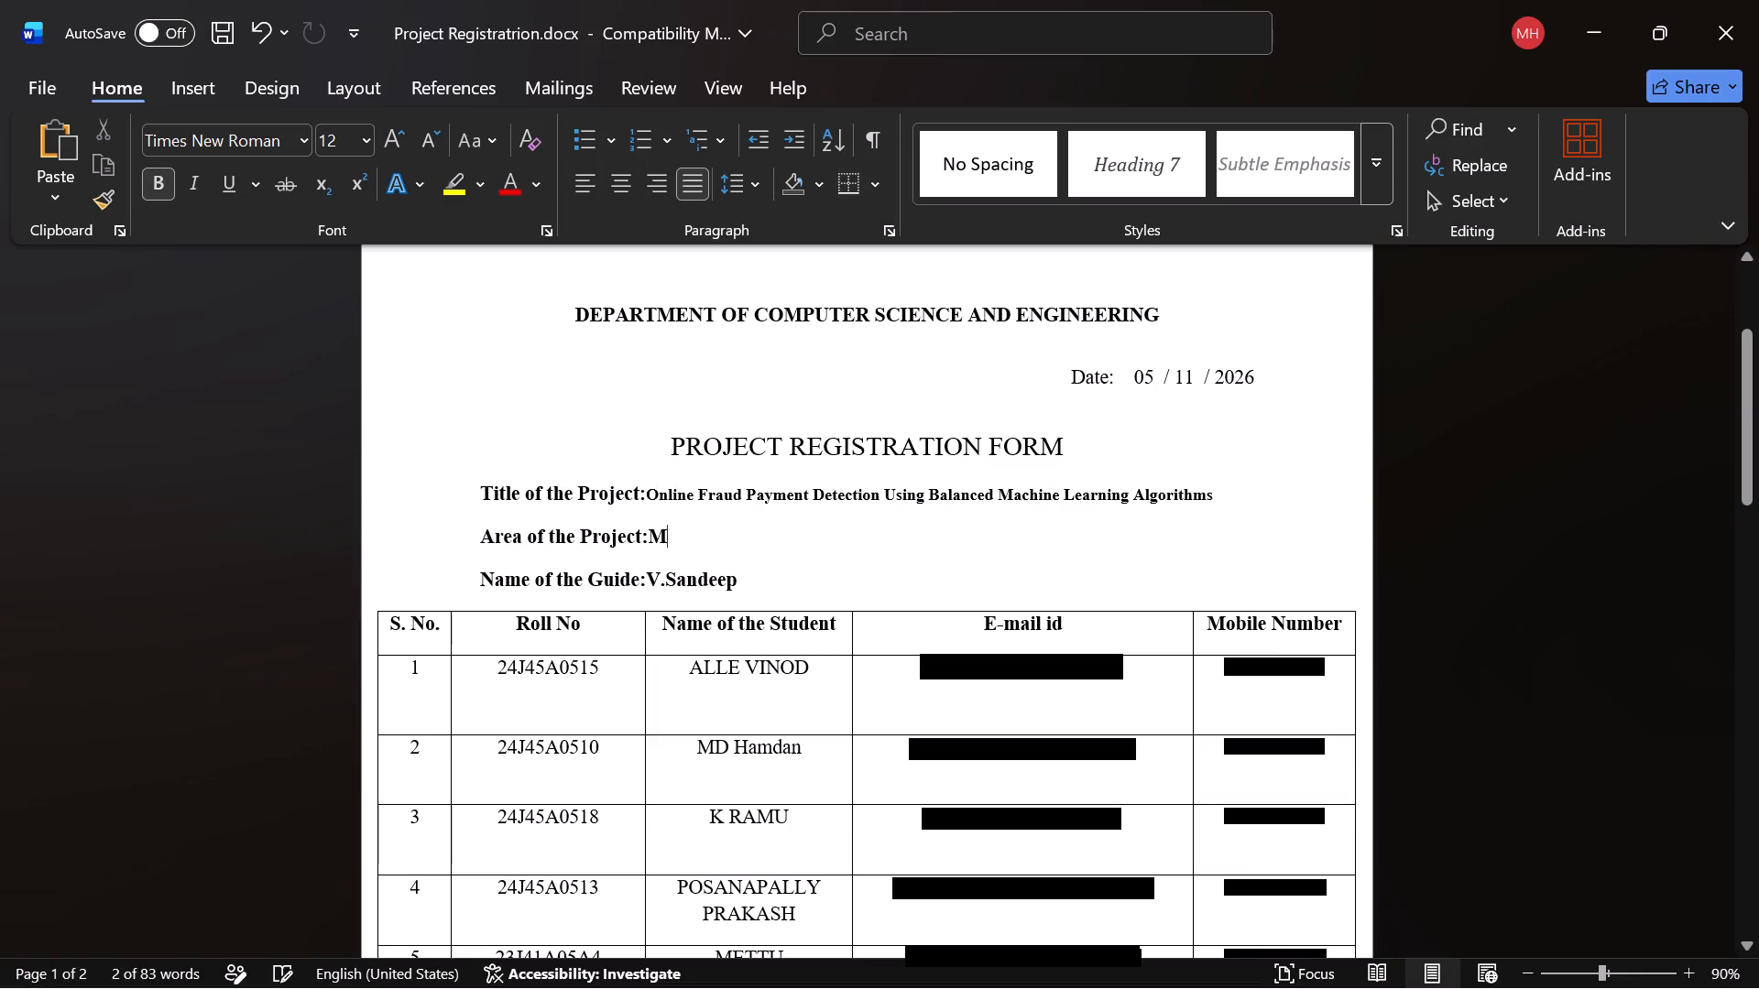
key(shift+w)
key(e)
text(b)
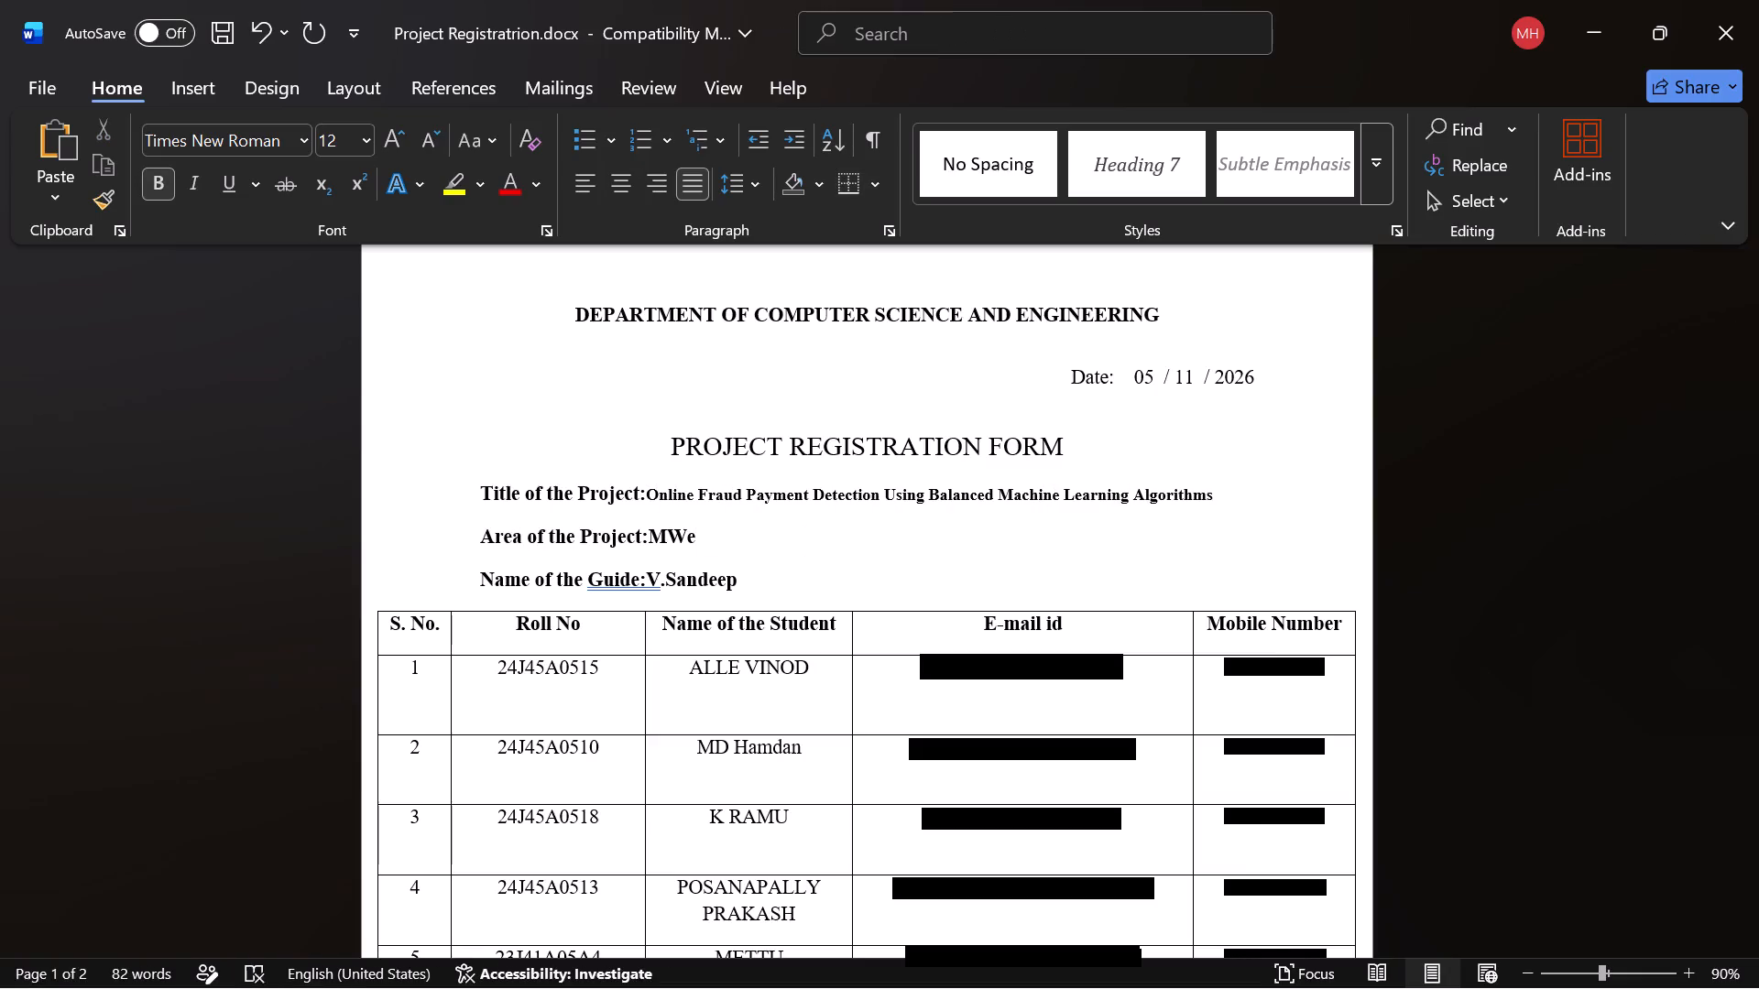
key(space)
text(Applicarion)
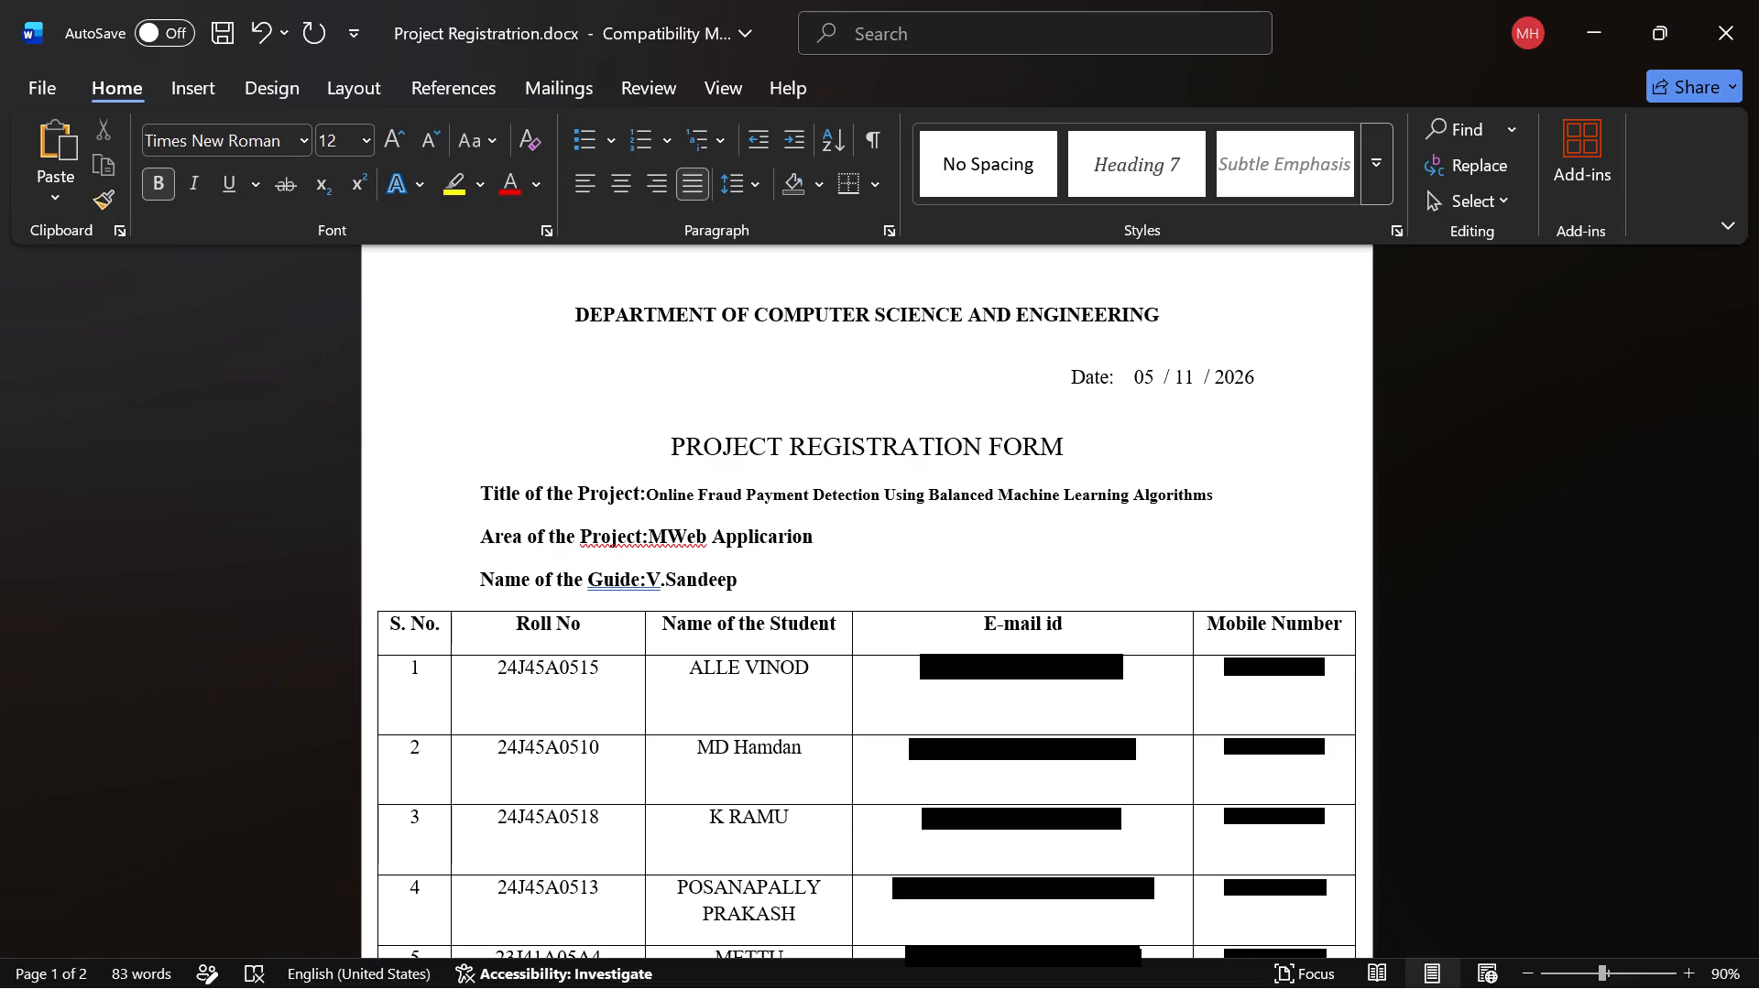
Delete the stray M before "Web" in the Area of the Project line.
key(Left)
key(Left)
key(Left)
key(Left)
key(Left)
key(Left)
key(Left)
key(Left)
key(Left)
key(Left)
key(Left)
key(Left)
key(Left)
key(Left)
key(Left)
key(Left)
key(Right)
key(BackSpace)
Correct the misspelled second word of the project area to "Application".
key(Right)
key(Right)
key(Right)
key(Right)
key(Right)
key(Right)
key(Right)
key(Right)
key(Right)
key(Right)
key(Right)
key(Right)
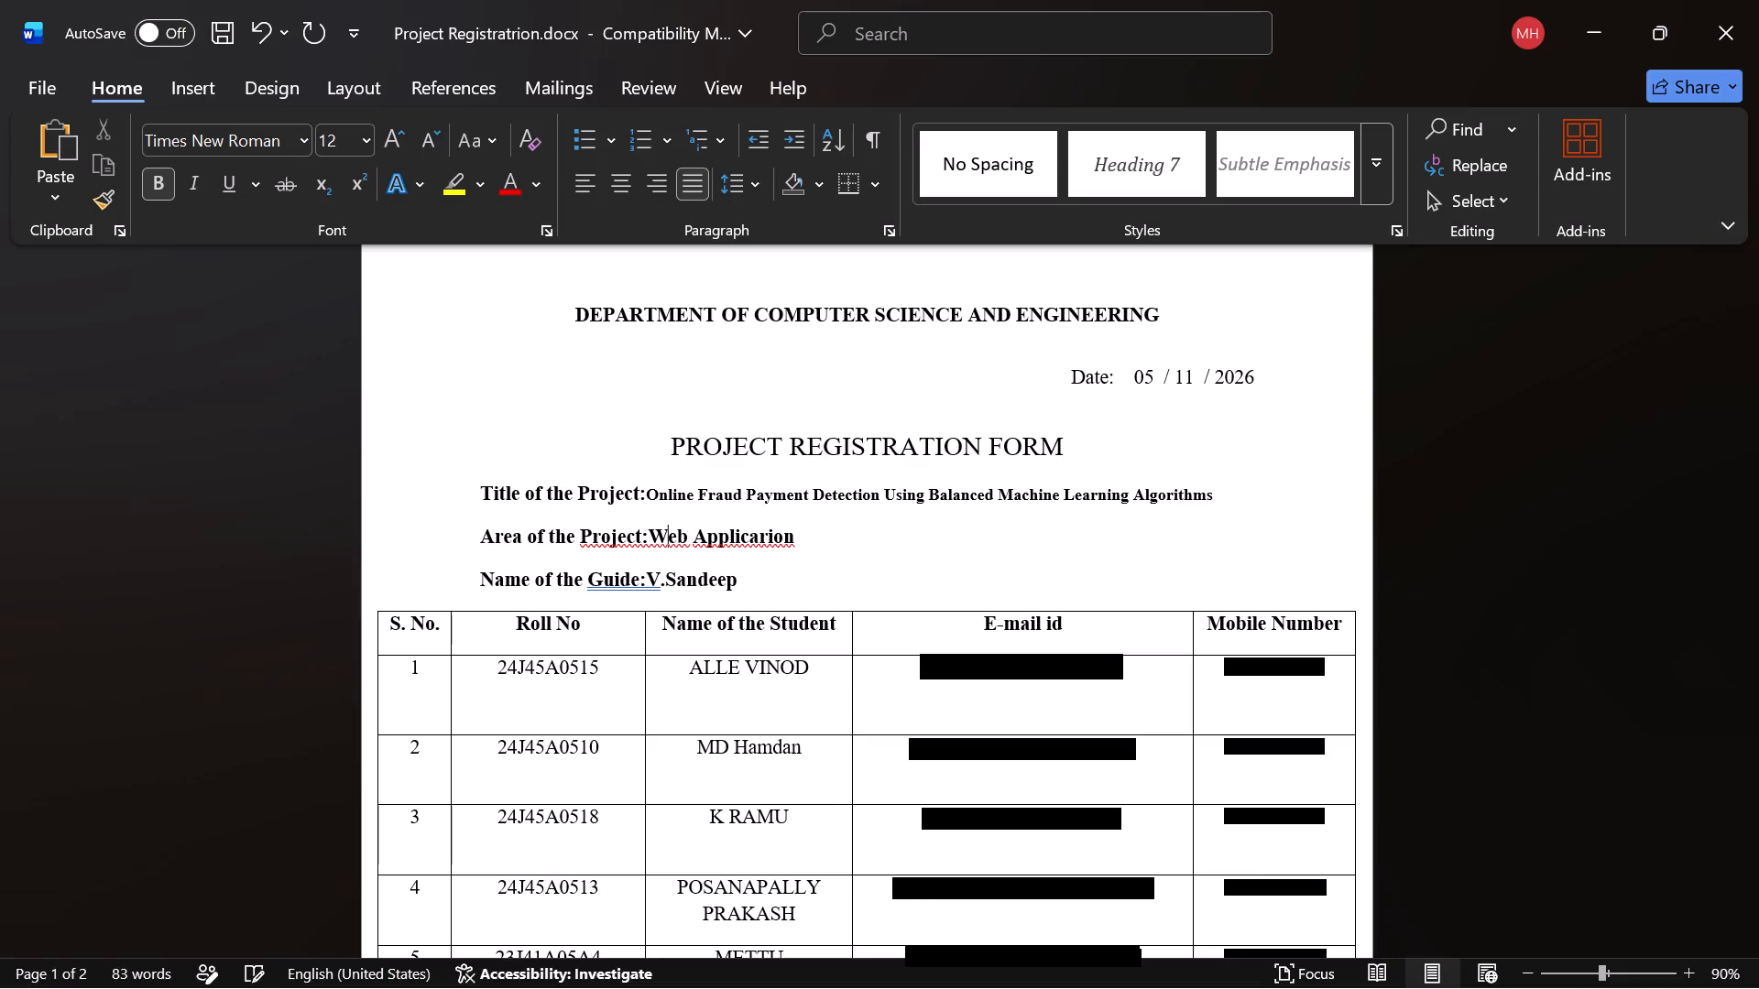
key(Right)
key(Right)
key(Right)
key(BackSpace)
key(BackSpace)
key(BackSpace)
key(BackSpace)
key(BackSpace)
text(ation)
Insert a space between "Area of the Project:" and "Web Application".
key(Down)
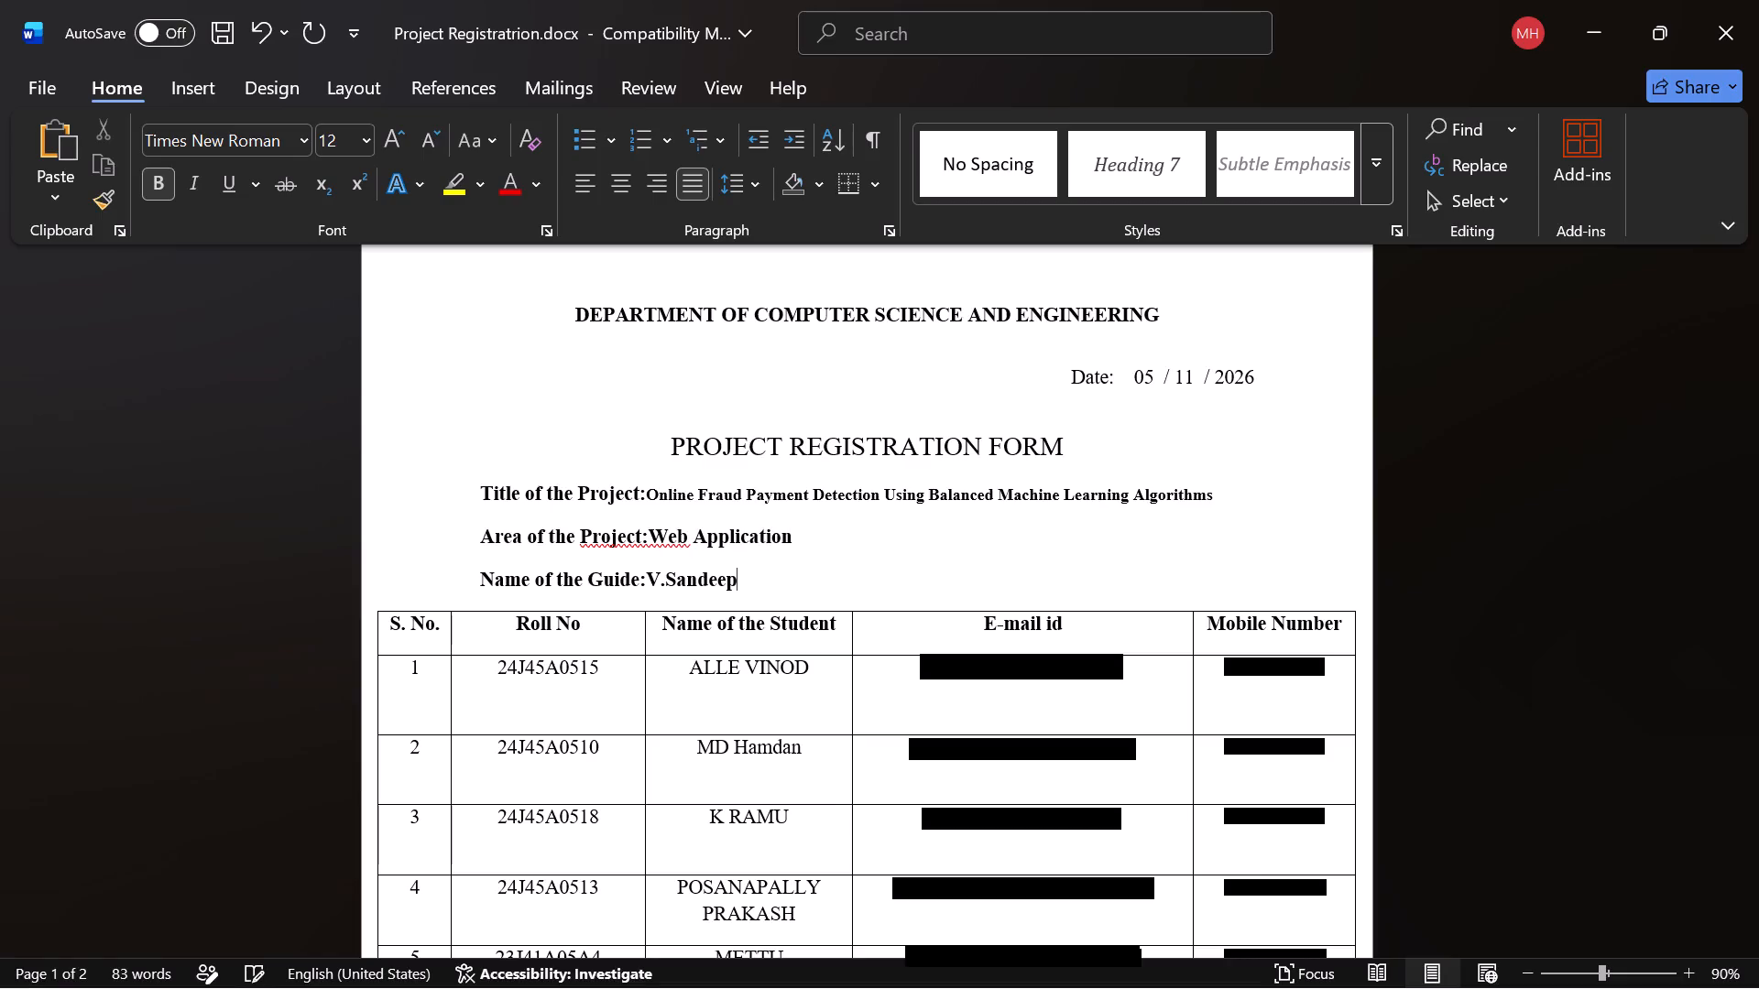
key(Left)
key(Left)
key(Left)
key(Left)
key(Left)
key(Up)
key(Left)
key(Left)
key(Left)
key(space)
key(Up)
key(Up)
key(Down)
key(Down)
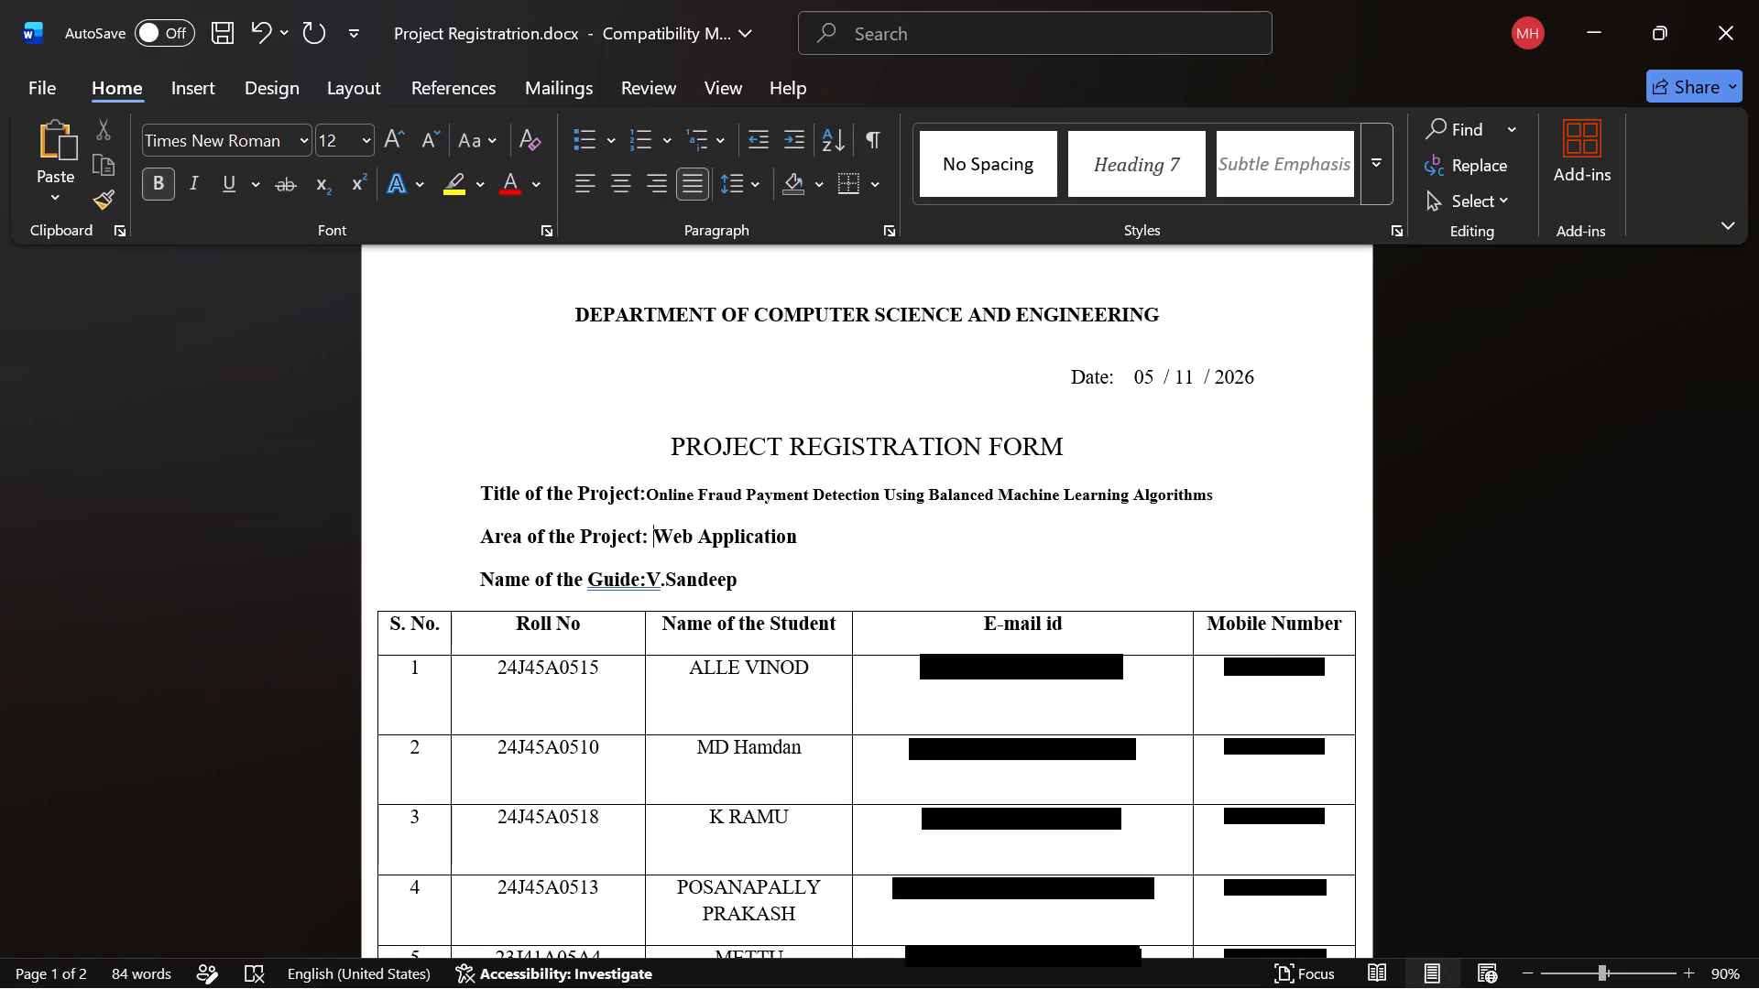
key(Down)
key(Down)
key(Up)
key(Right)
key(Right)
key(Right)
key(Right)
key(Right)
key(Right)
key(Right)
key(Right)
key(BackSpace)
key(BackSpace)
key(BackSpace)
key(BackSpace)
key(BackSpace)
key(BackSpace)
key(BackSpace)
key(BackSpace)
text(ennakota)
key(space)
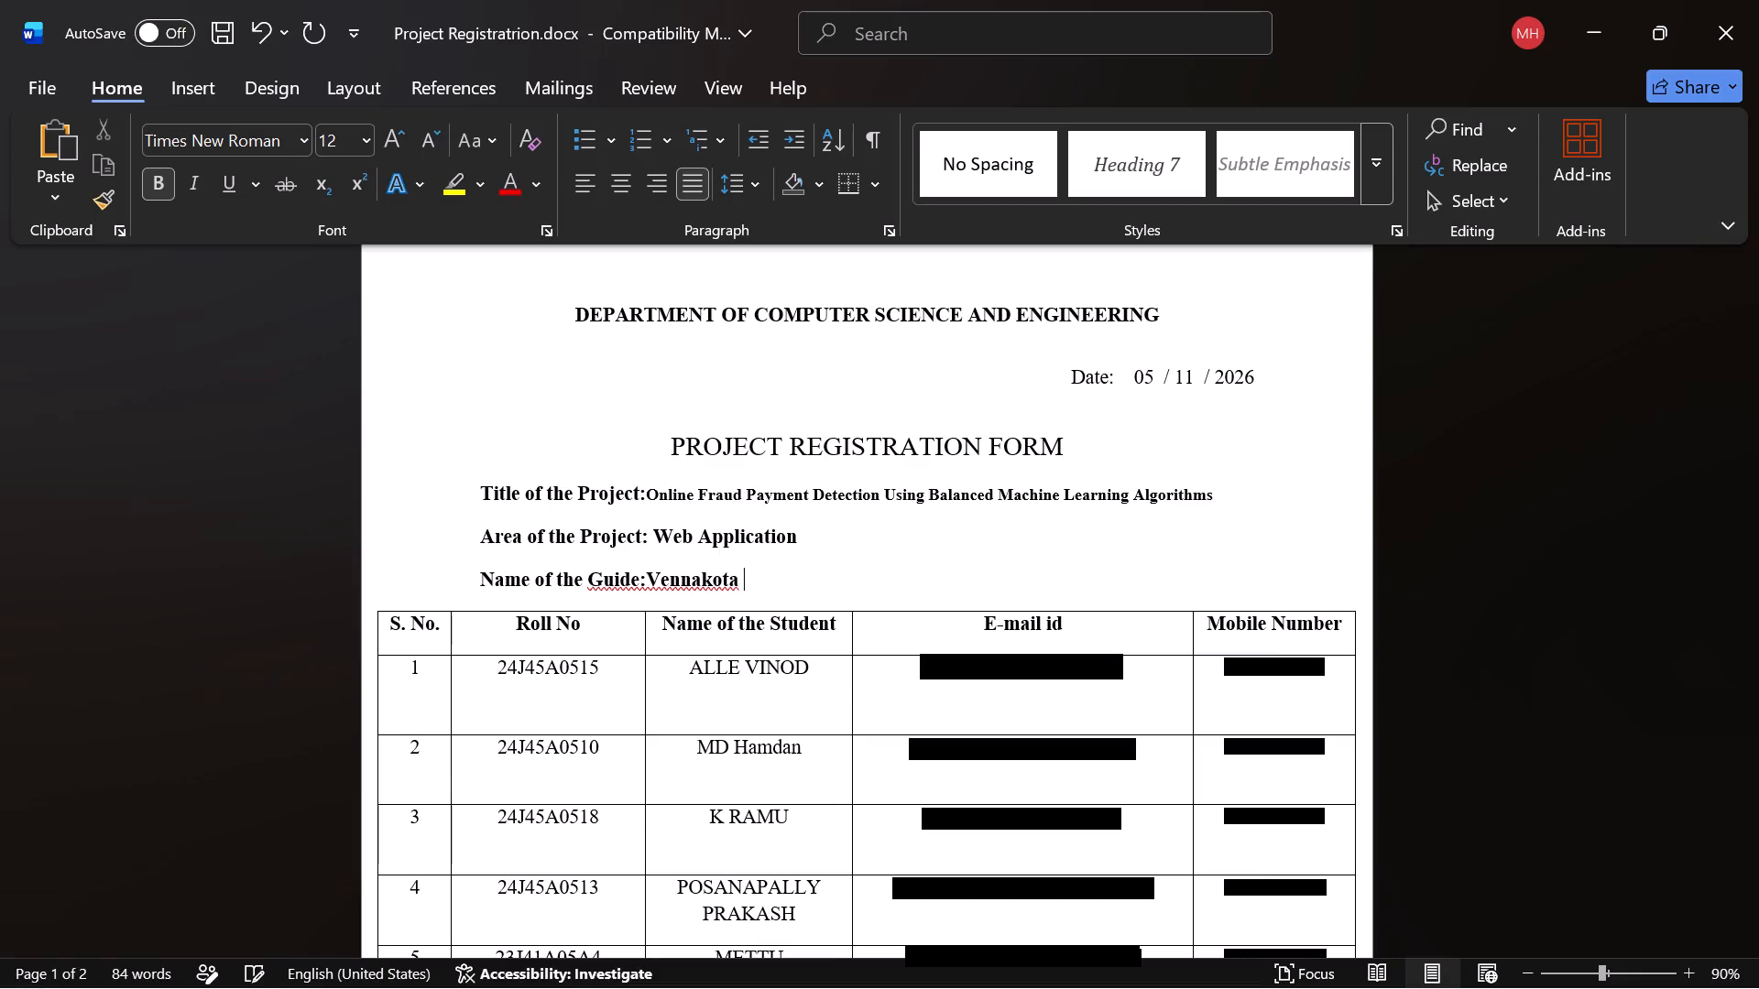
Insert a space between "Name of the Guide:" and the guide's name.
key(Left)
key(Left)
key(Left)
key(Left)
key(Left)
key(Left)
key(Left)
key(Left)
key(Left)
key(Left)
key(space)
key(Right)
key(Right)
key(Right)
key(Right)
key(Right)
key(Right)
key(Right)
key(Right)
key(Right)
key(Right)
key(Right)
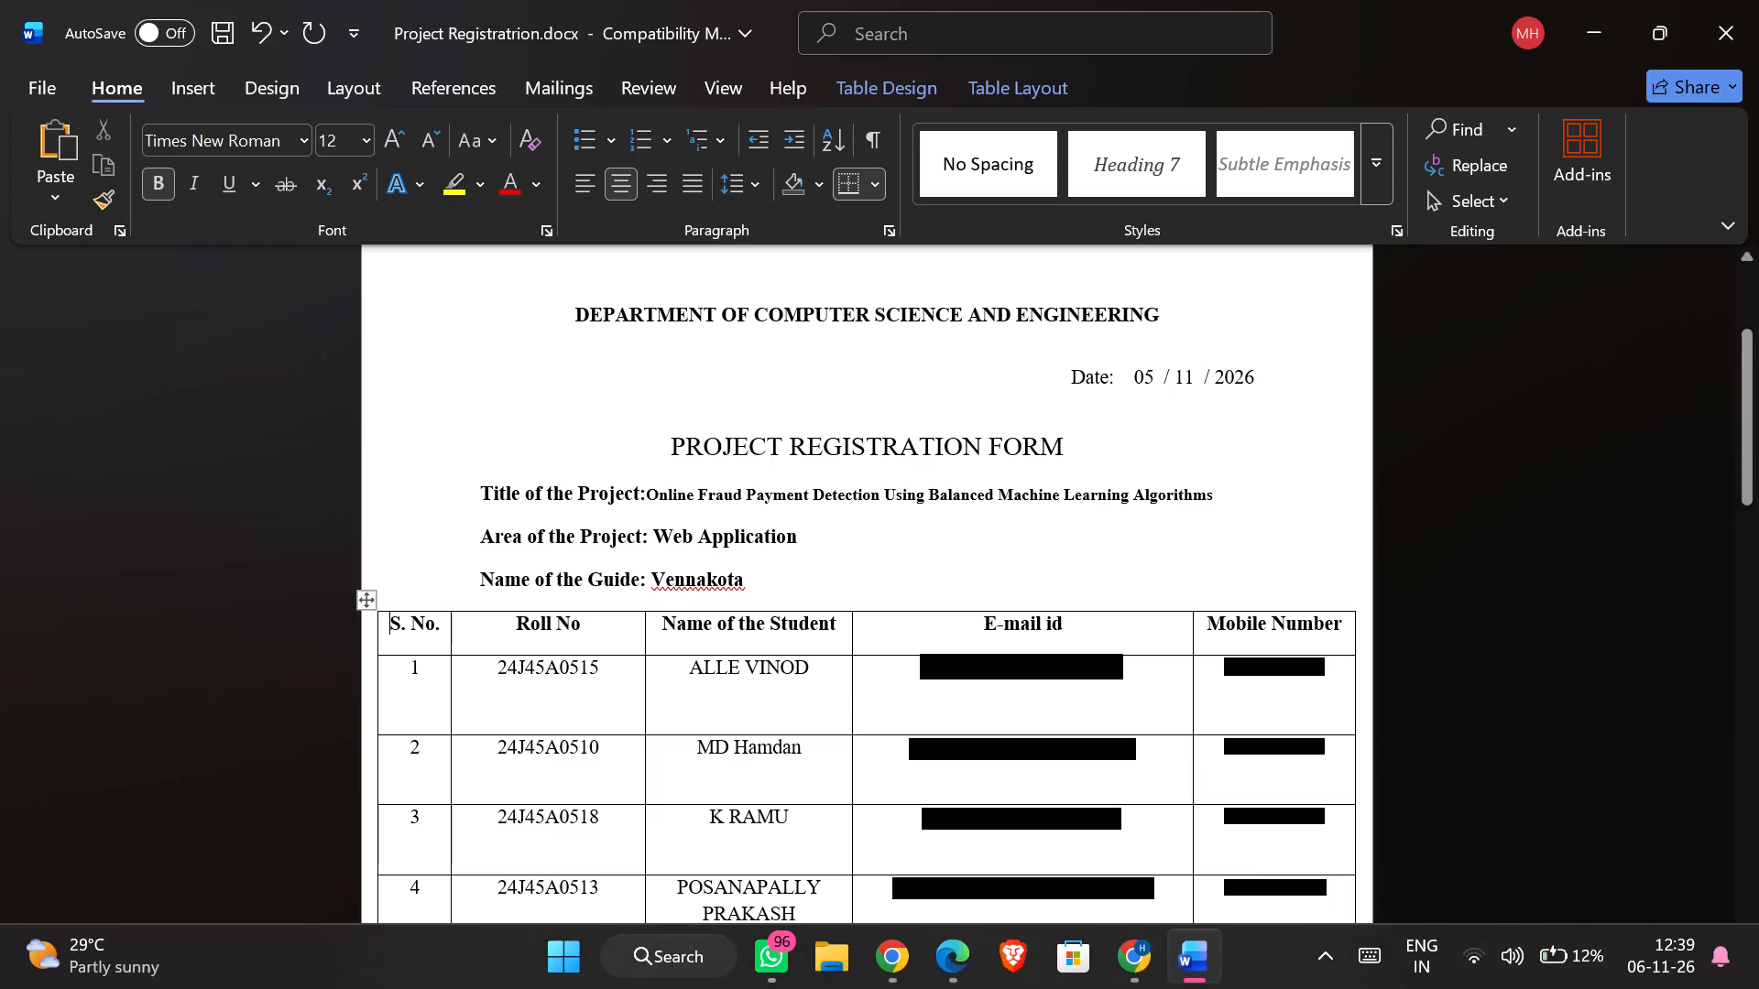
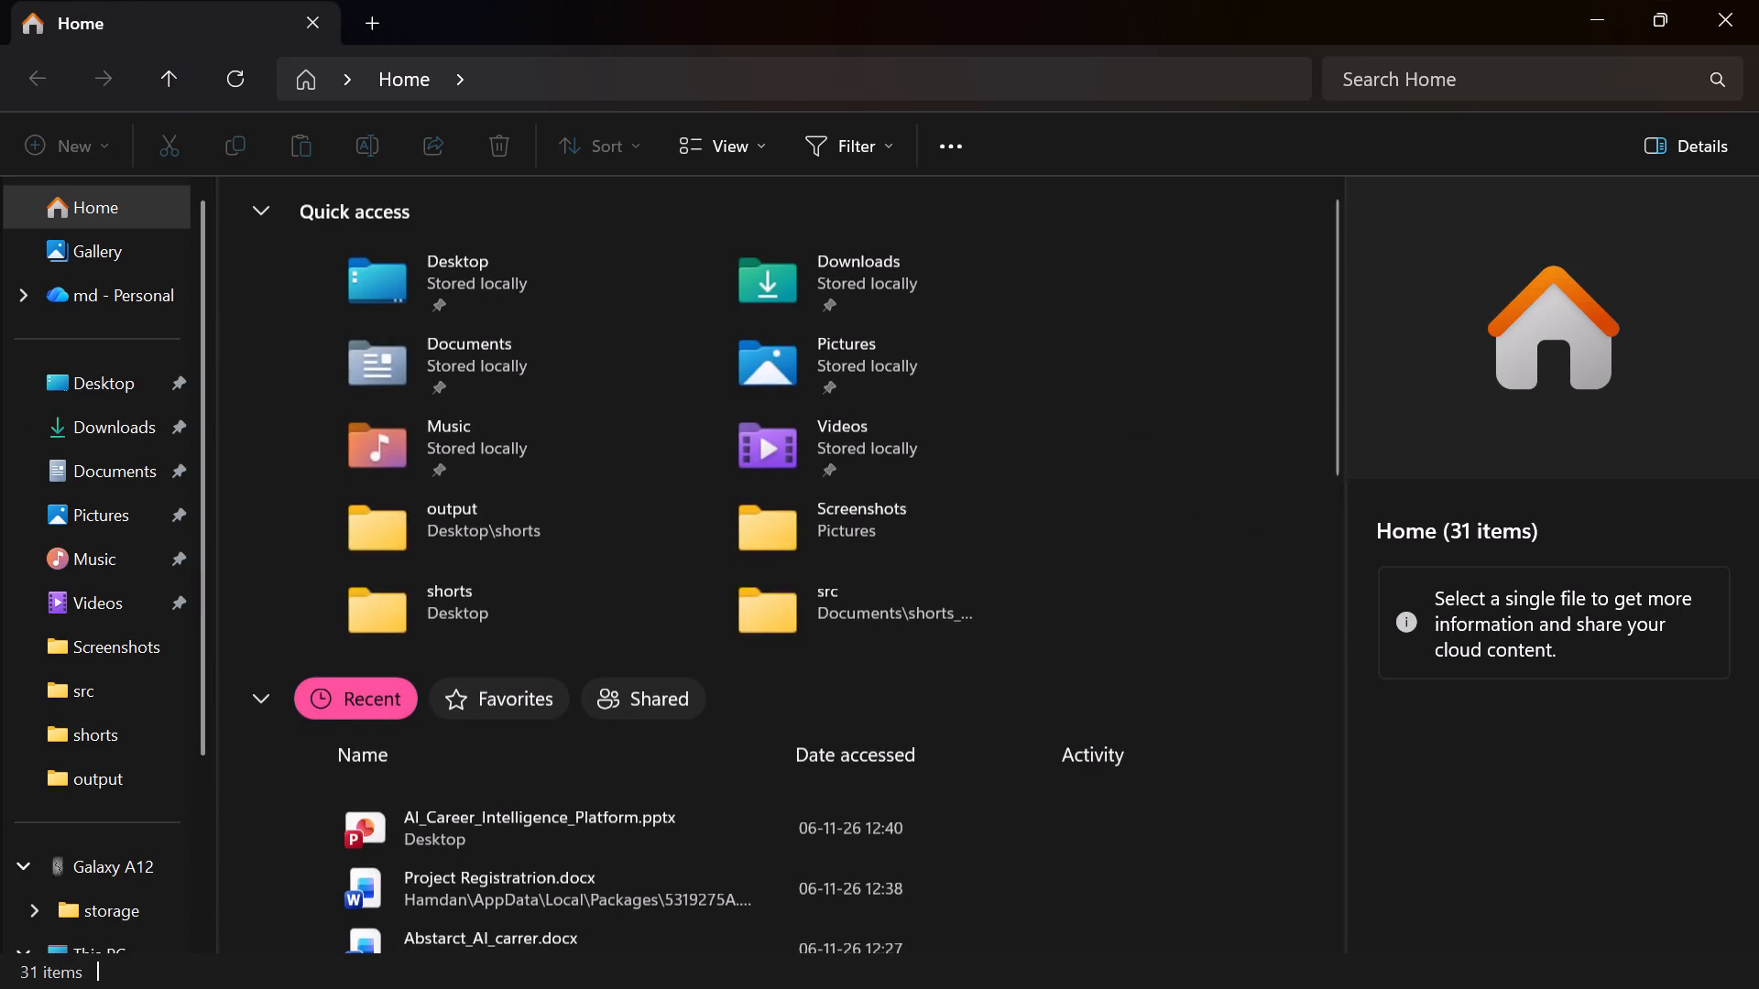
Search the Home location in File Explorer for "project".
click(1417, 97)
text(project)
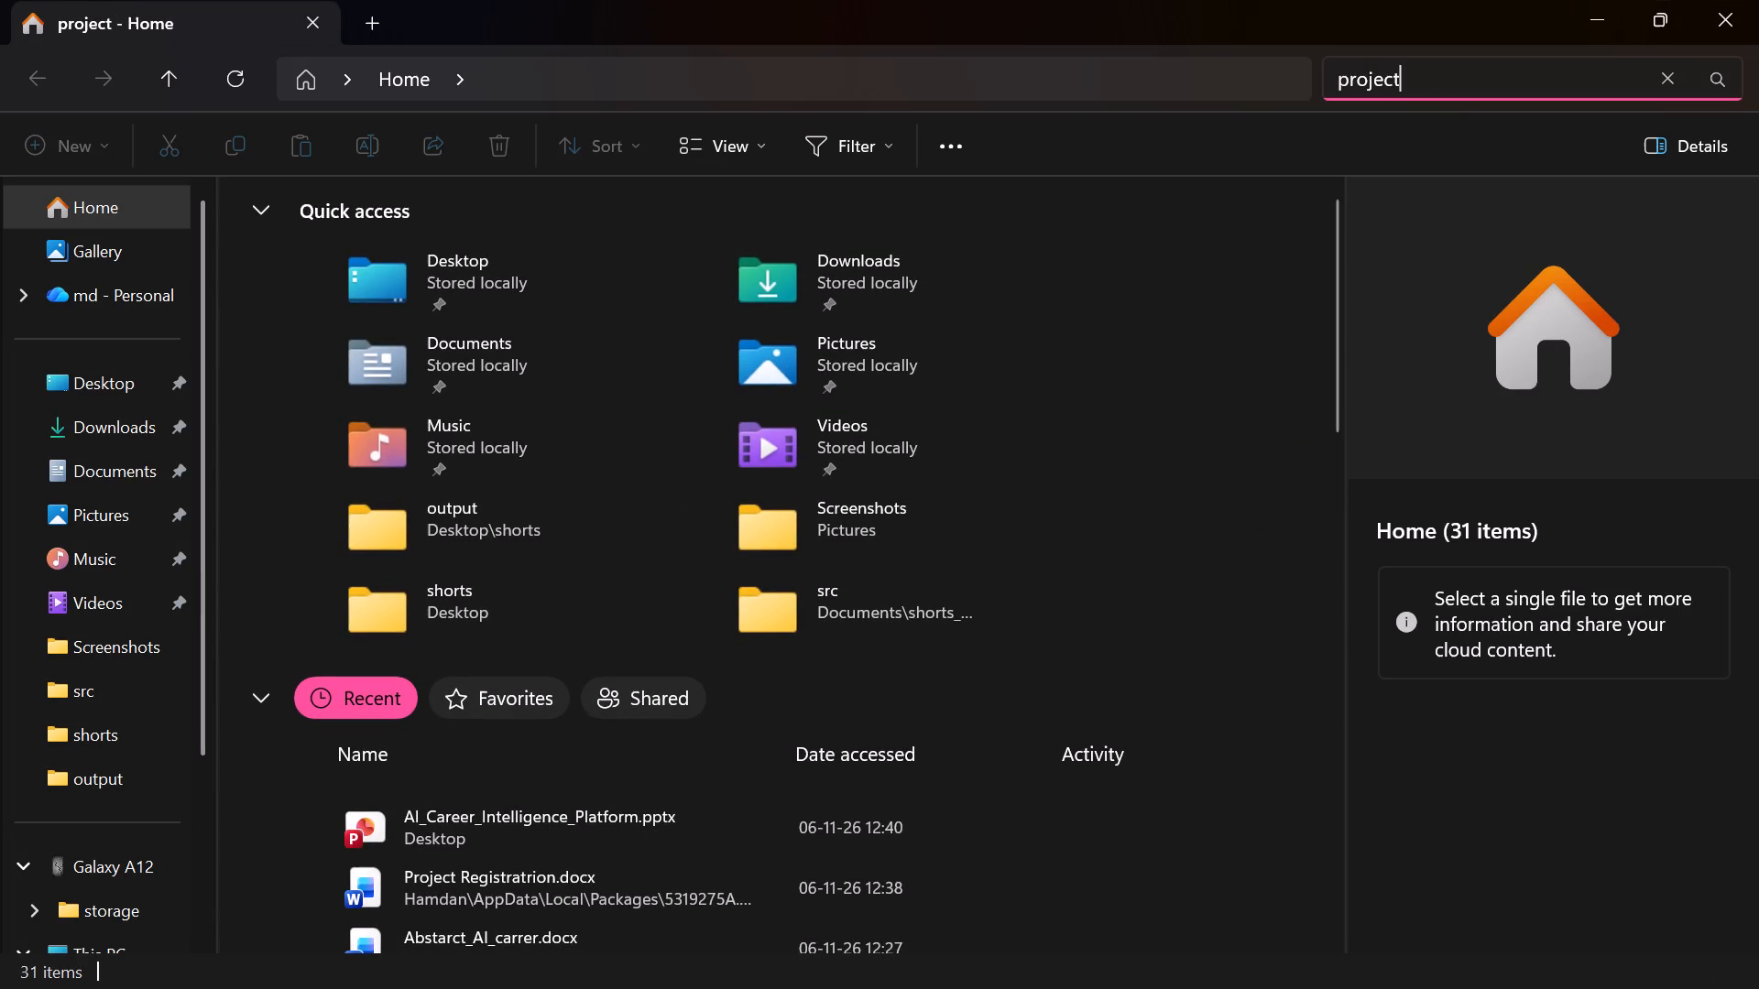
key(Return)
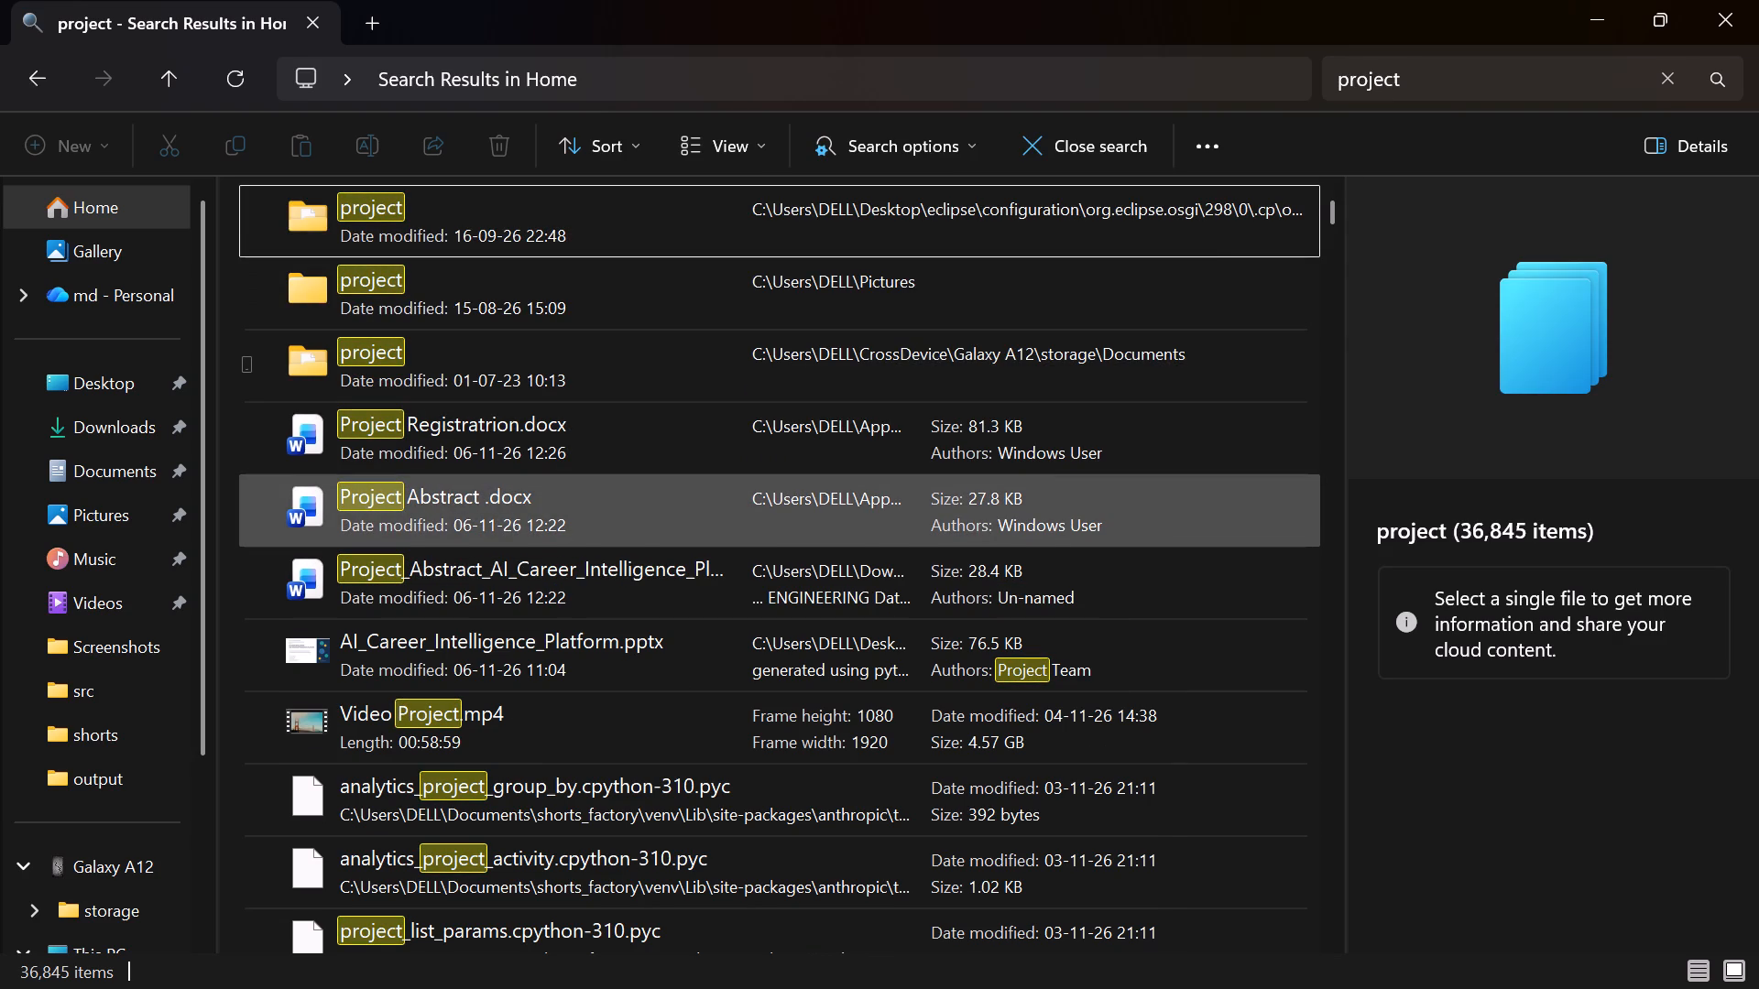
In File Explorer, examine the search results for "project" for a document that could name the project guide.
click(486, 524)
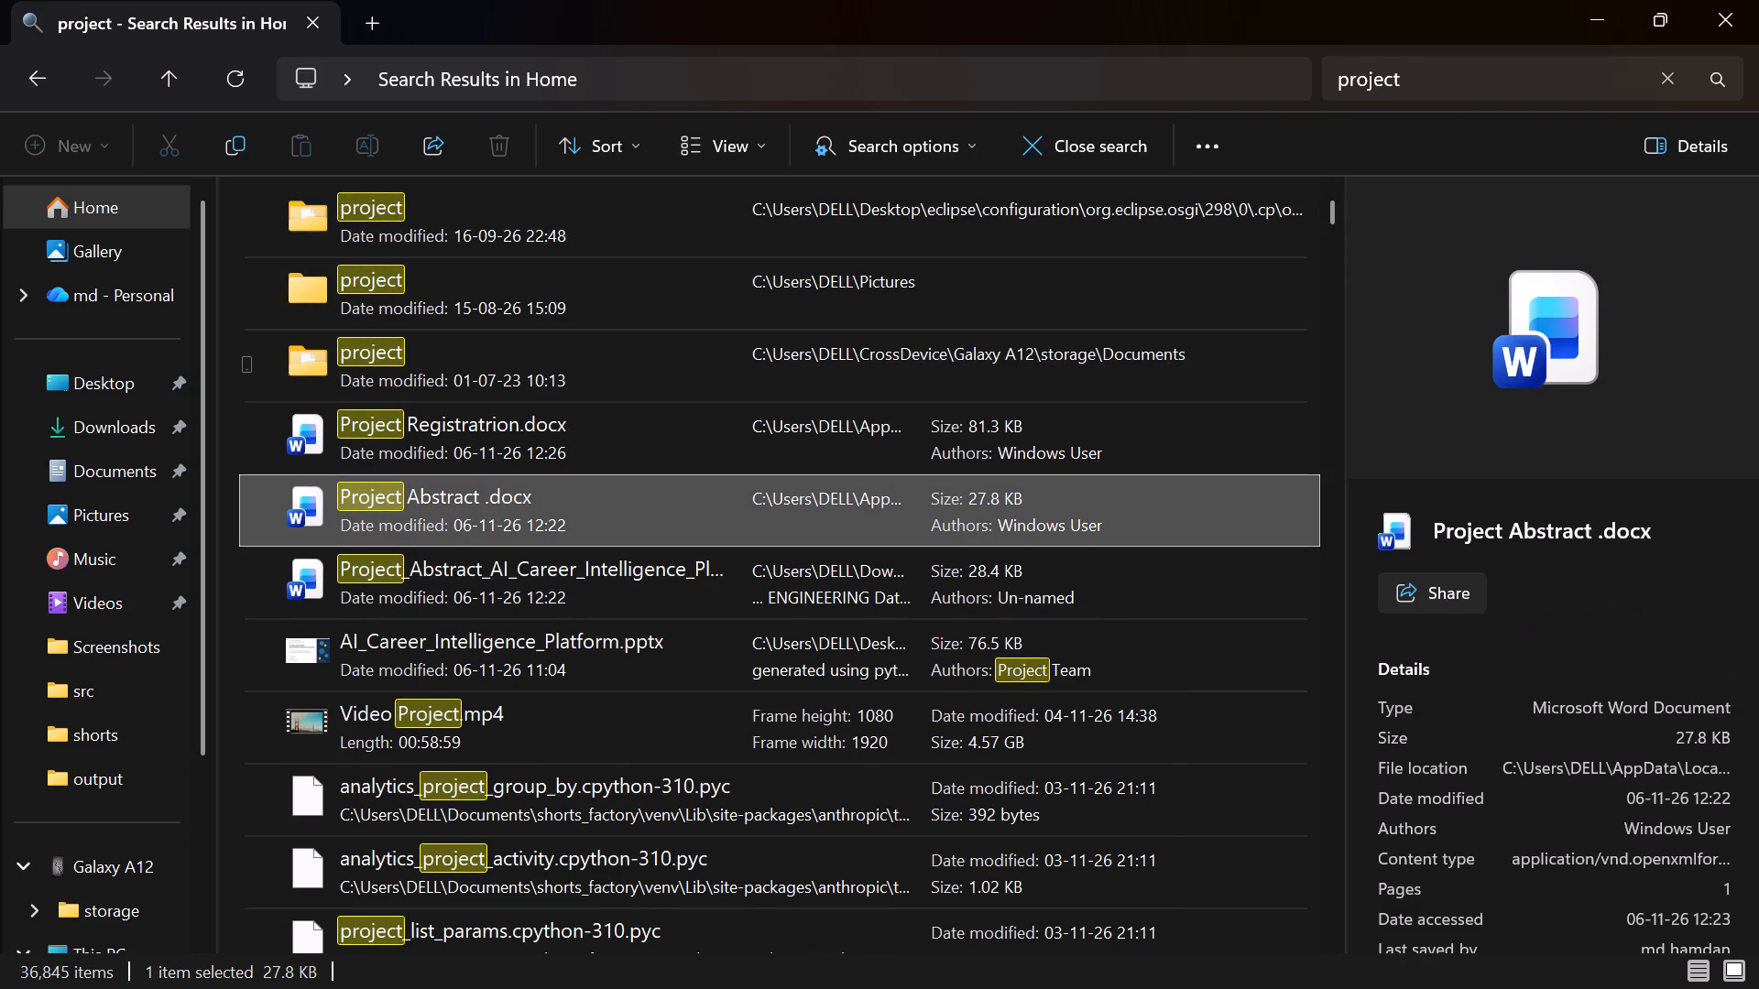
scroll(486, 524, down, 1)
scroll(455, 630, down, 1)
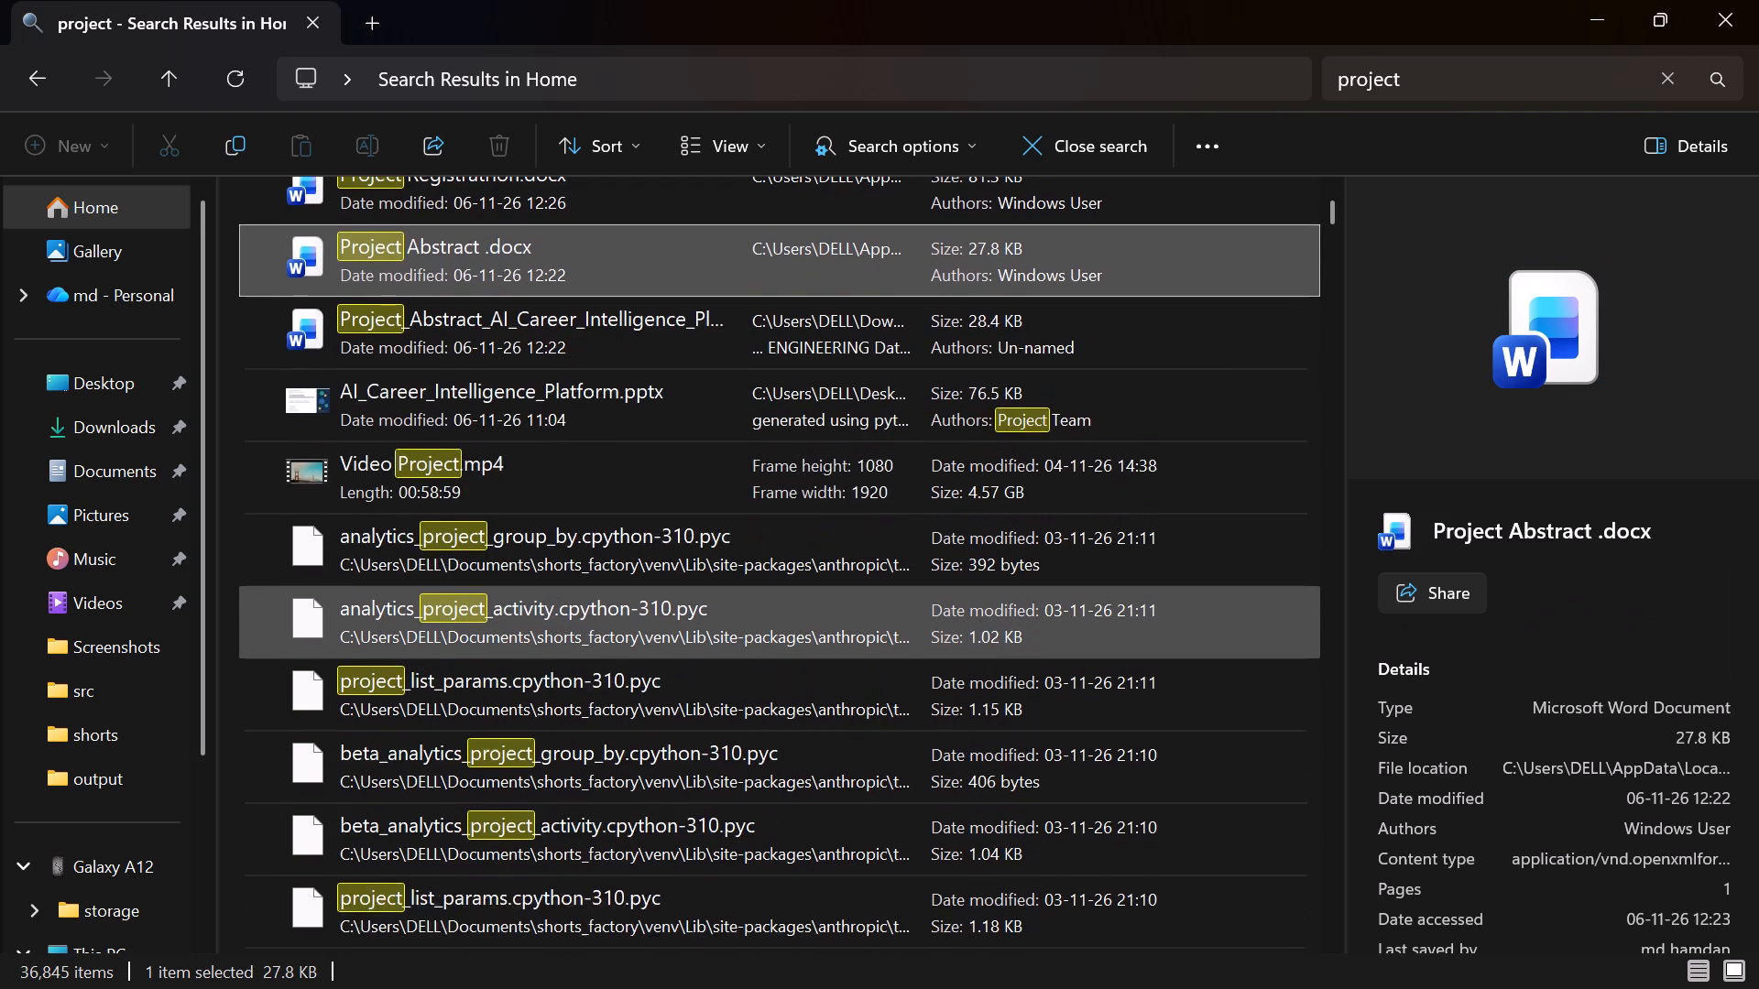
scroll(455, 630, down, 2)
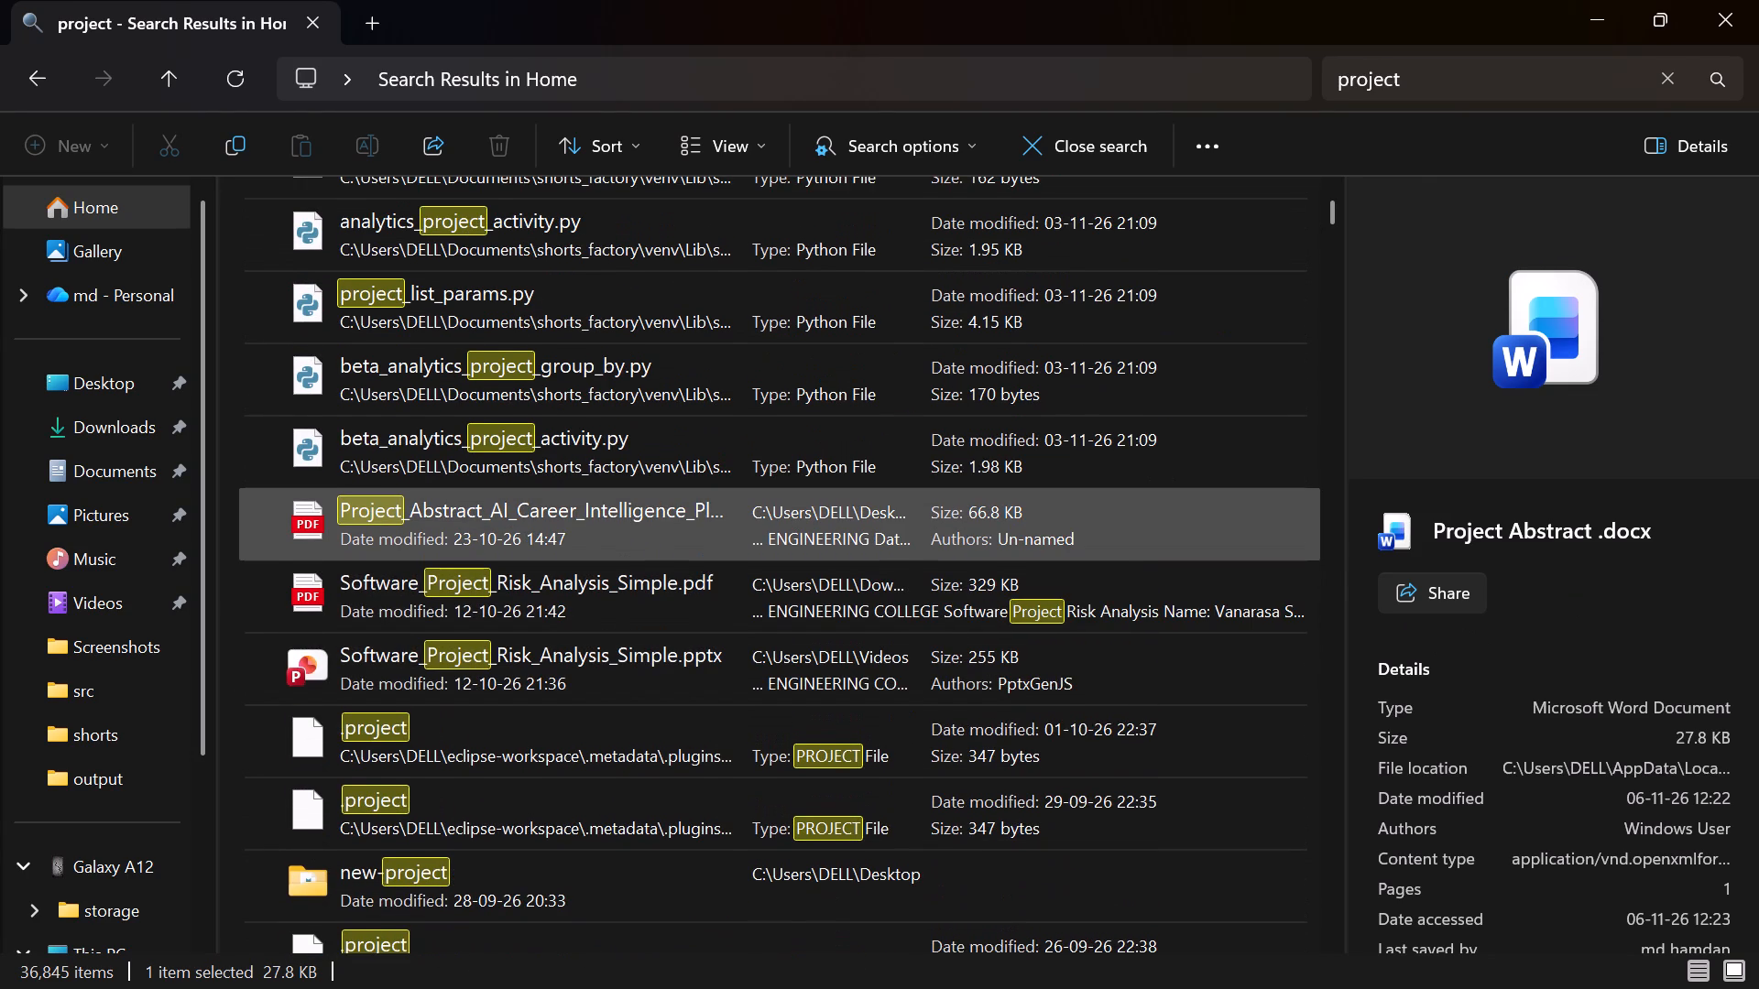
scroll(510, 538, down, 1)
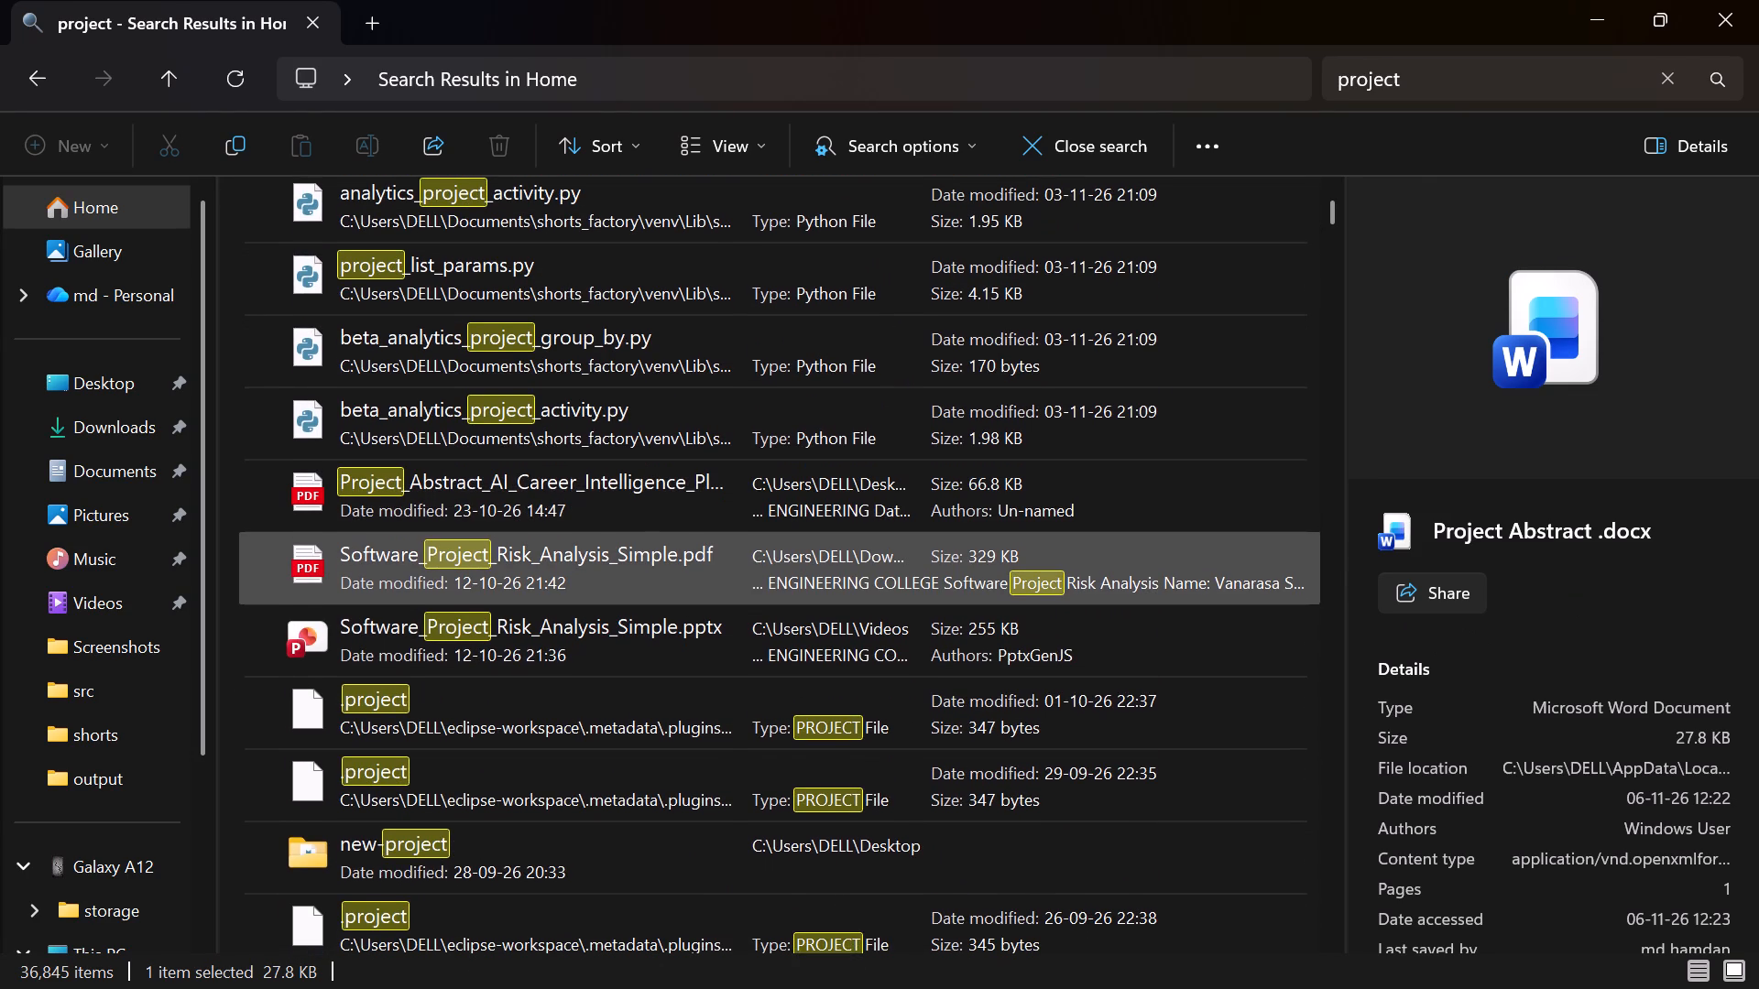
scroll(510, 538, down, 4)
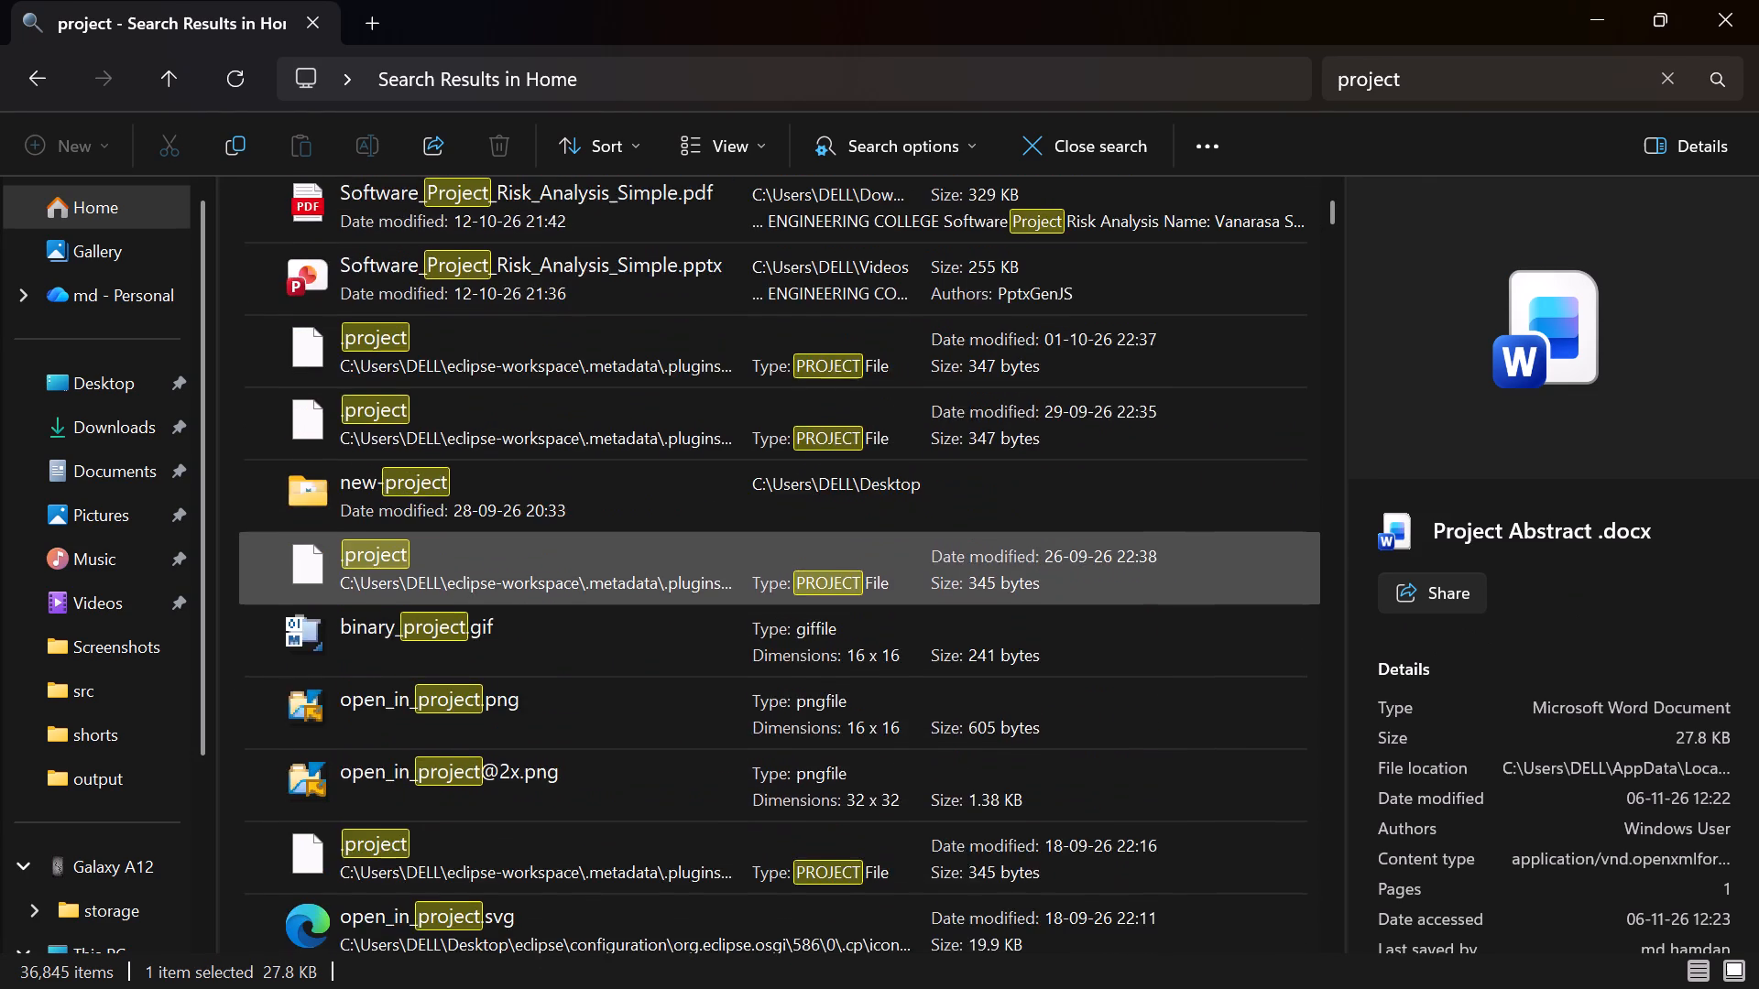
scroll(510, 538, down, 4)
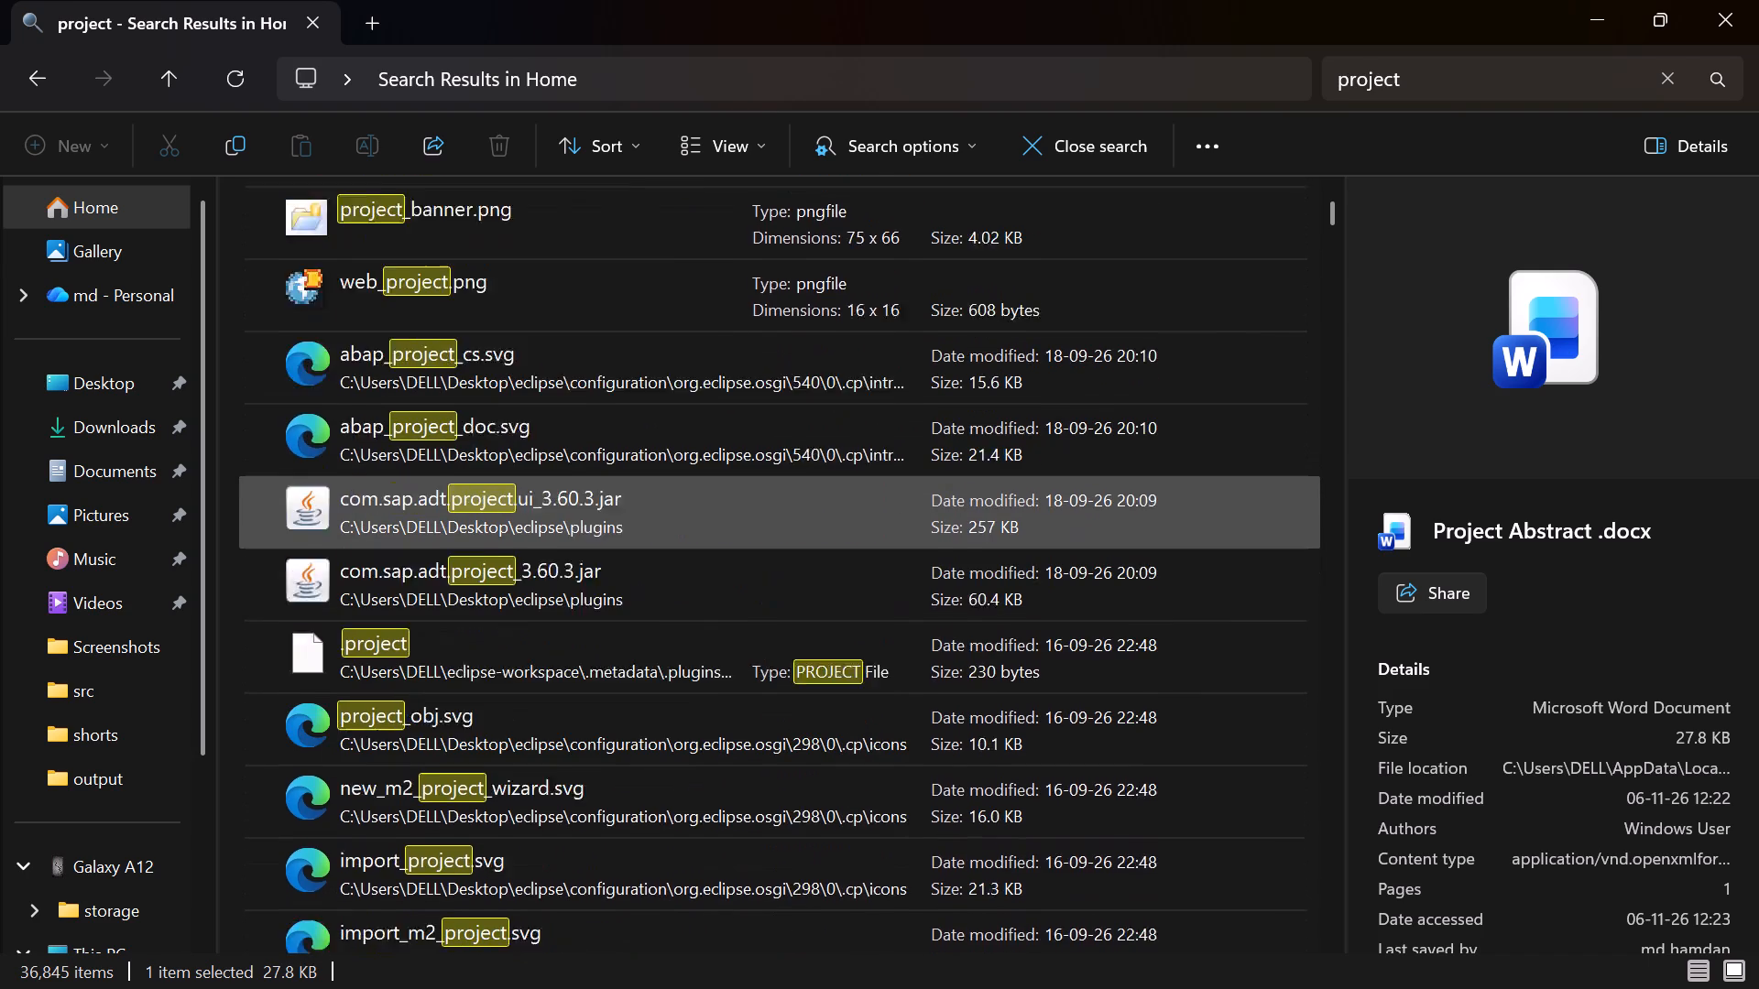
scroll(510, 538, down, 3)
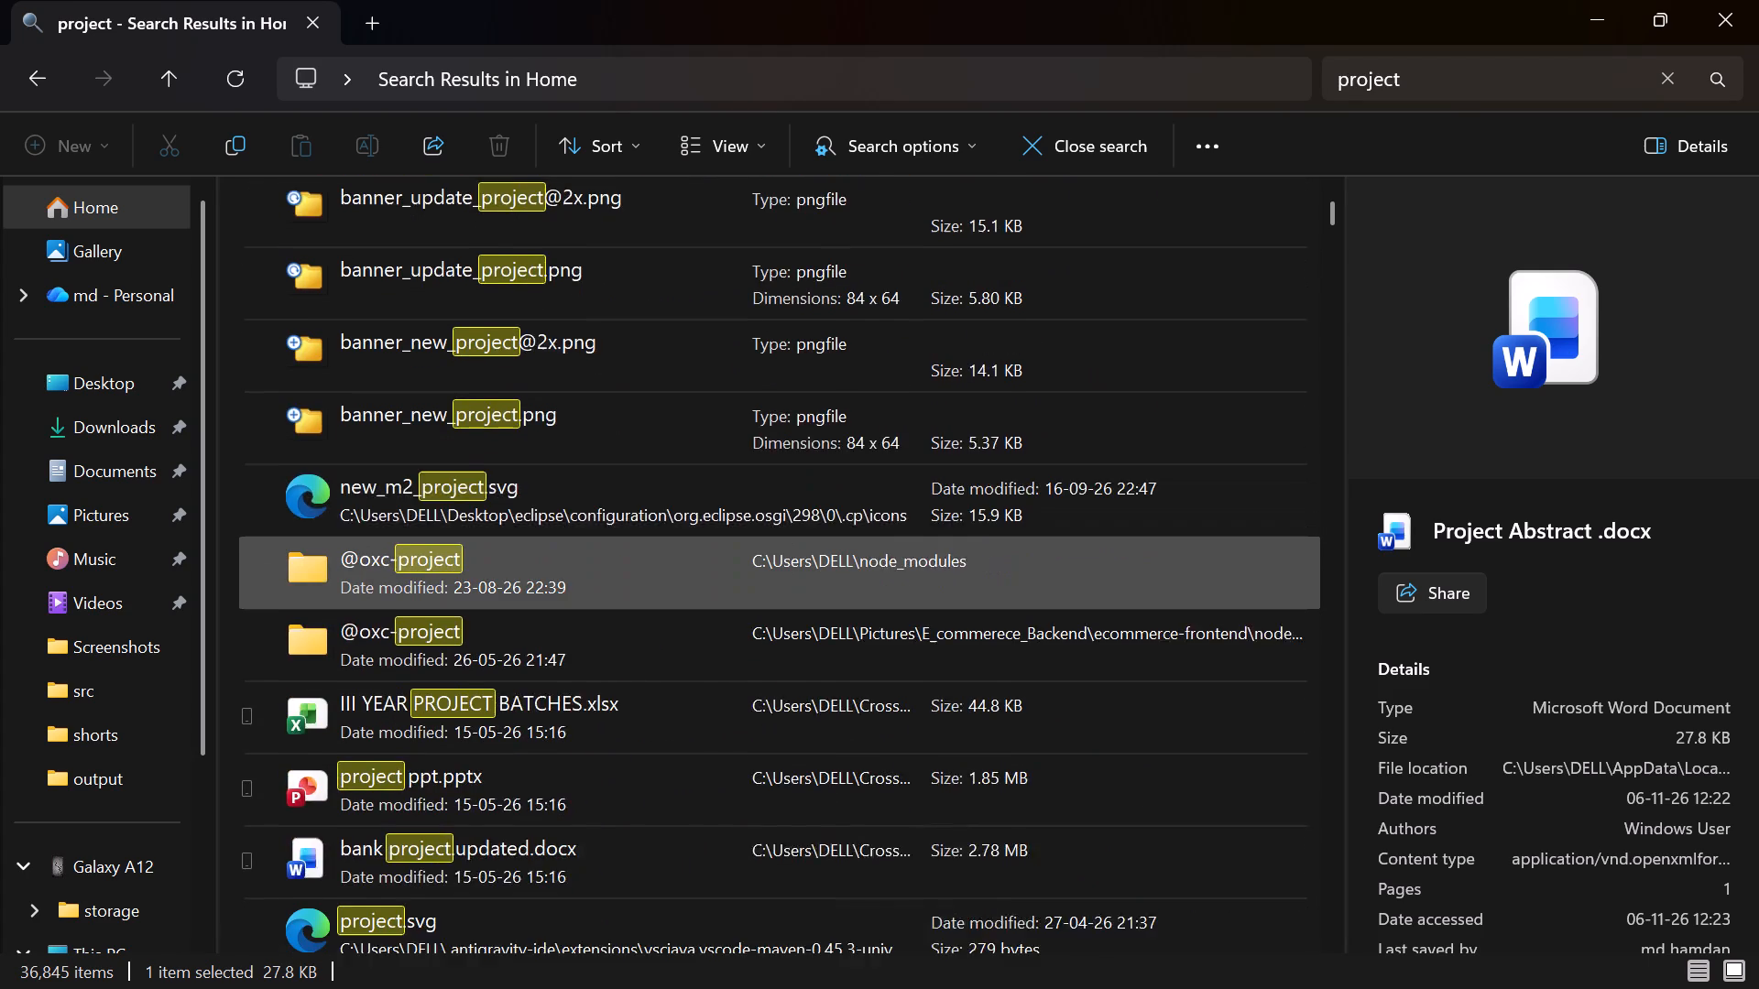
scroll(510, 538, down, 3)
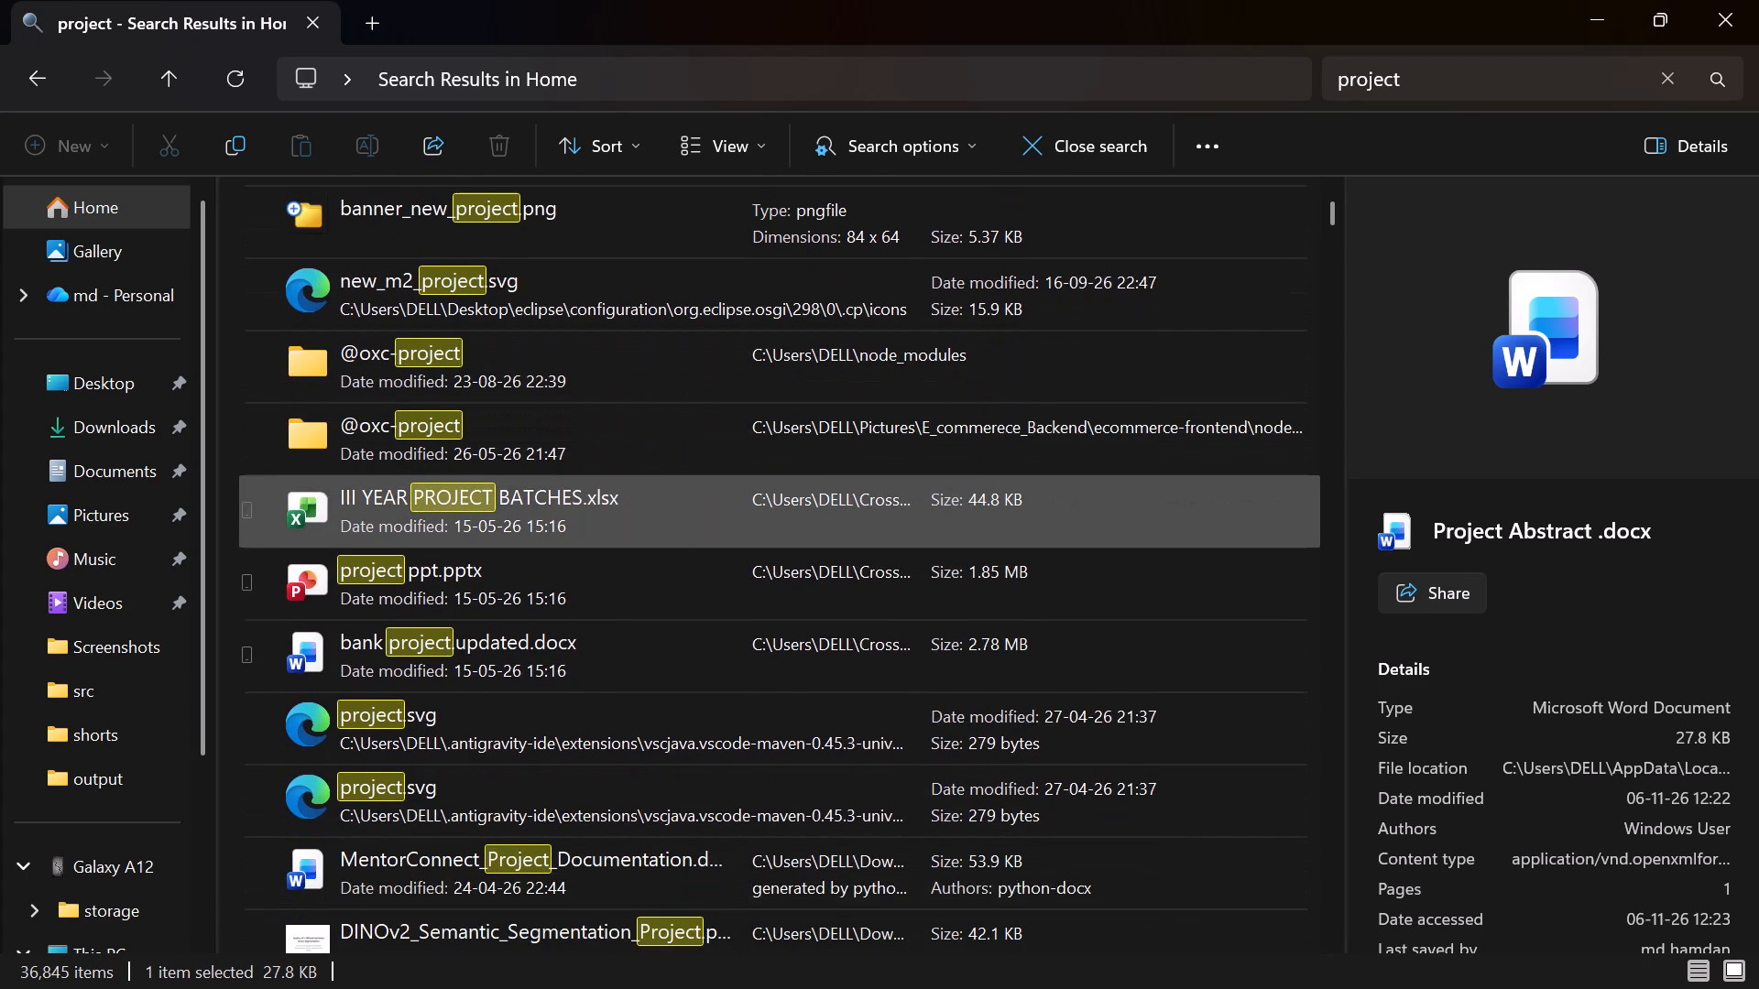
scroll(510, 538, down, 3)
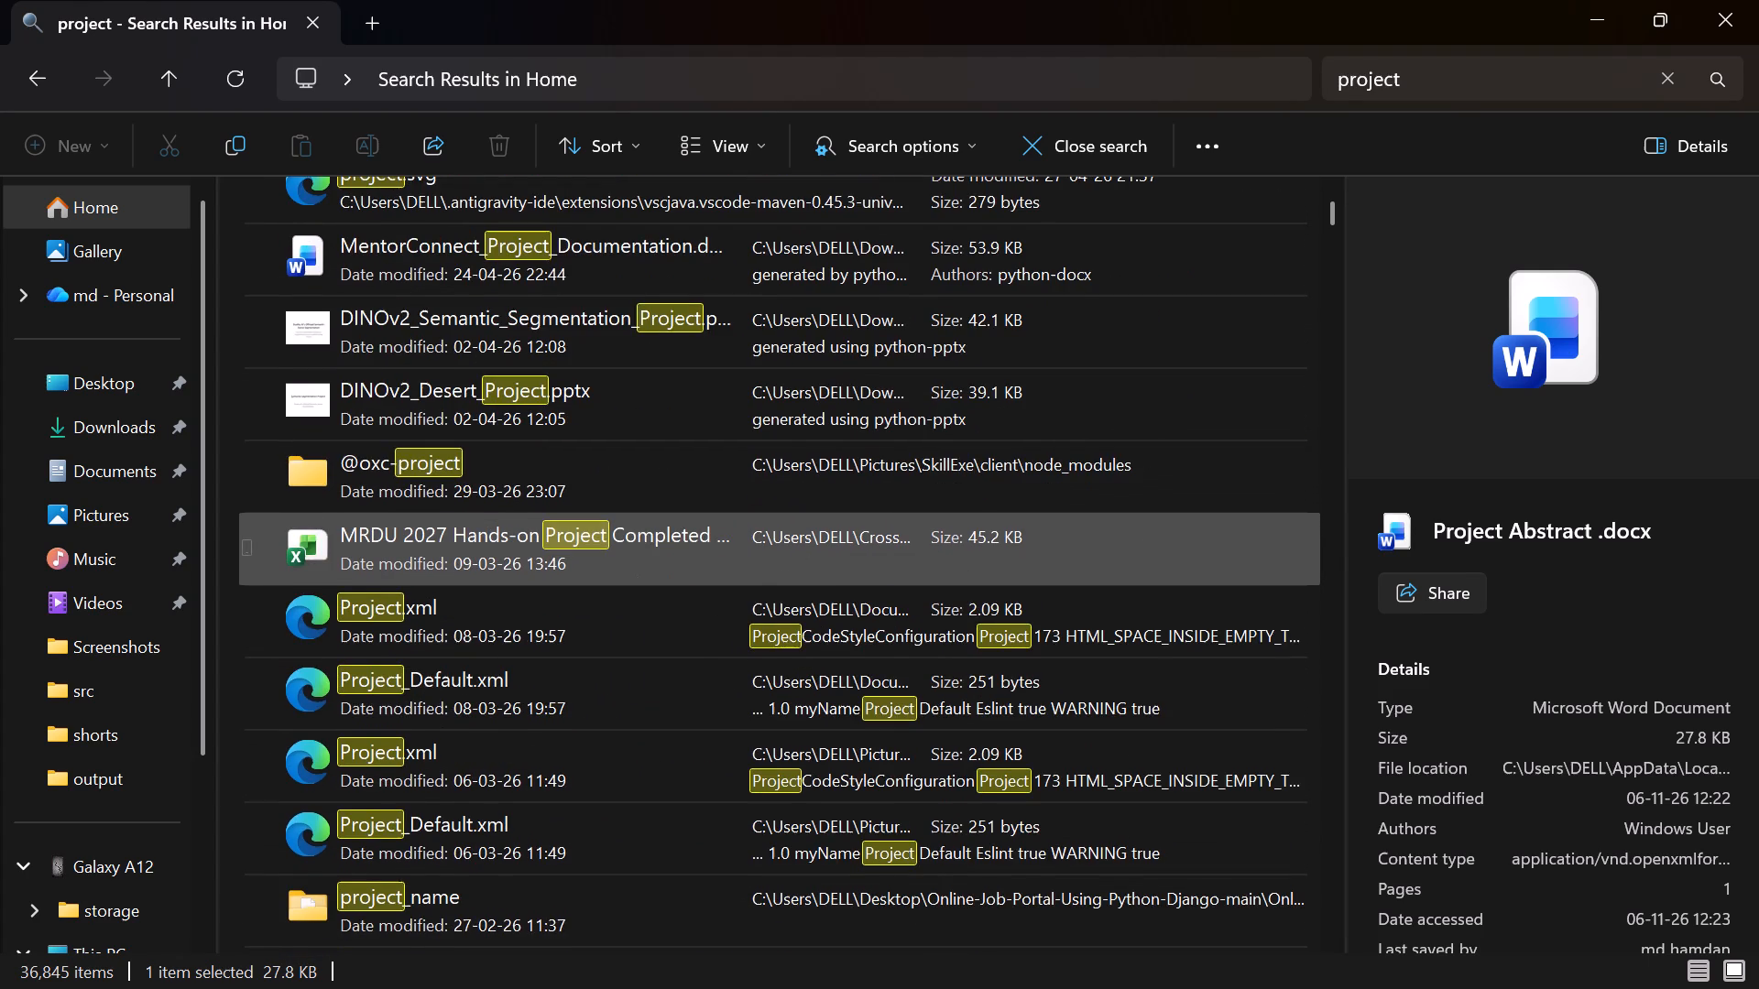
scroll(510, 538, down, 2)
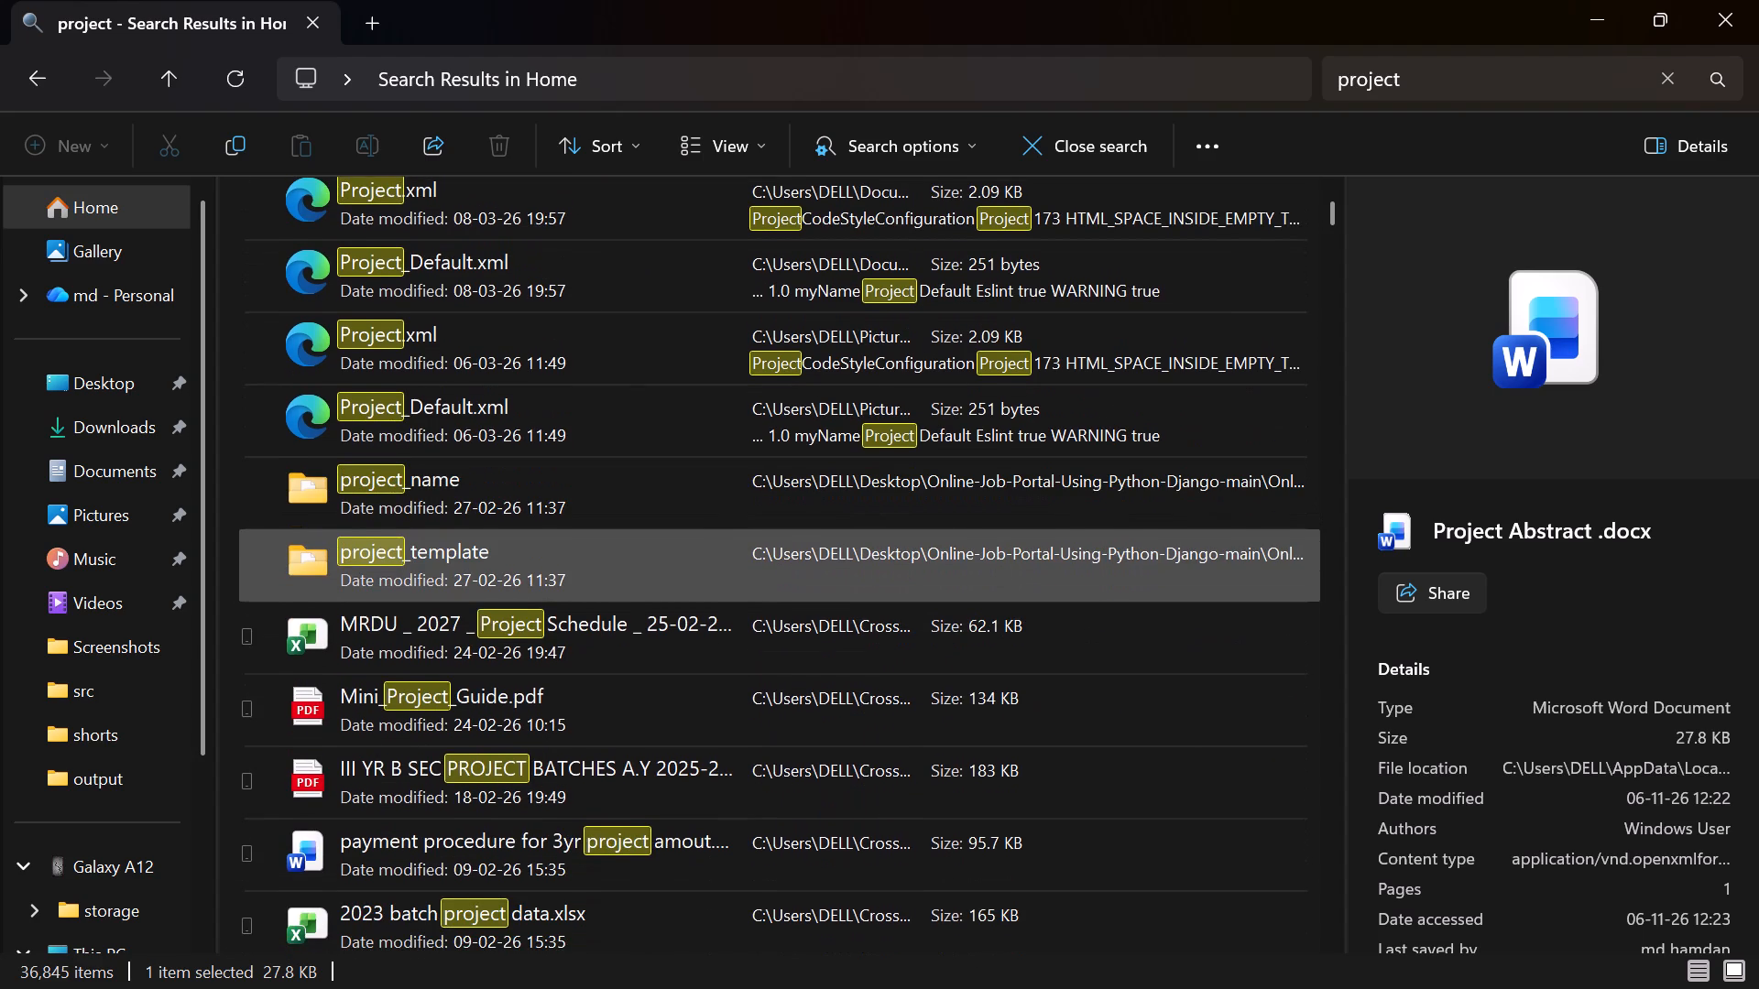
scroll(510, 538, down, 1)
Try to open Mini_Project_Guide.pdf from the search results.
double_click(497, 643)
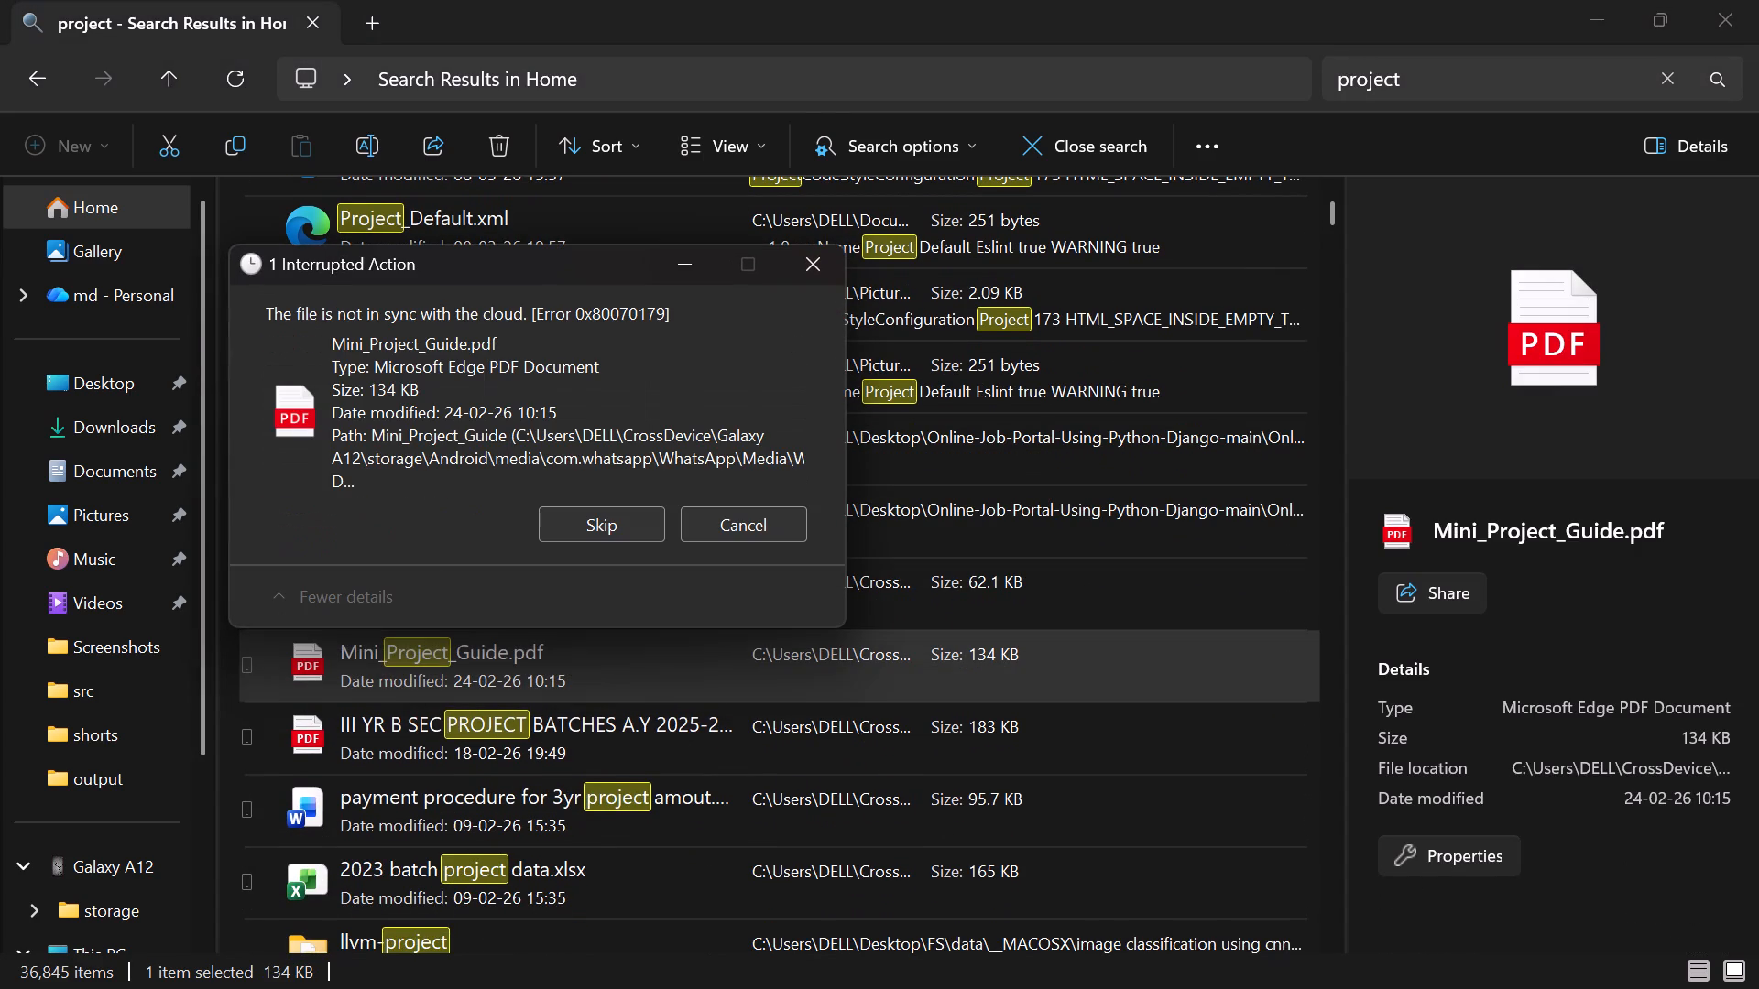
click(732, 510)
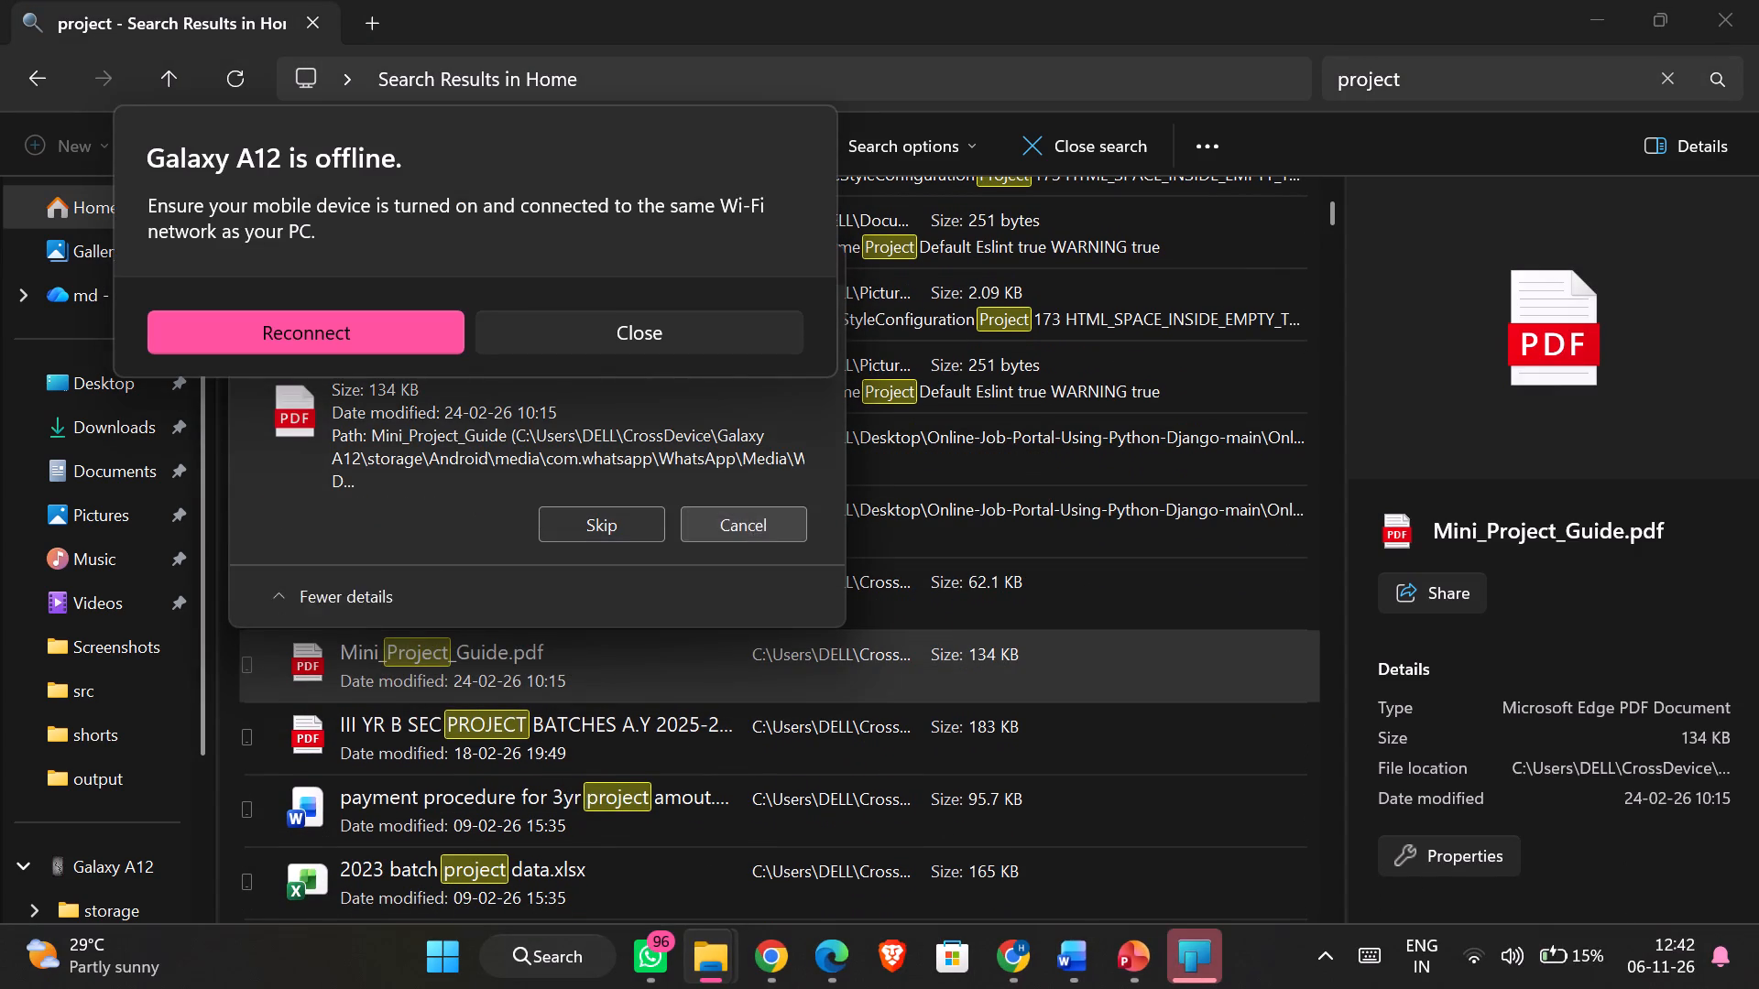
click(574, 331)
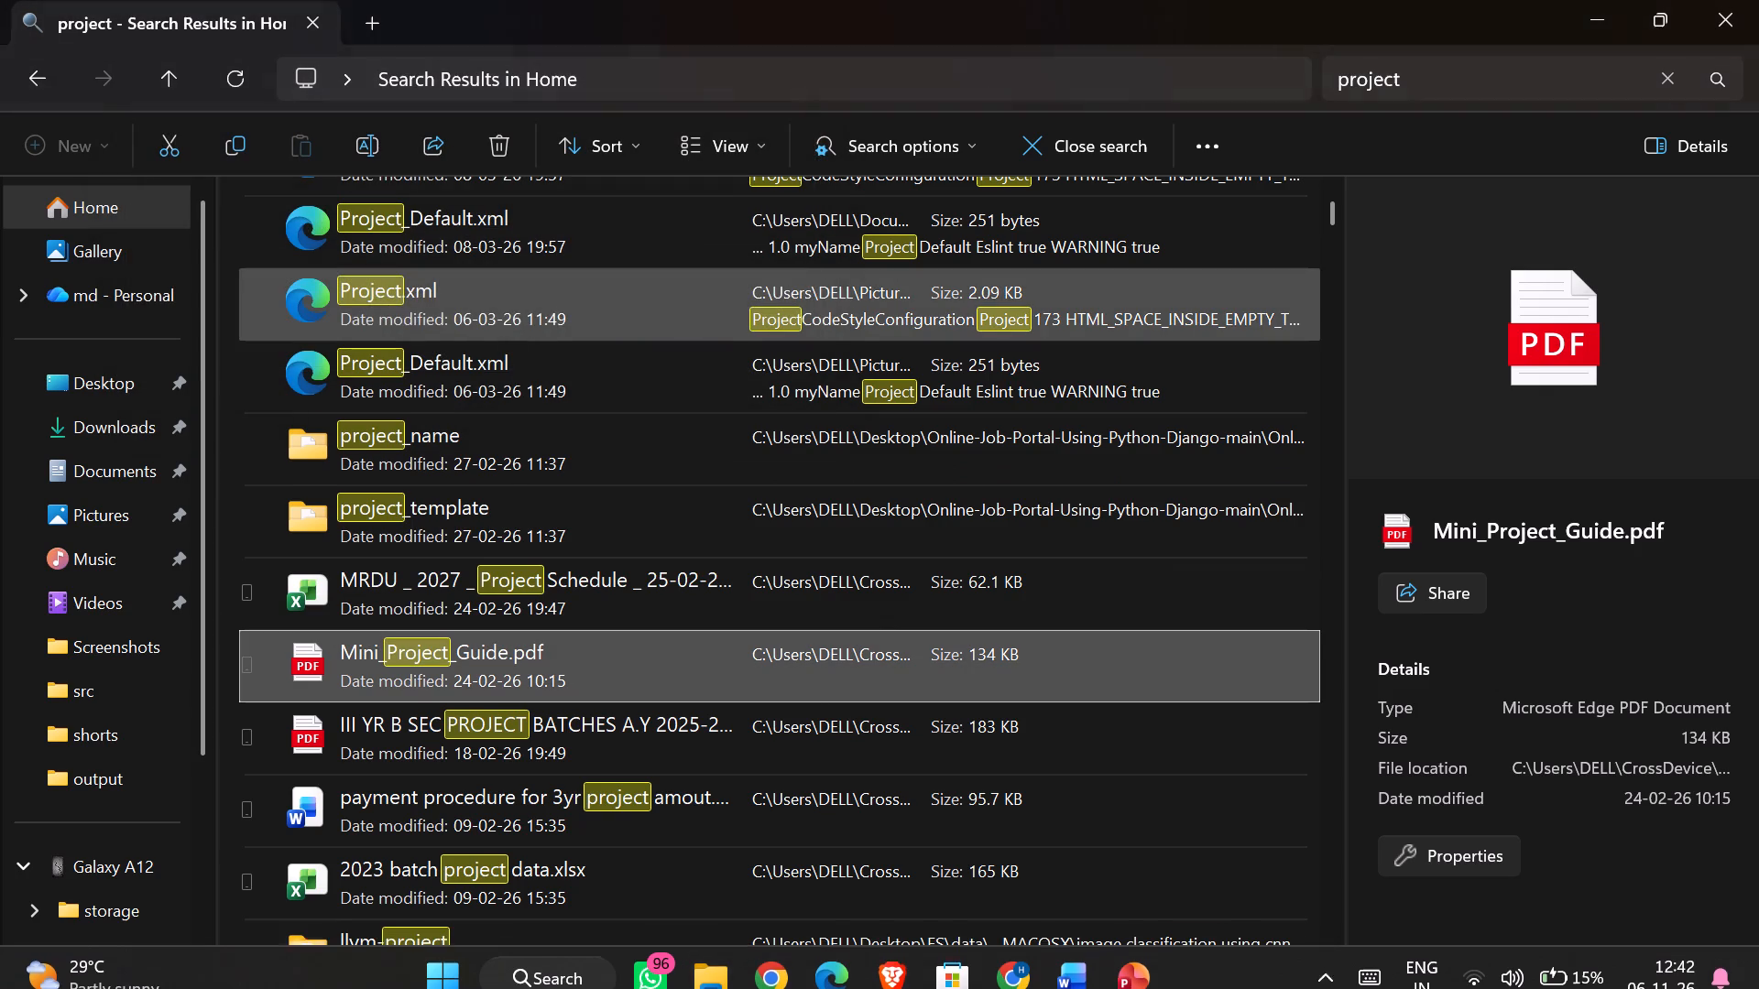
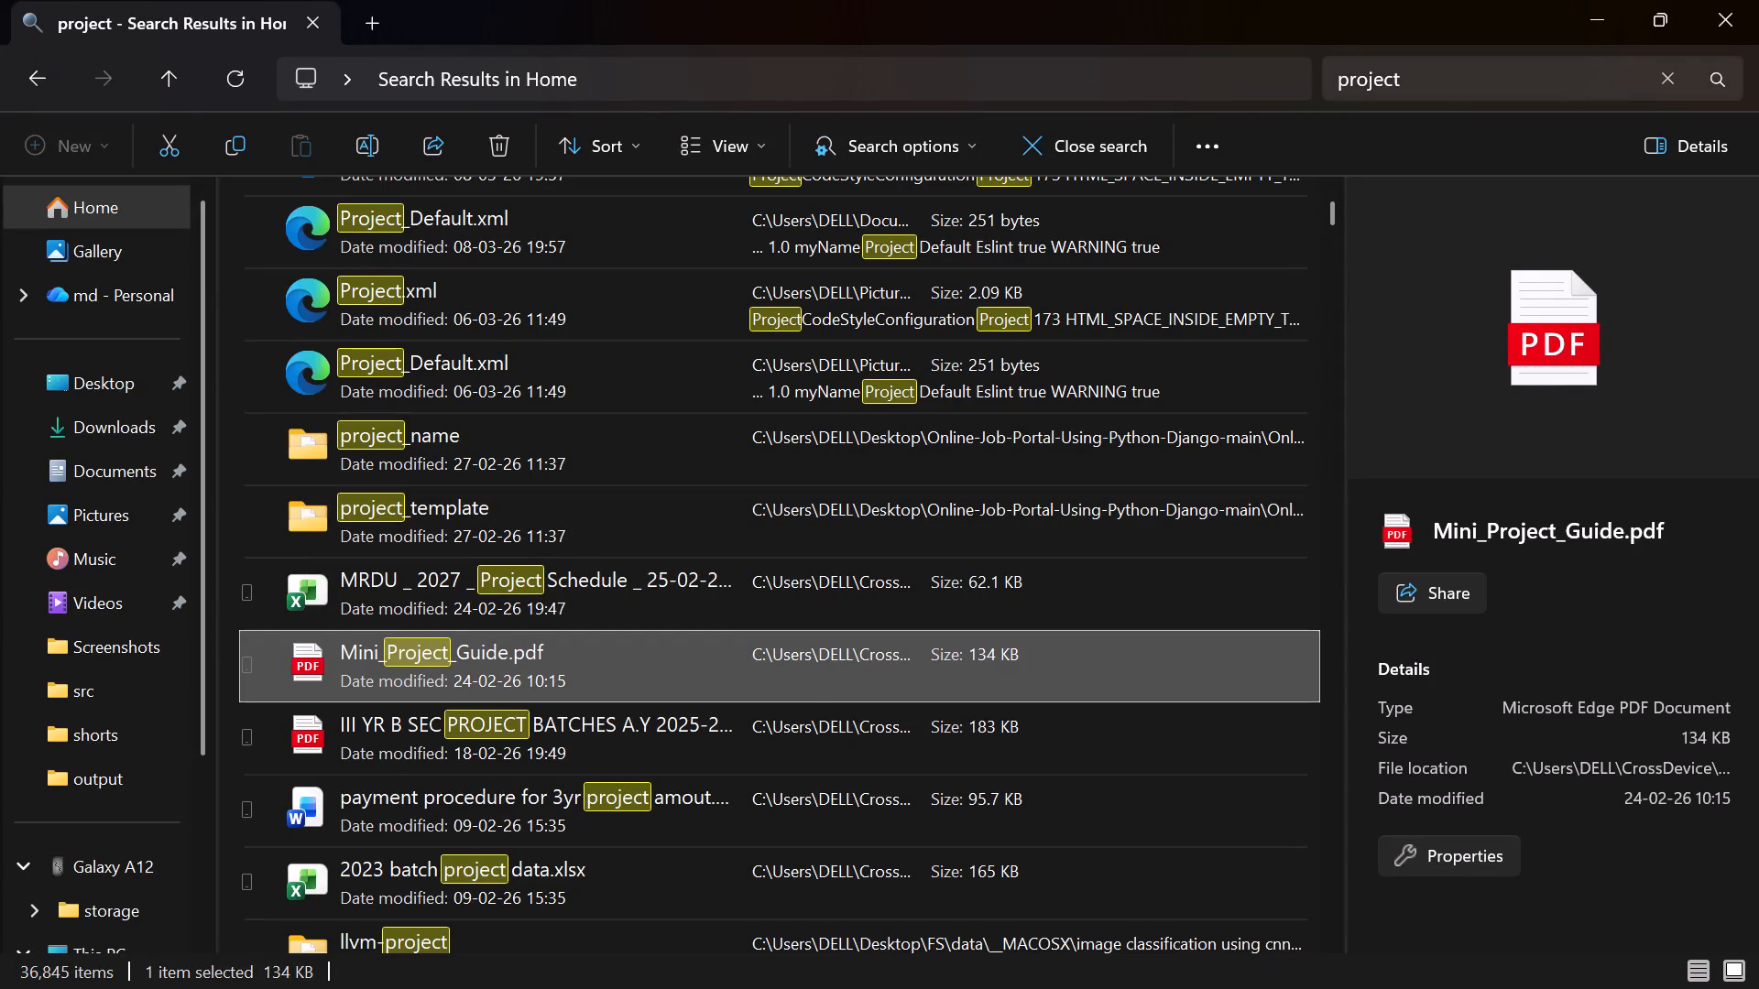
Search Home for "abstarct" in File Explorer.
drag(1422, 86, 1249, 96)
text(abstarct)
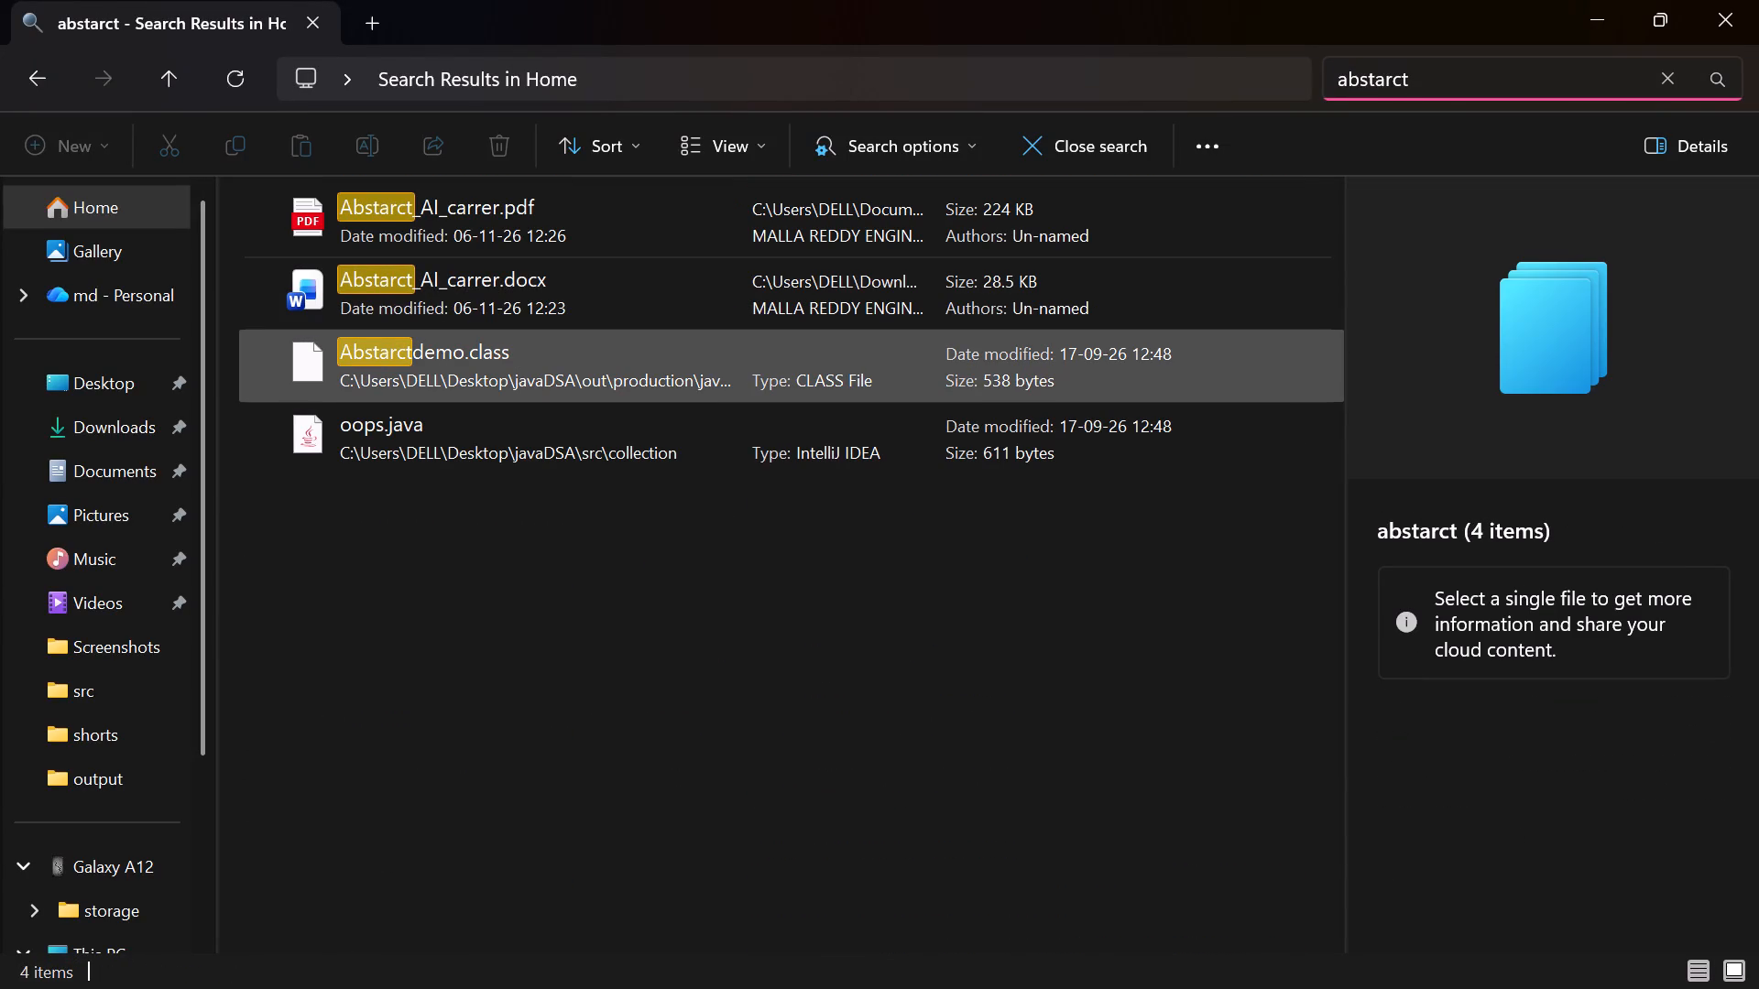
scroll(642, 355, up, 6)
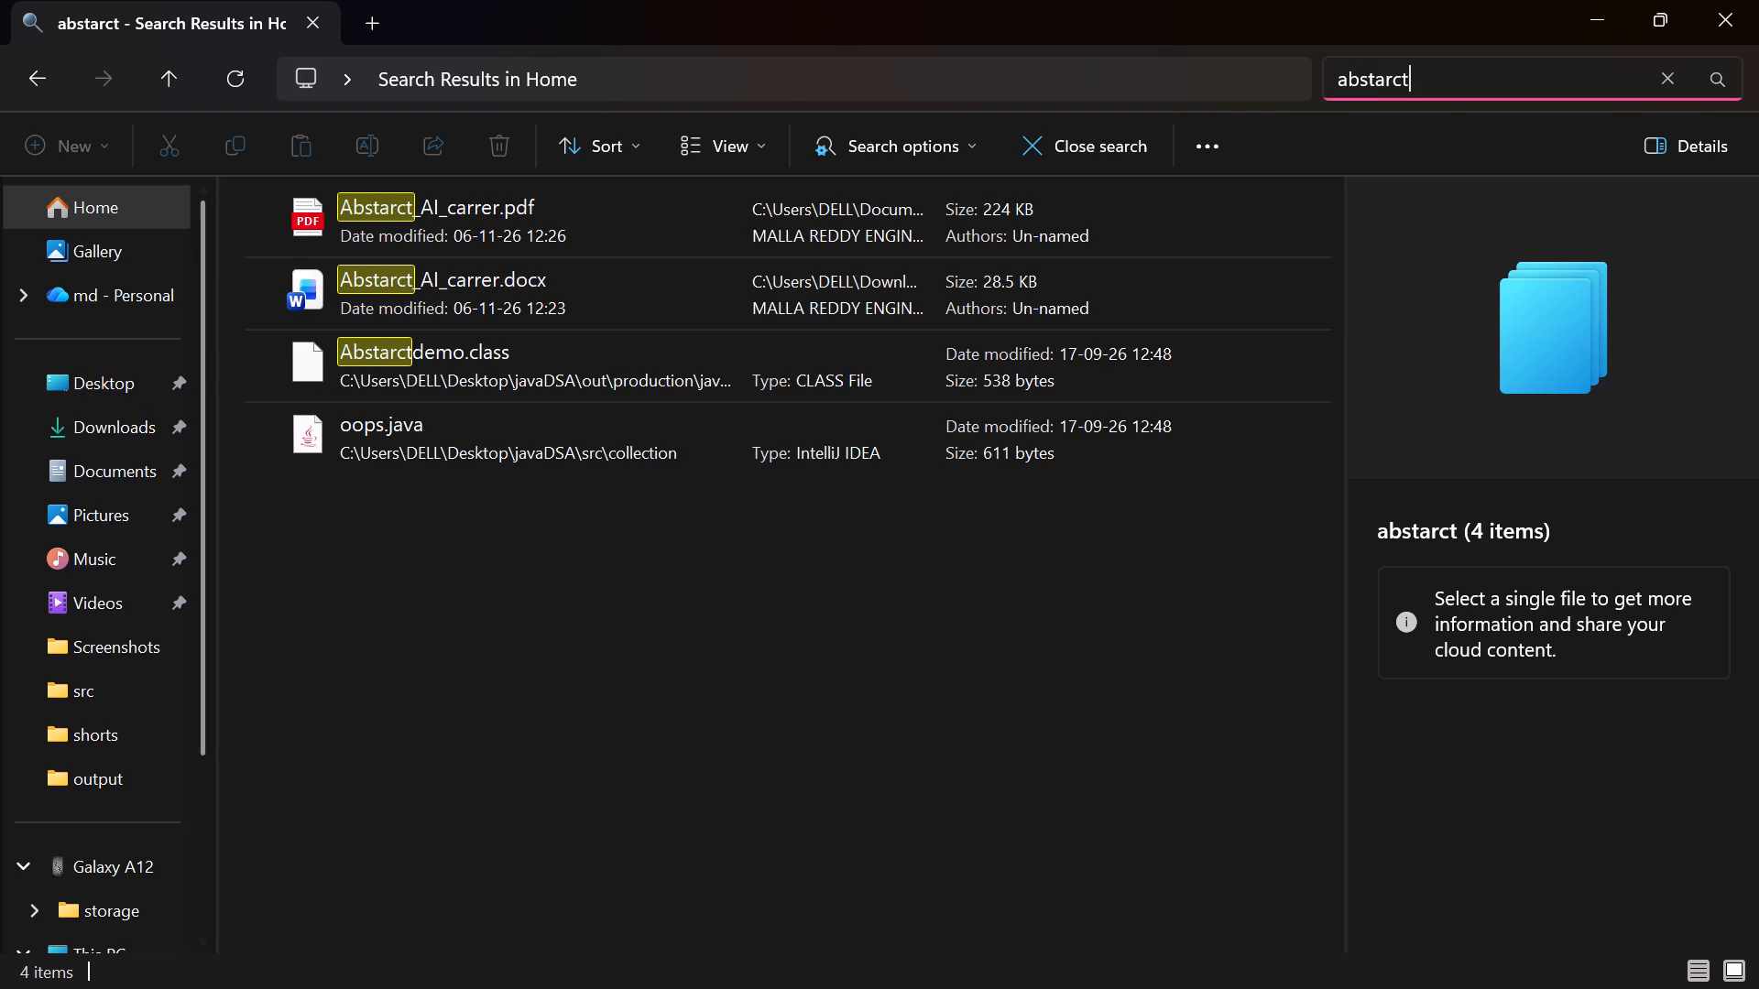
Replace the search term and search Home for "project".
key(BackSpace)
key(BackSpace)
key(BackSpace)
key(BackSpace)
key(BackSpace)
key(BackSpace)
key(BackSpace)
key(BackSpace)
key(BackSpace)
key(BackSpace)
key(BackSpace)
key(BackSpace)
key(BackSpace)
key(BackSpace)
key(BackSpace)
key(BackSpace)
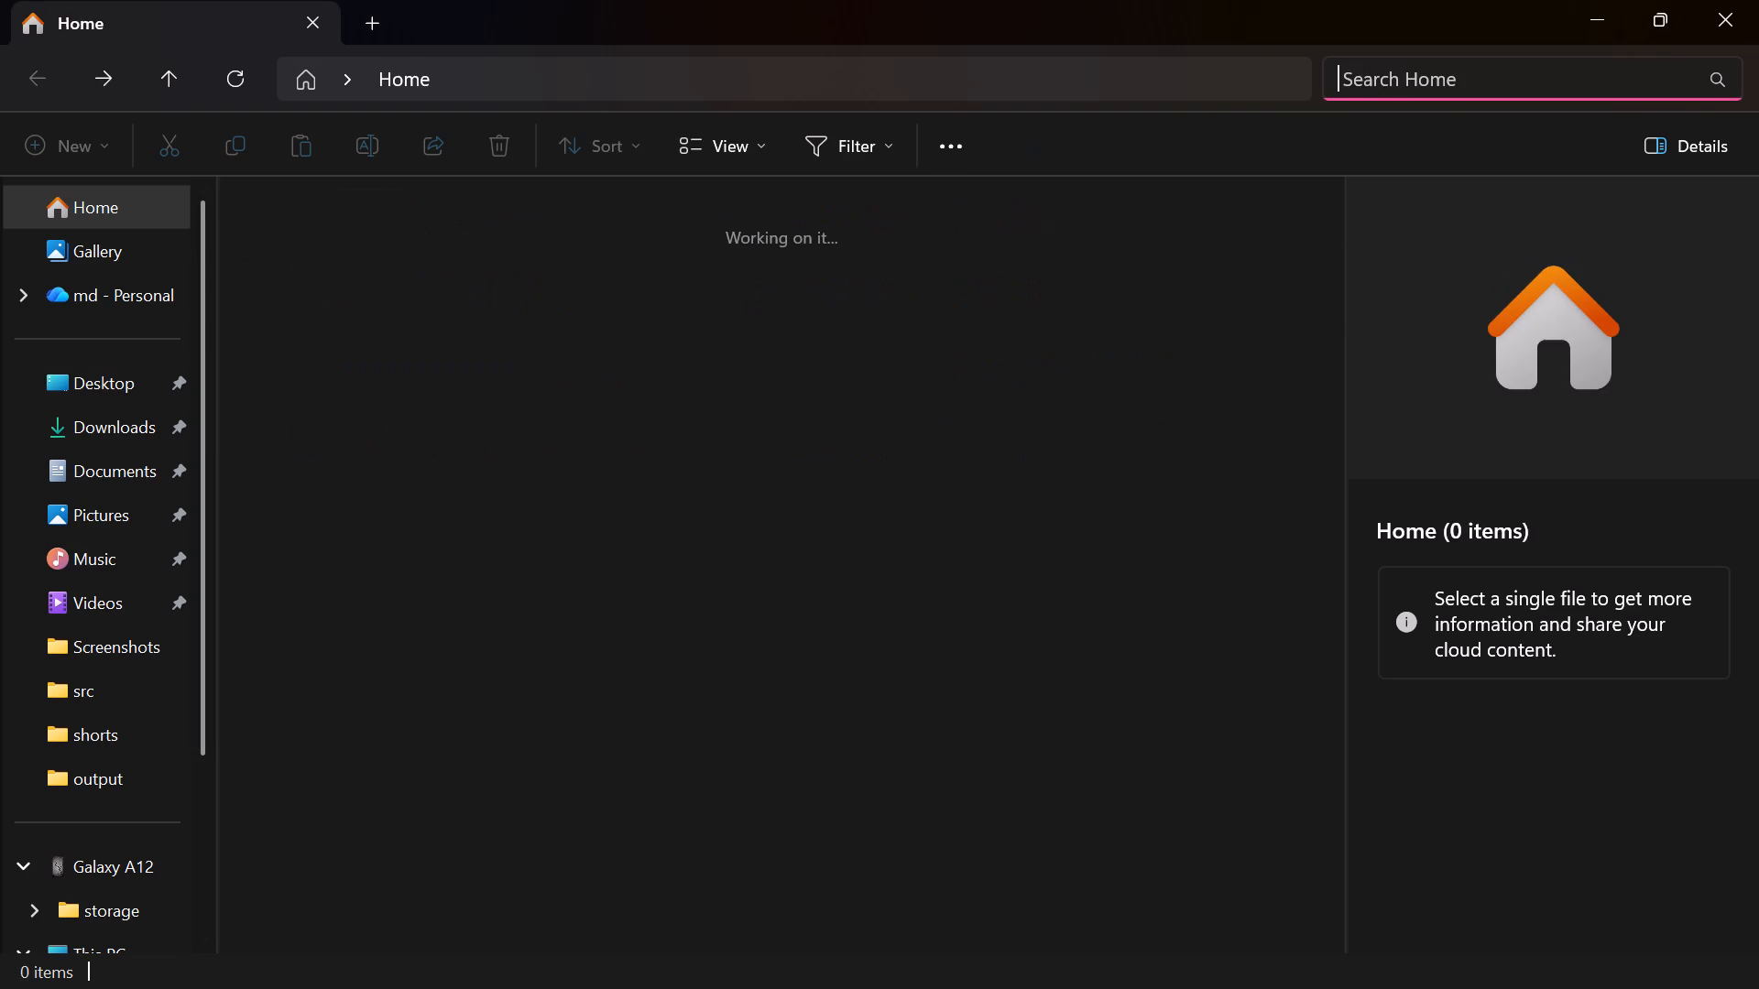
text(proh)
key(BackSpace)
text(ject)
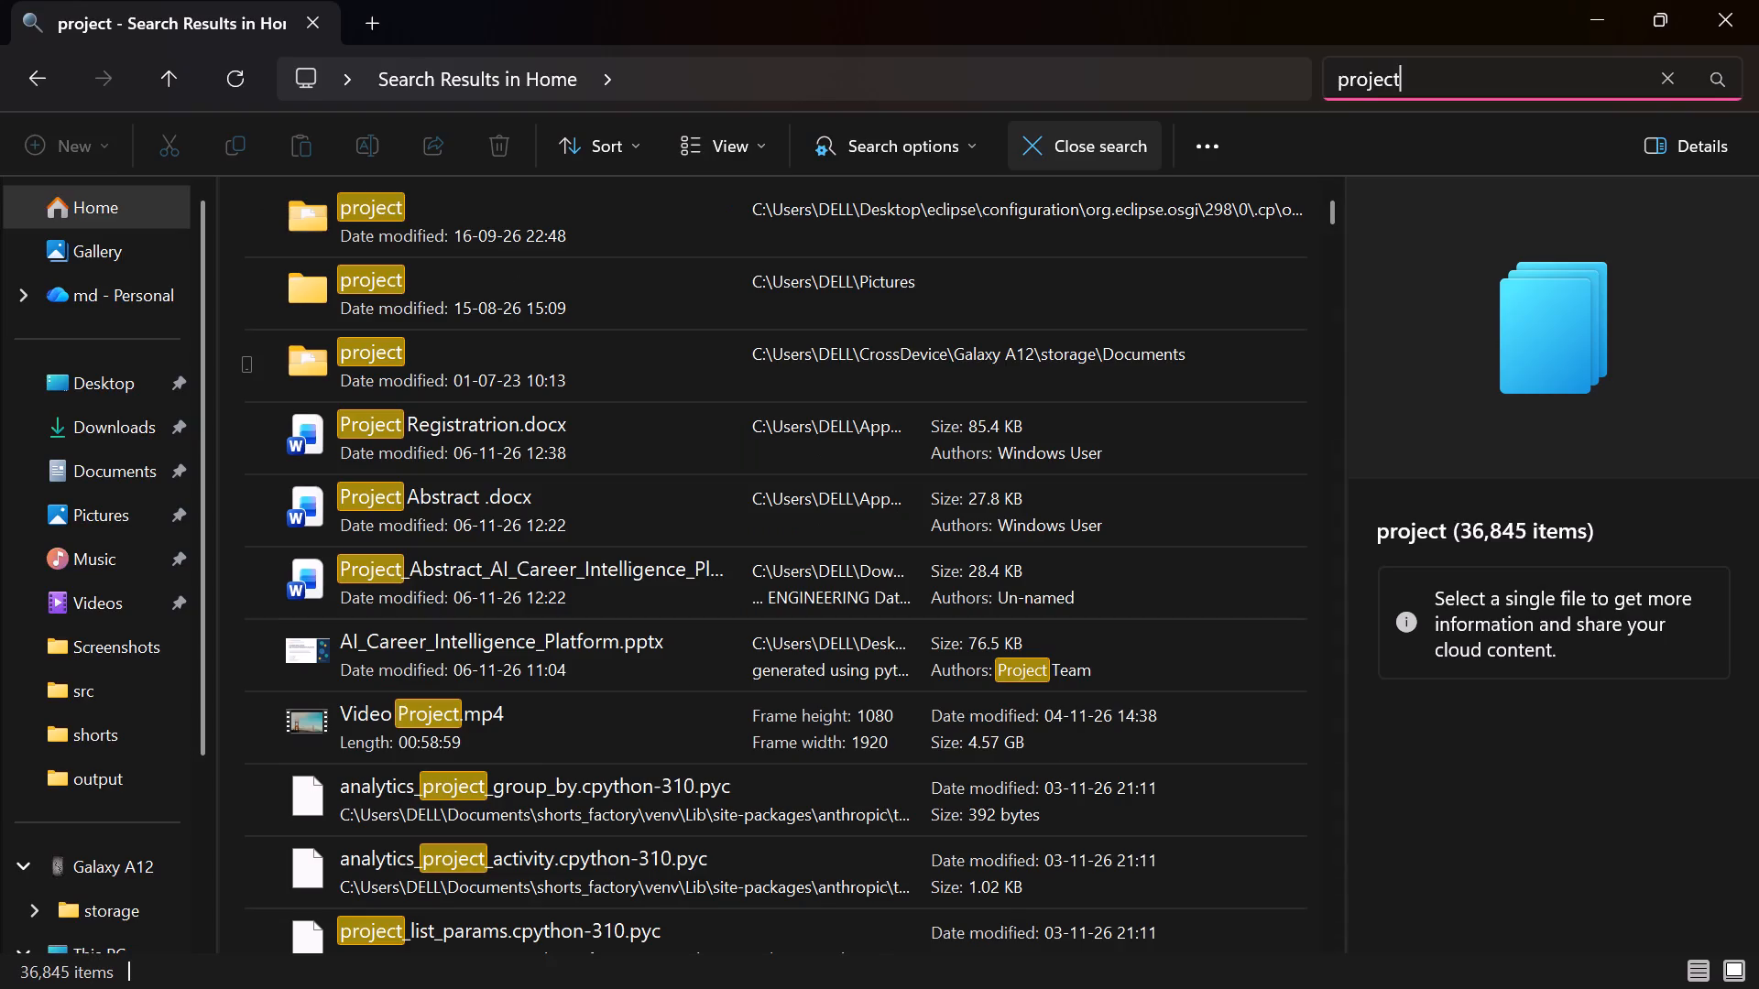
Open Project Abstract .docx from the search results, examine it down to the Project Guide signature line, and close it.
double_click(546, 498)
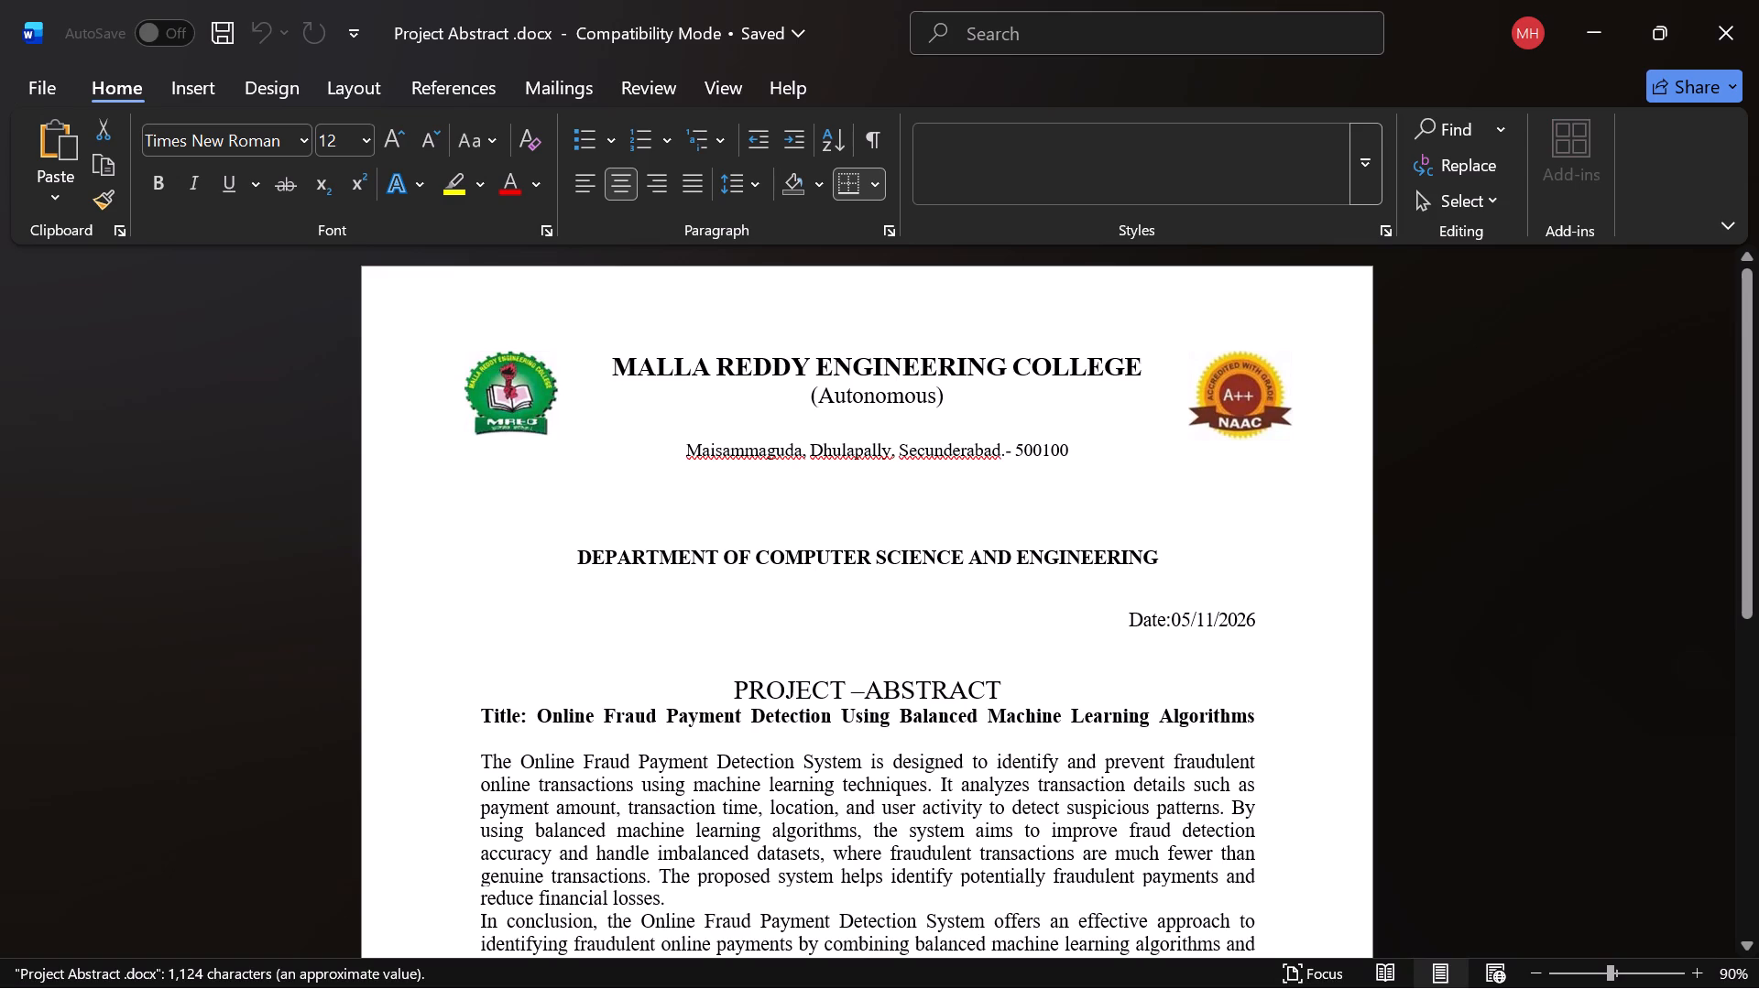
scroll(546, 498, up, 1)
scroll(546, 498, down, 2)
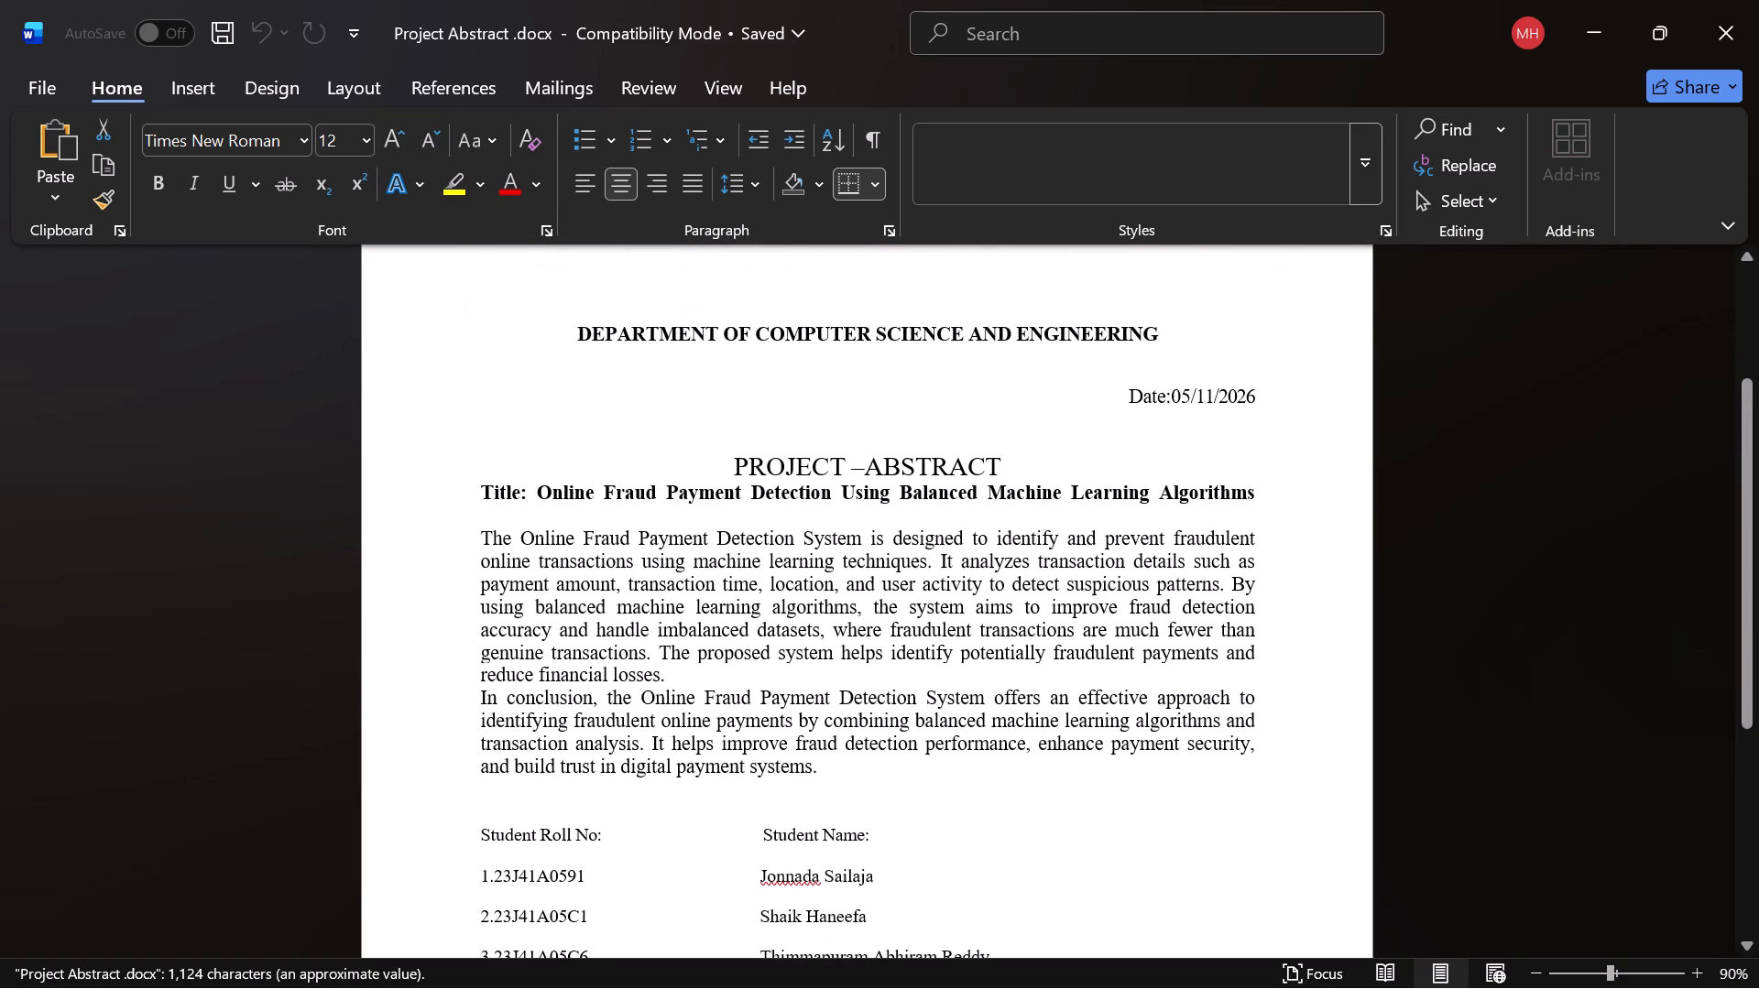
scroll(999, 668, down, 3)
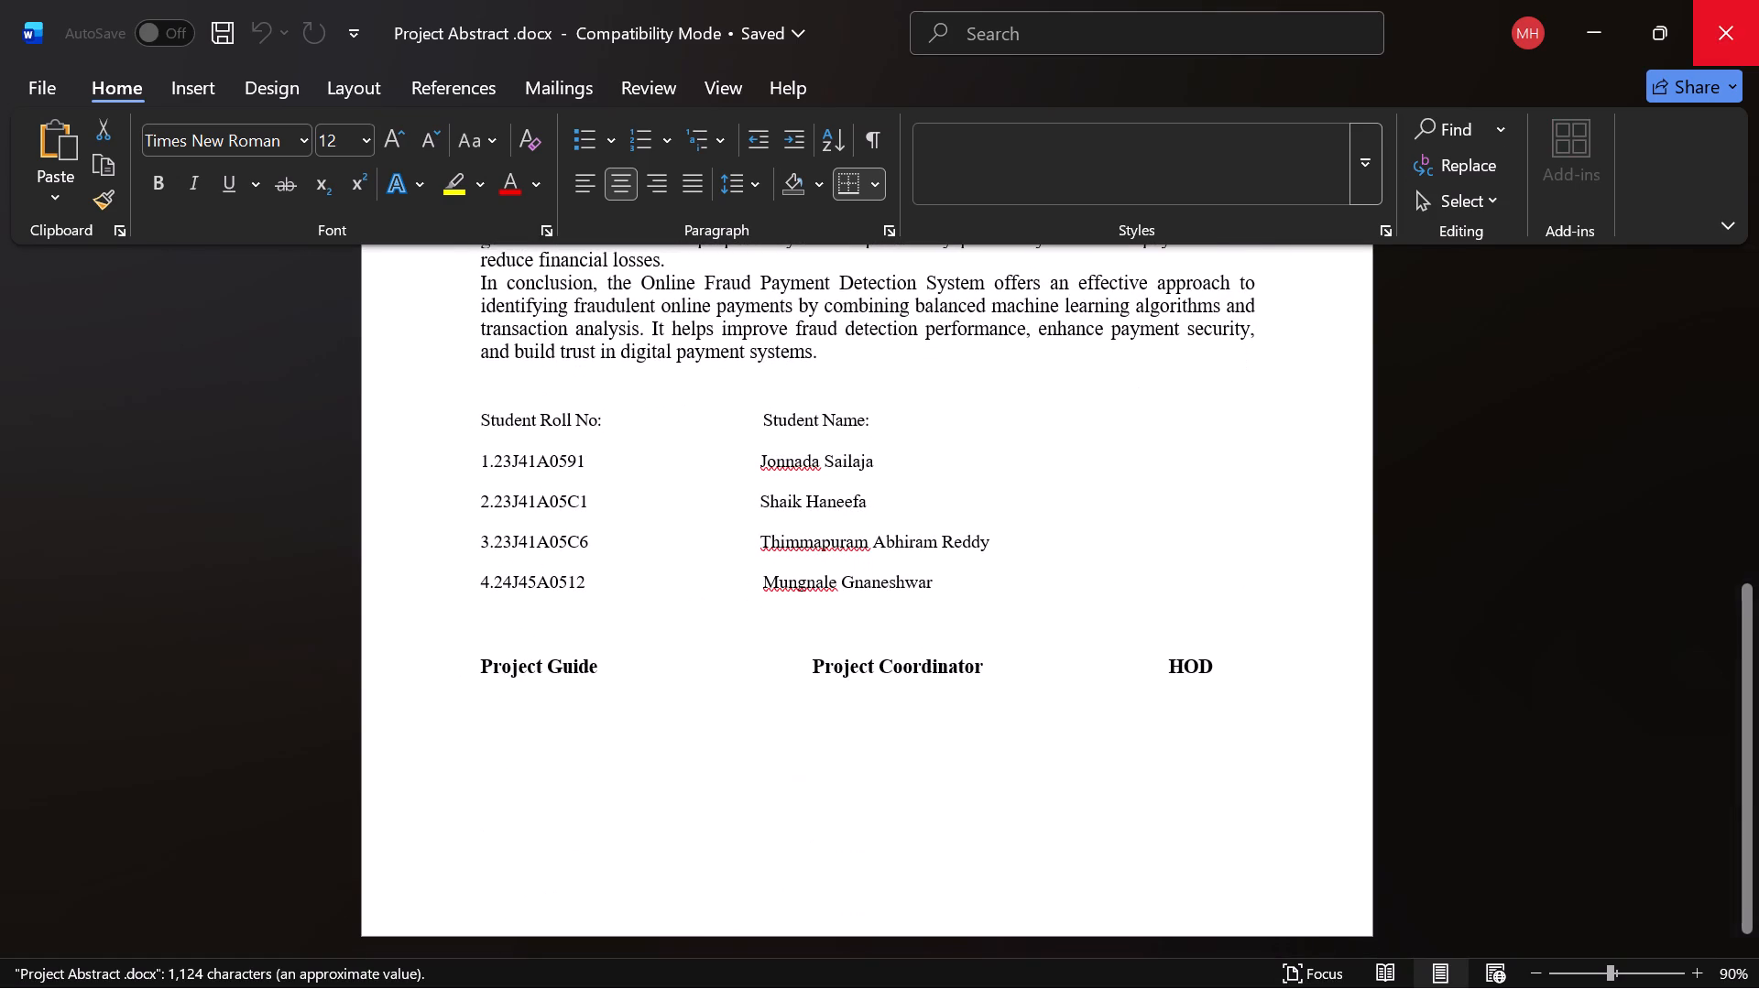
scroll(1208, 484, up, 5)
scroll(1208, 484, down, 2)
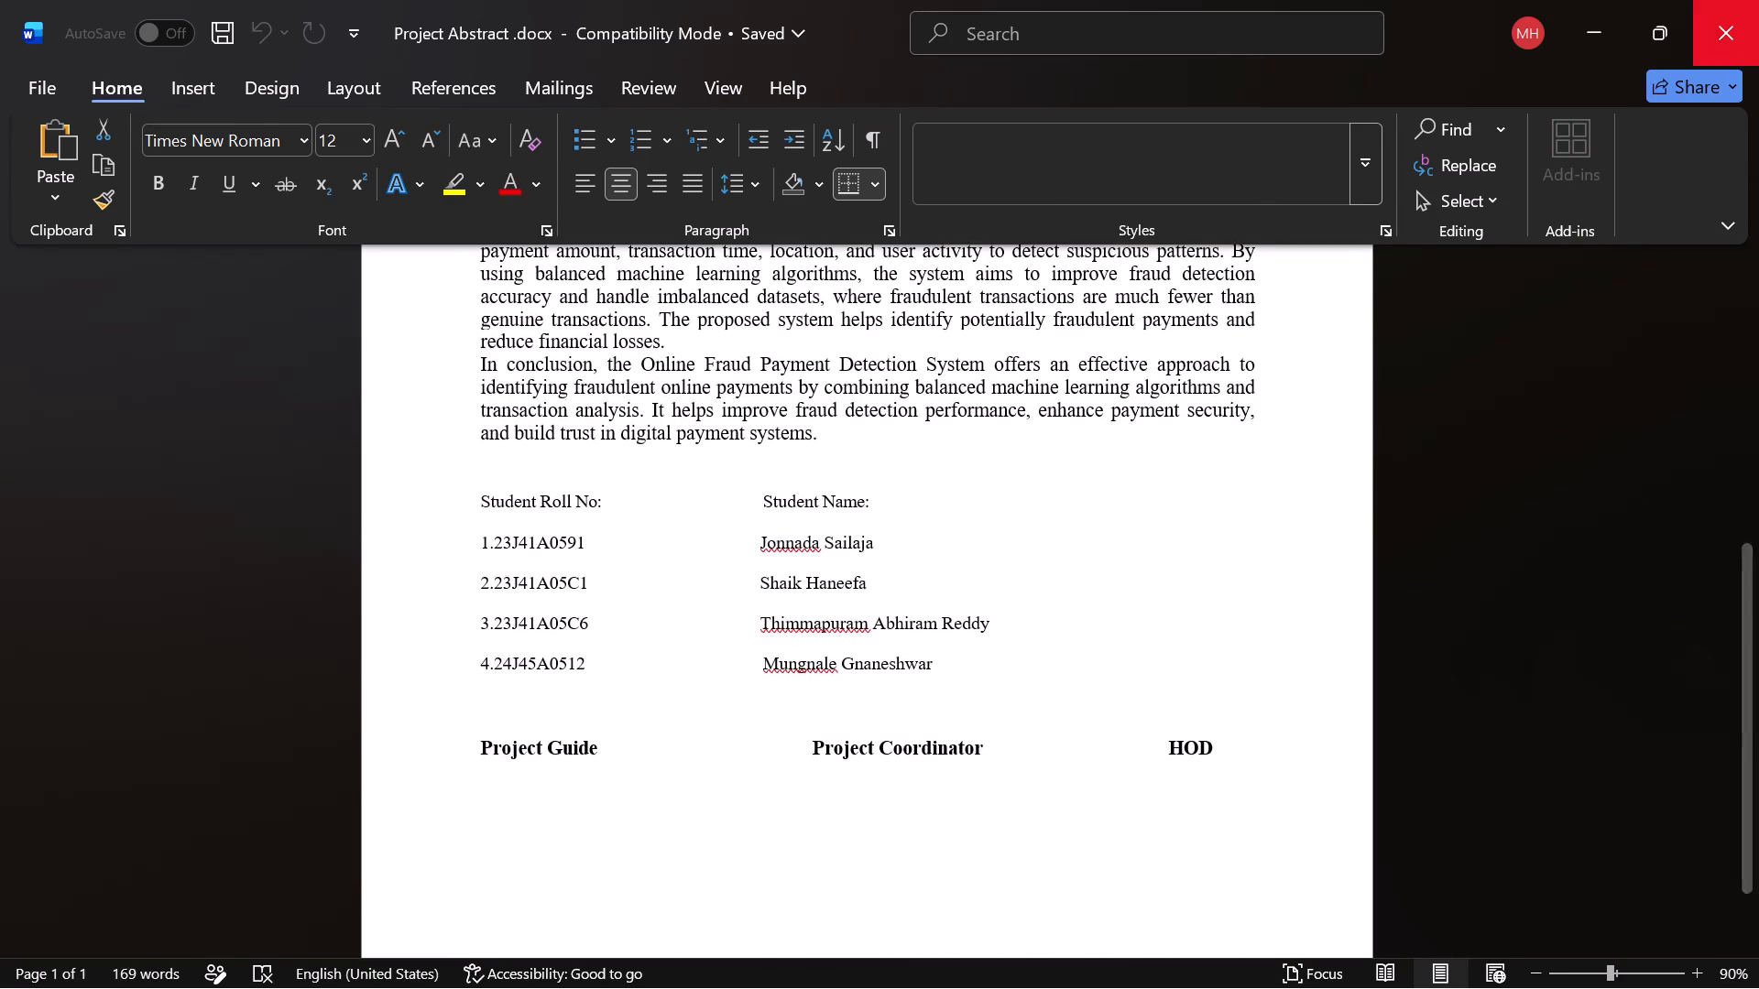
click(1758, 0)
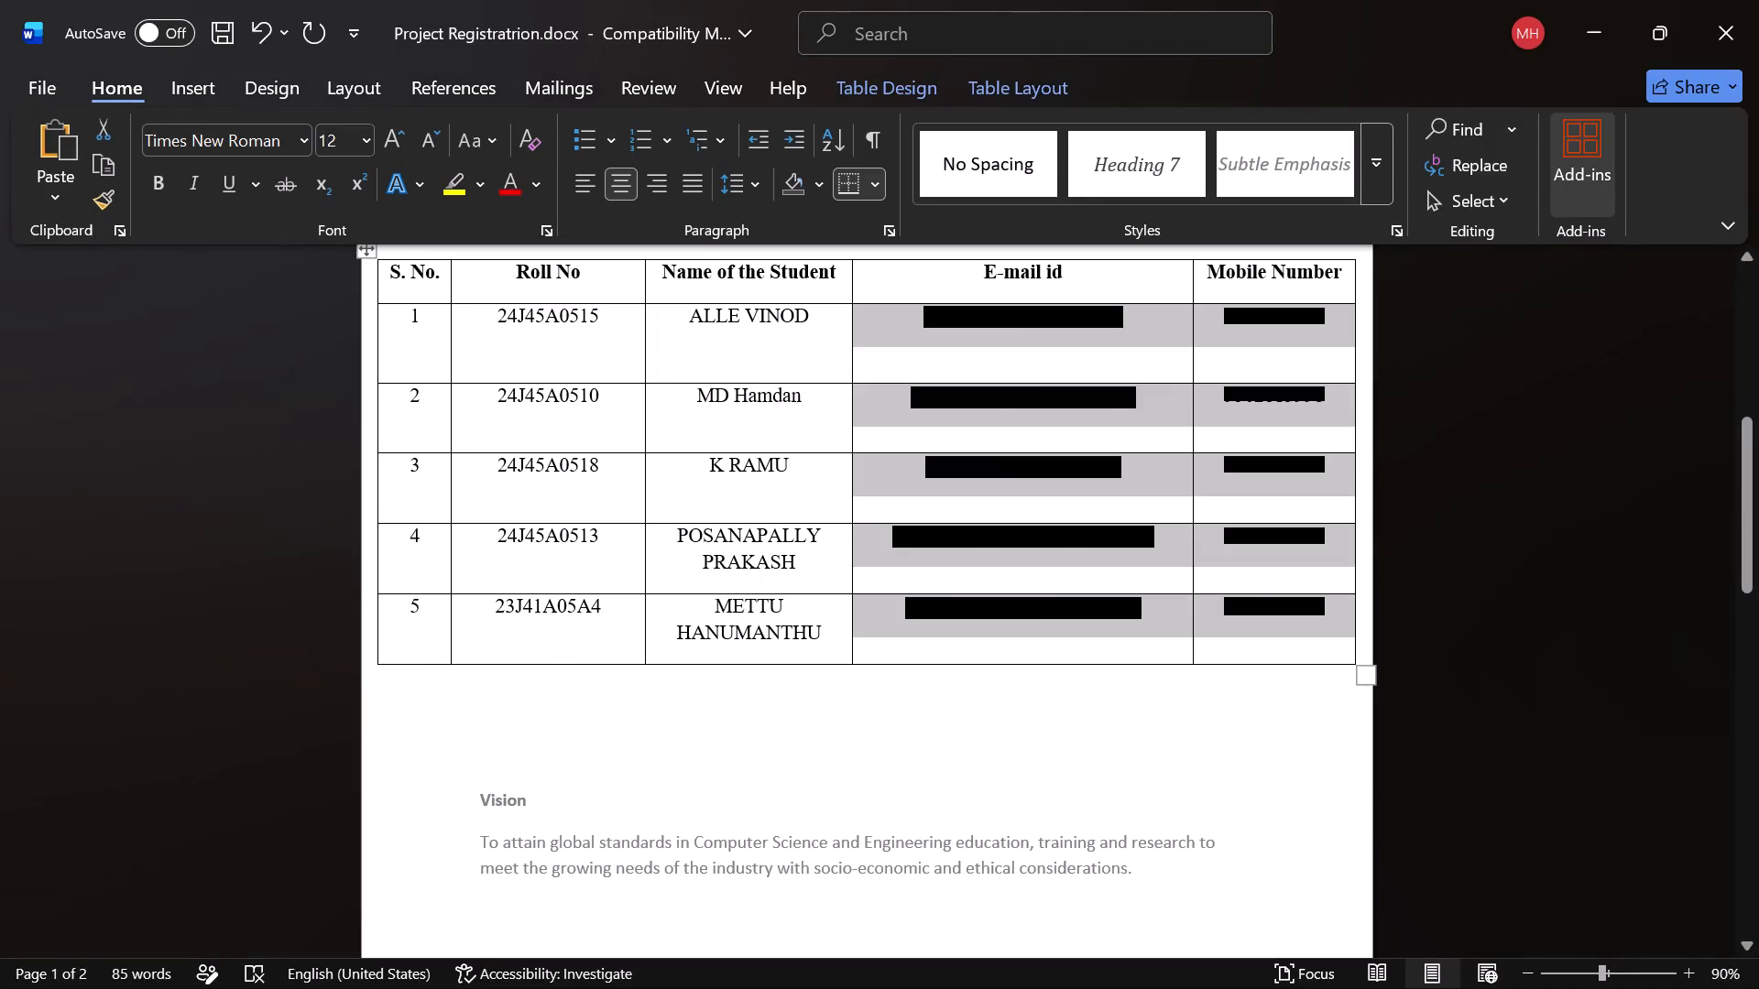
Review the header details of the open Project Registratrion.docx in Word and close it, saving the changes.
scroll(957, 833, up, 2)
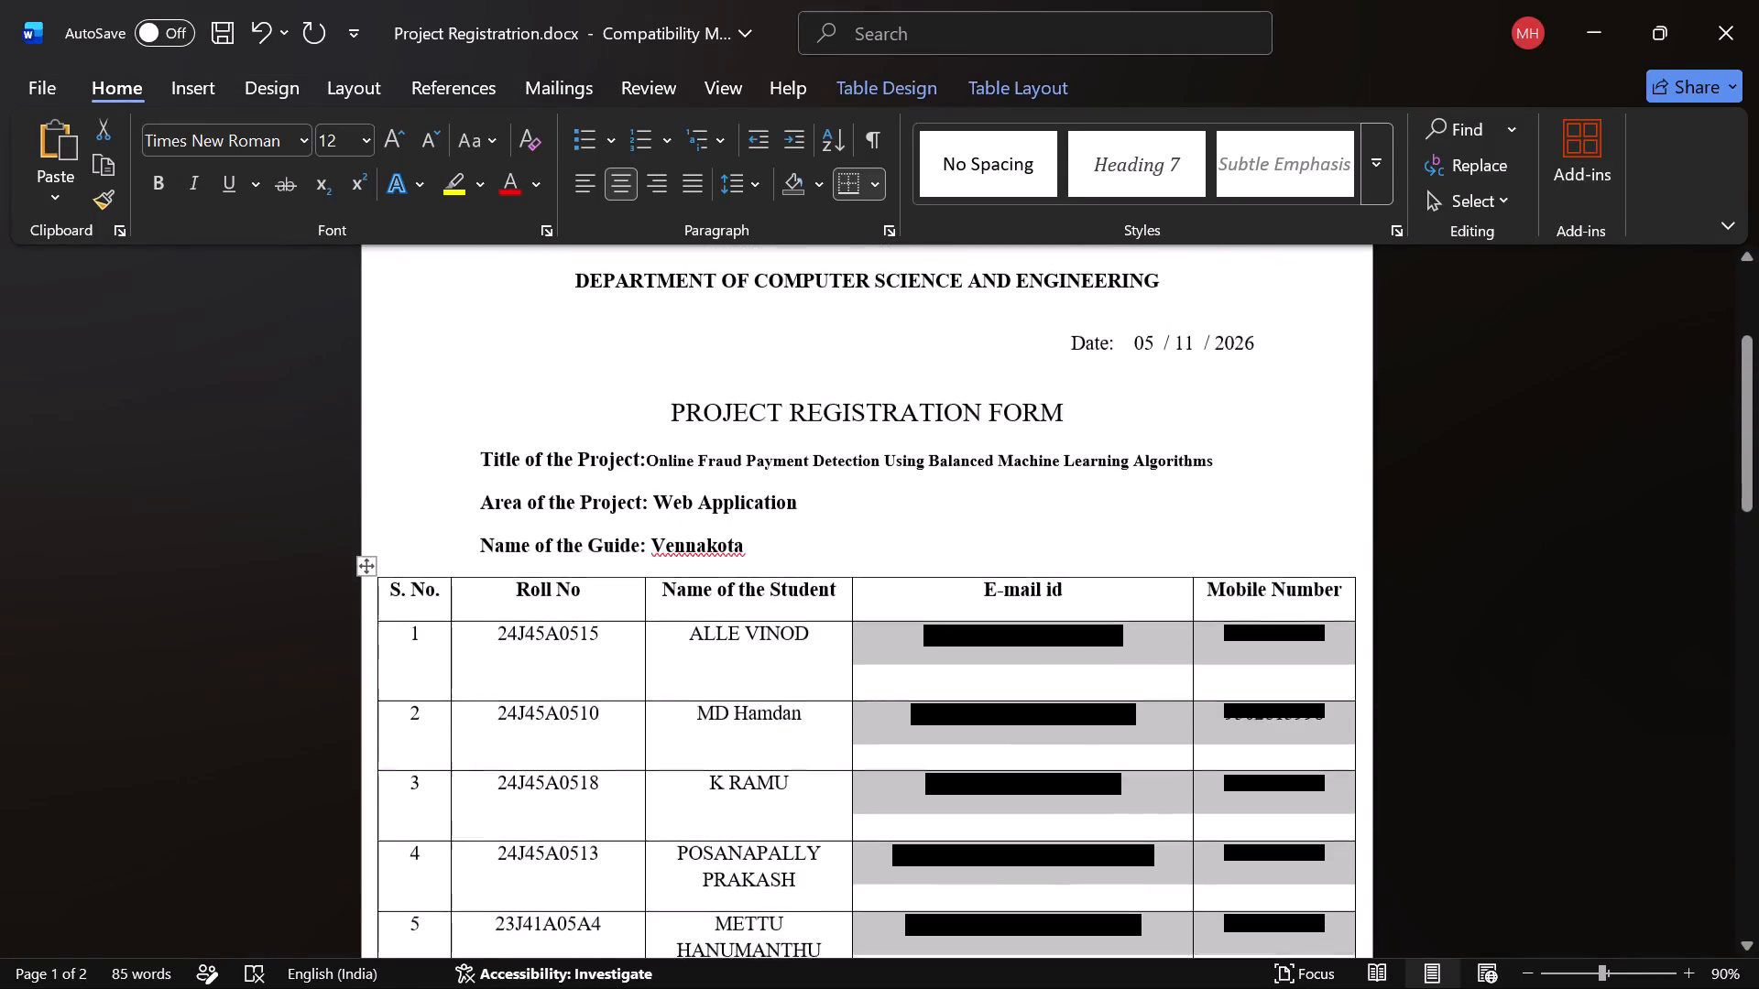
scroll(957, 833, up, 1)
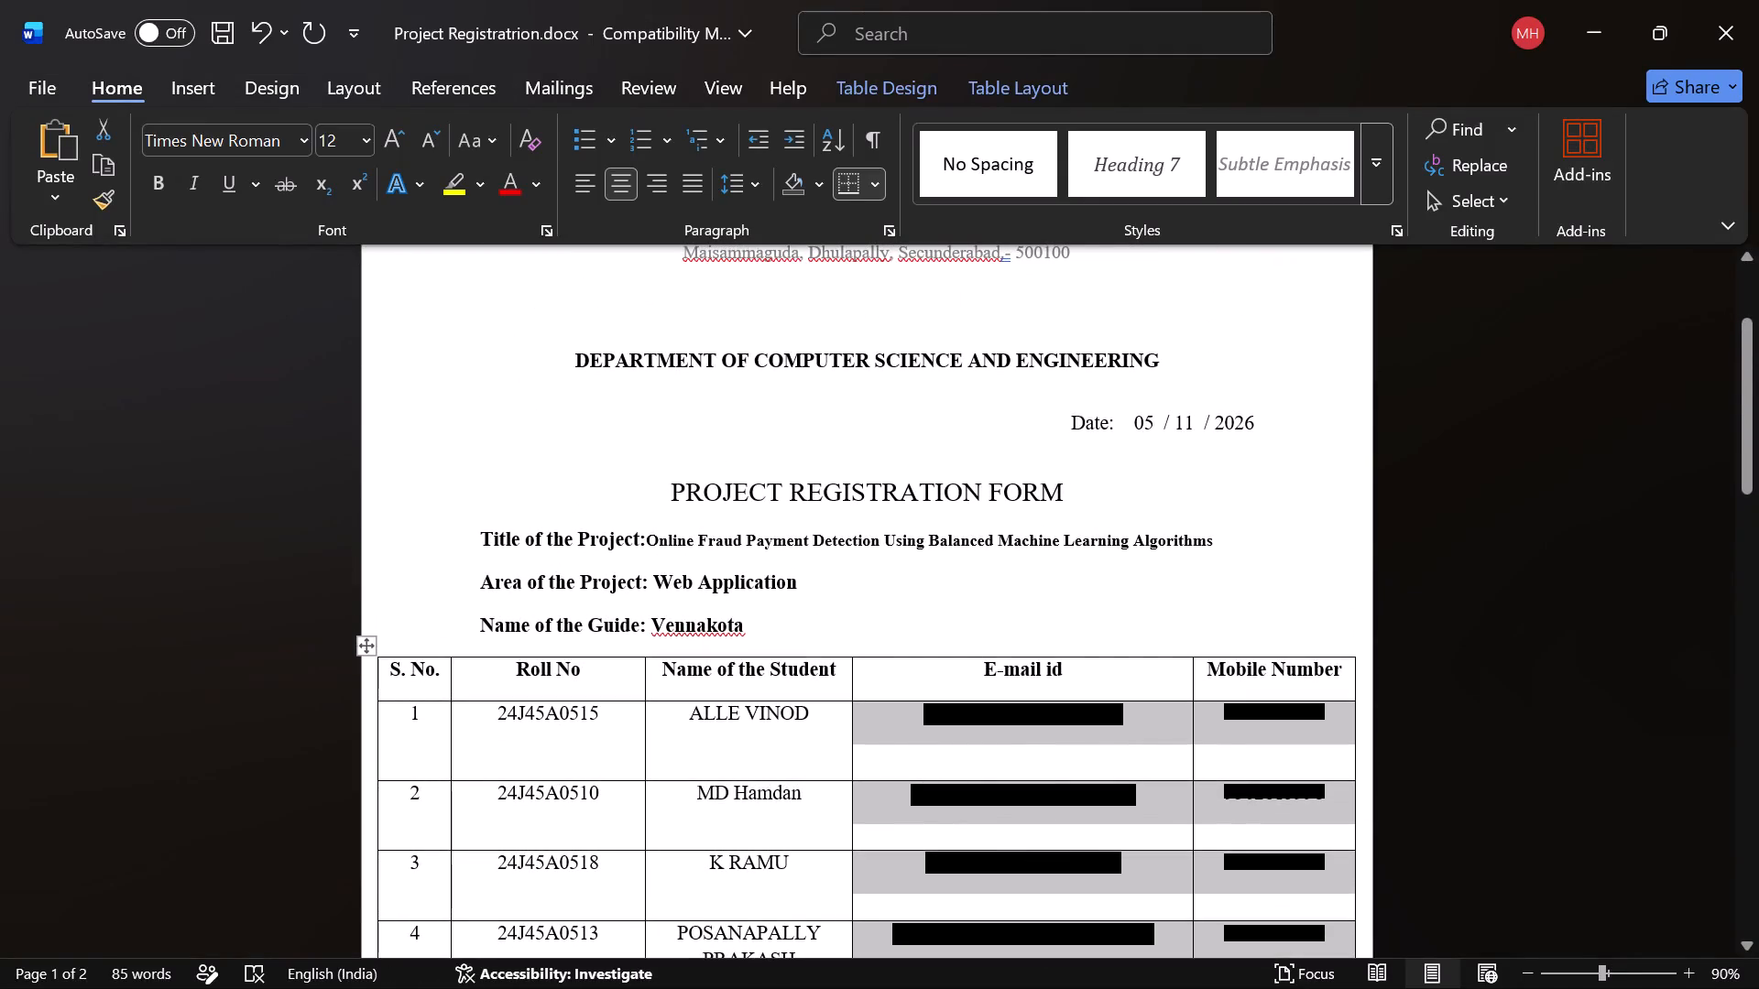
click(1758, 0)
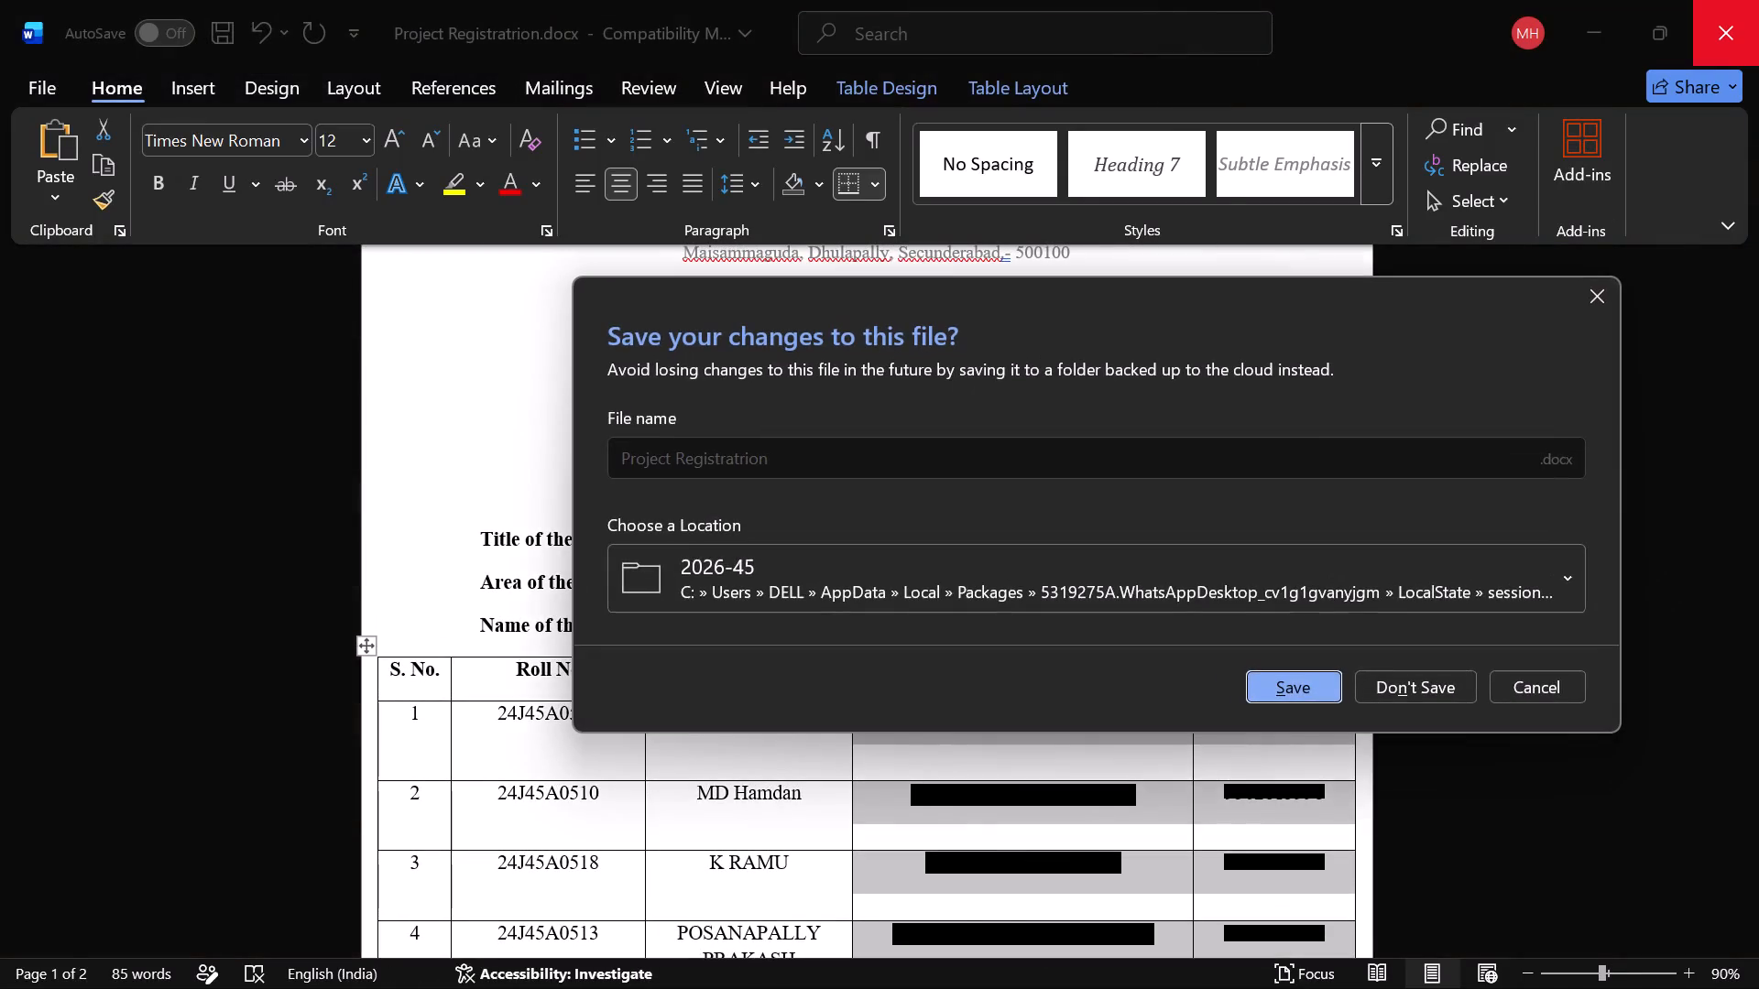
click(1303, 679)
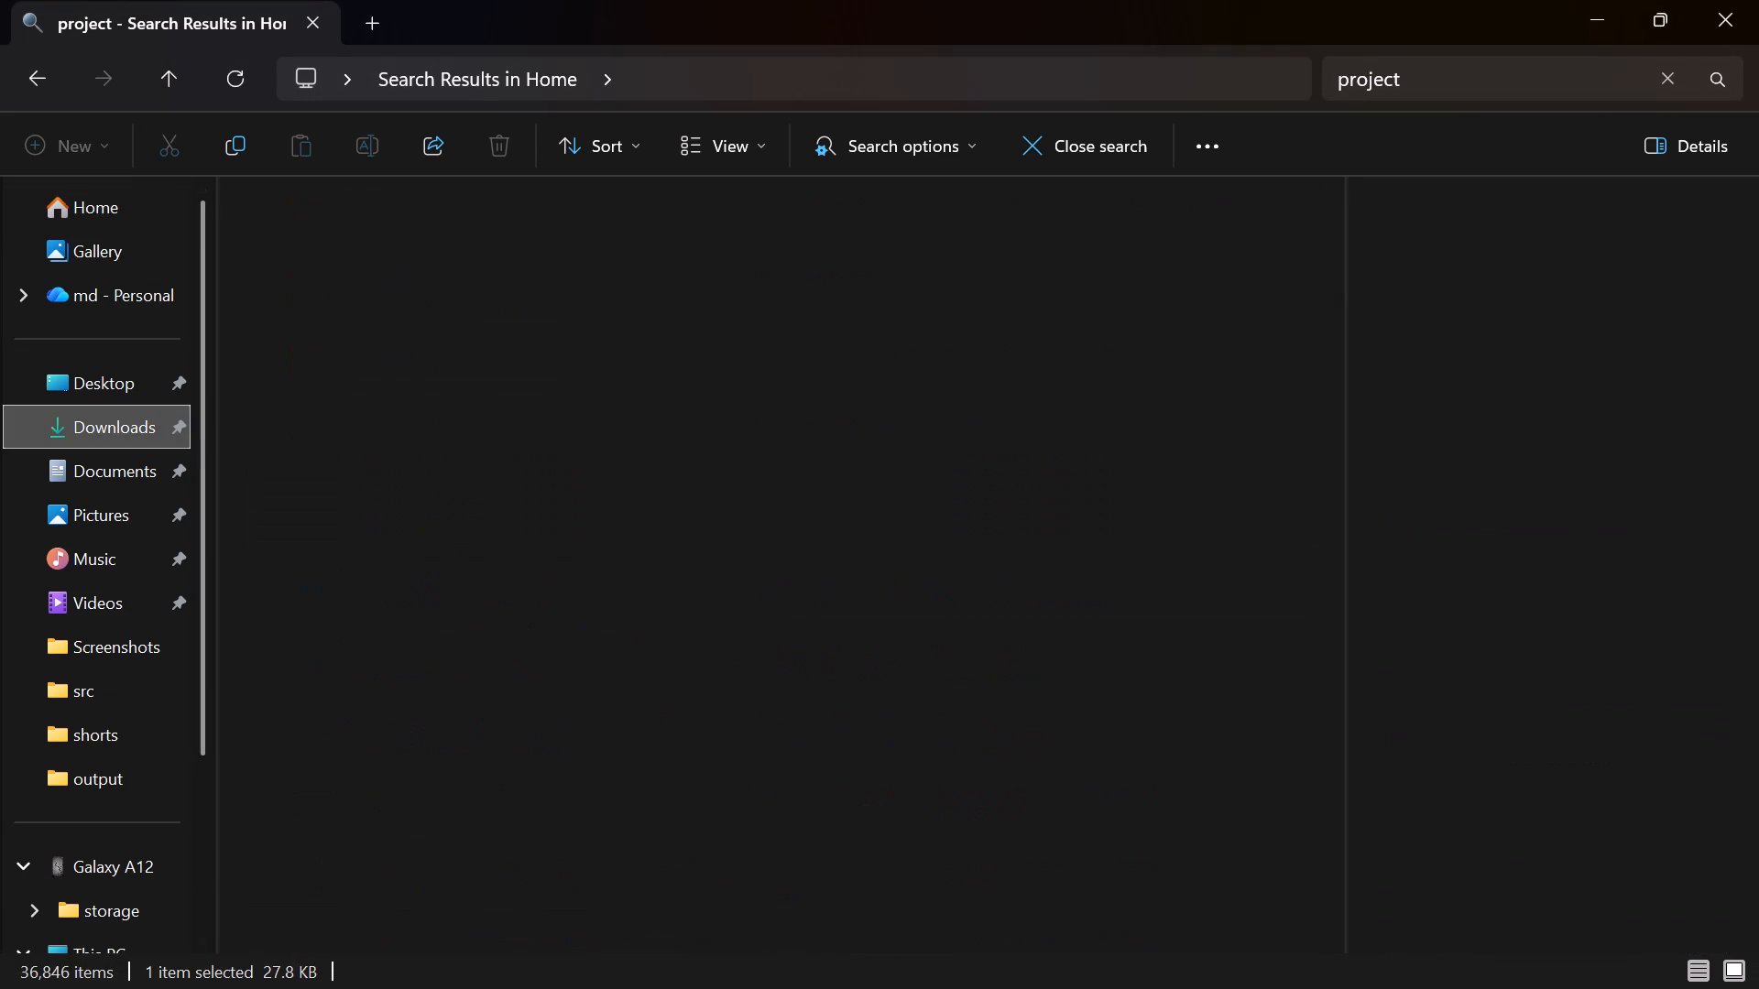
double_click(285, 230)
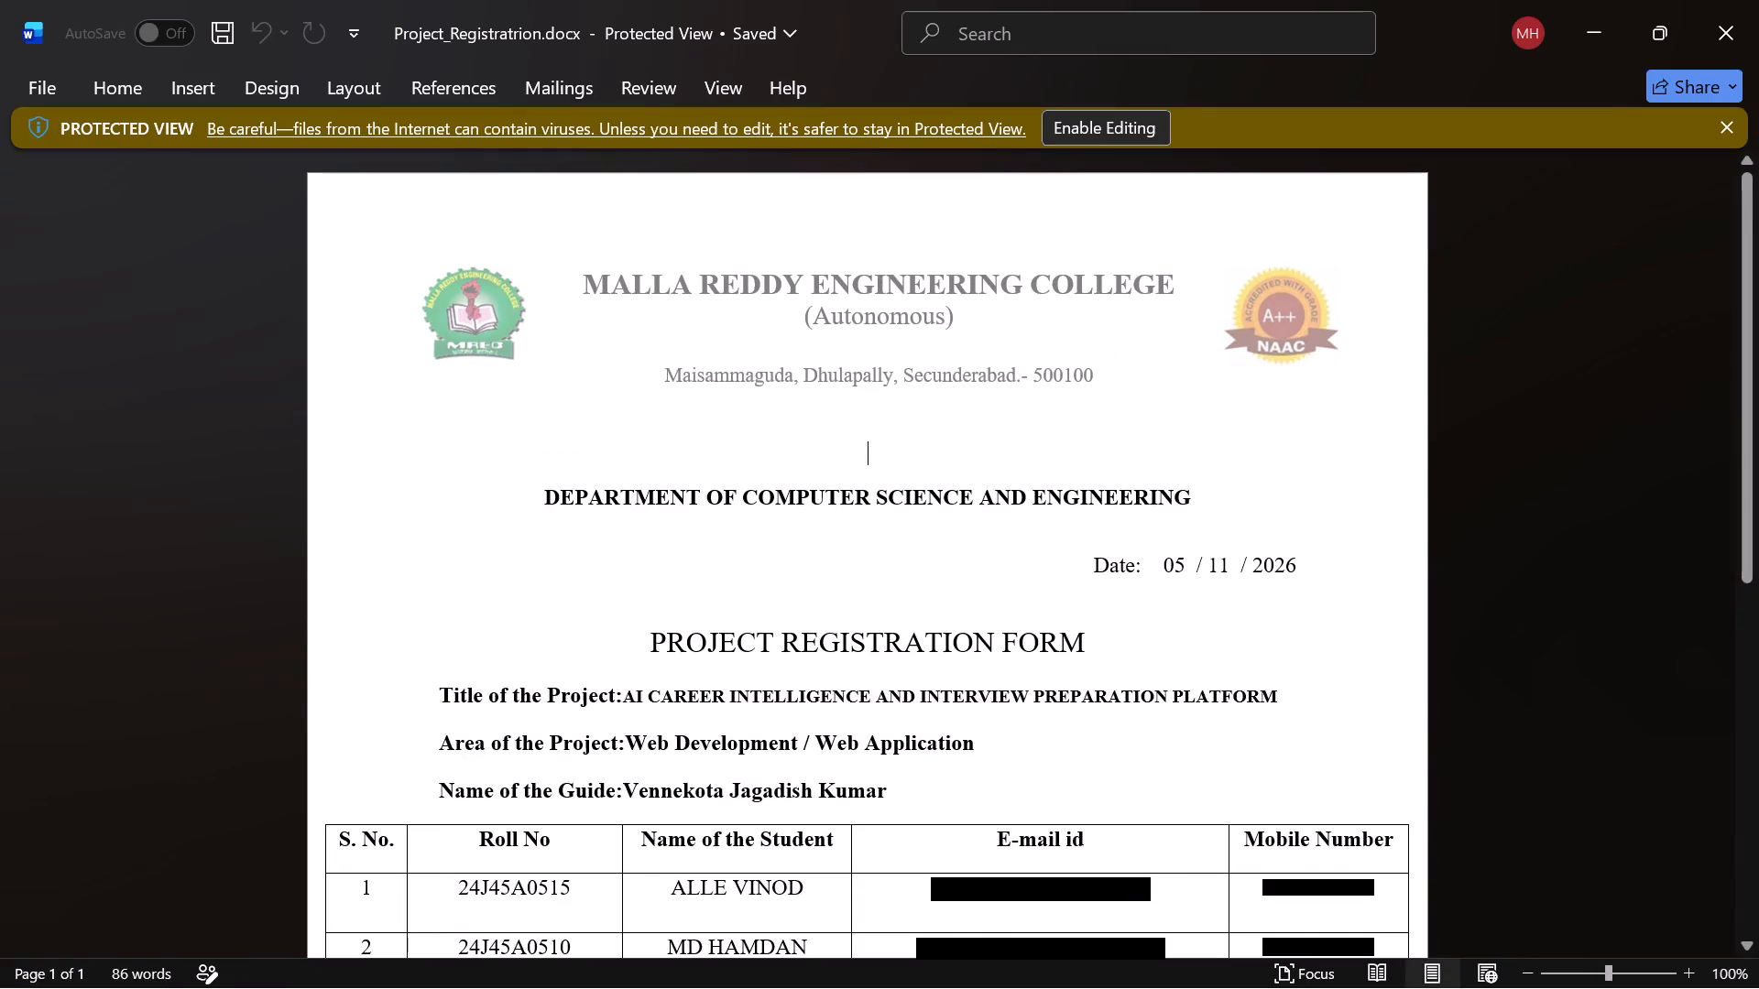
scroll(780, 613, down, 2)
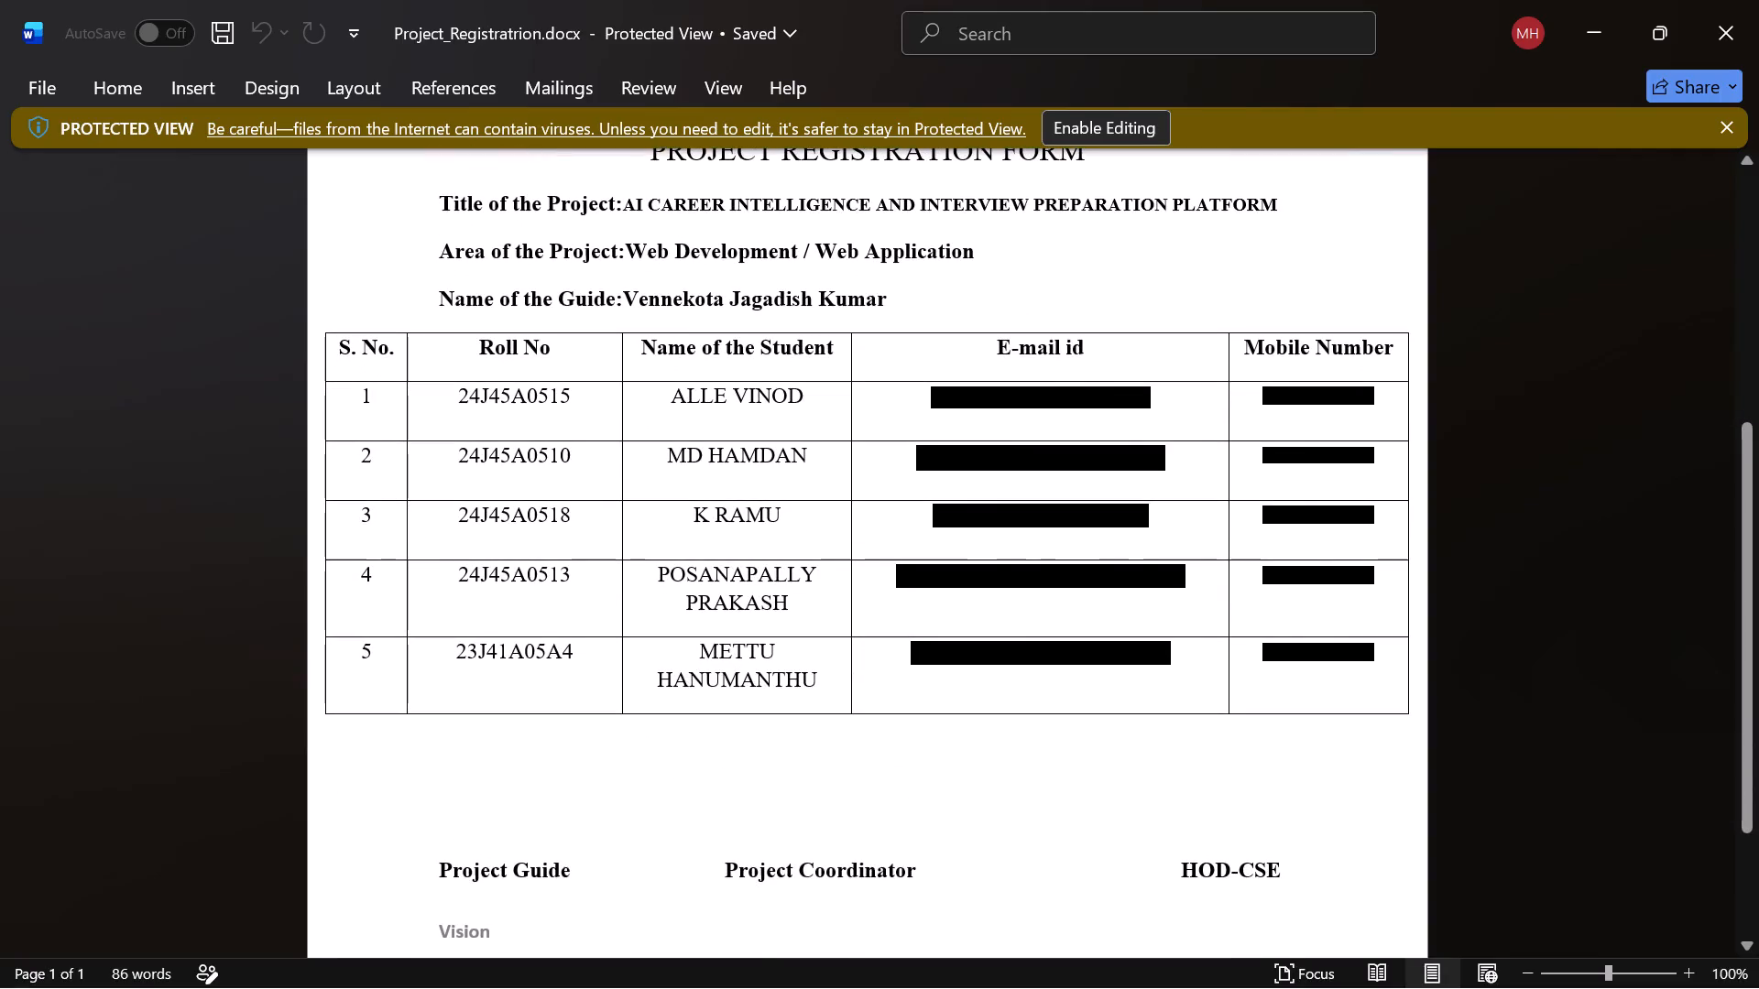
scroll(780, 613, down, 2)
scroll(780, 613, up, 1)
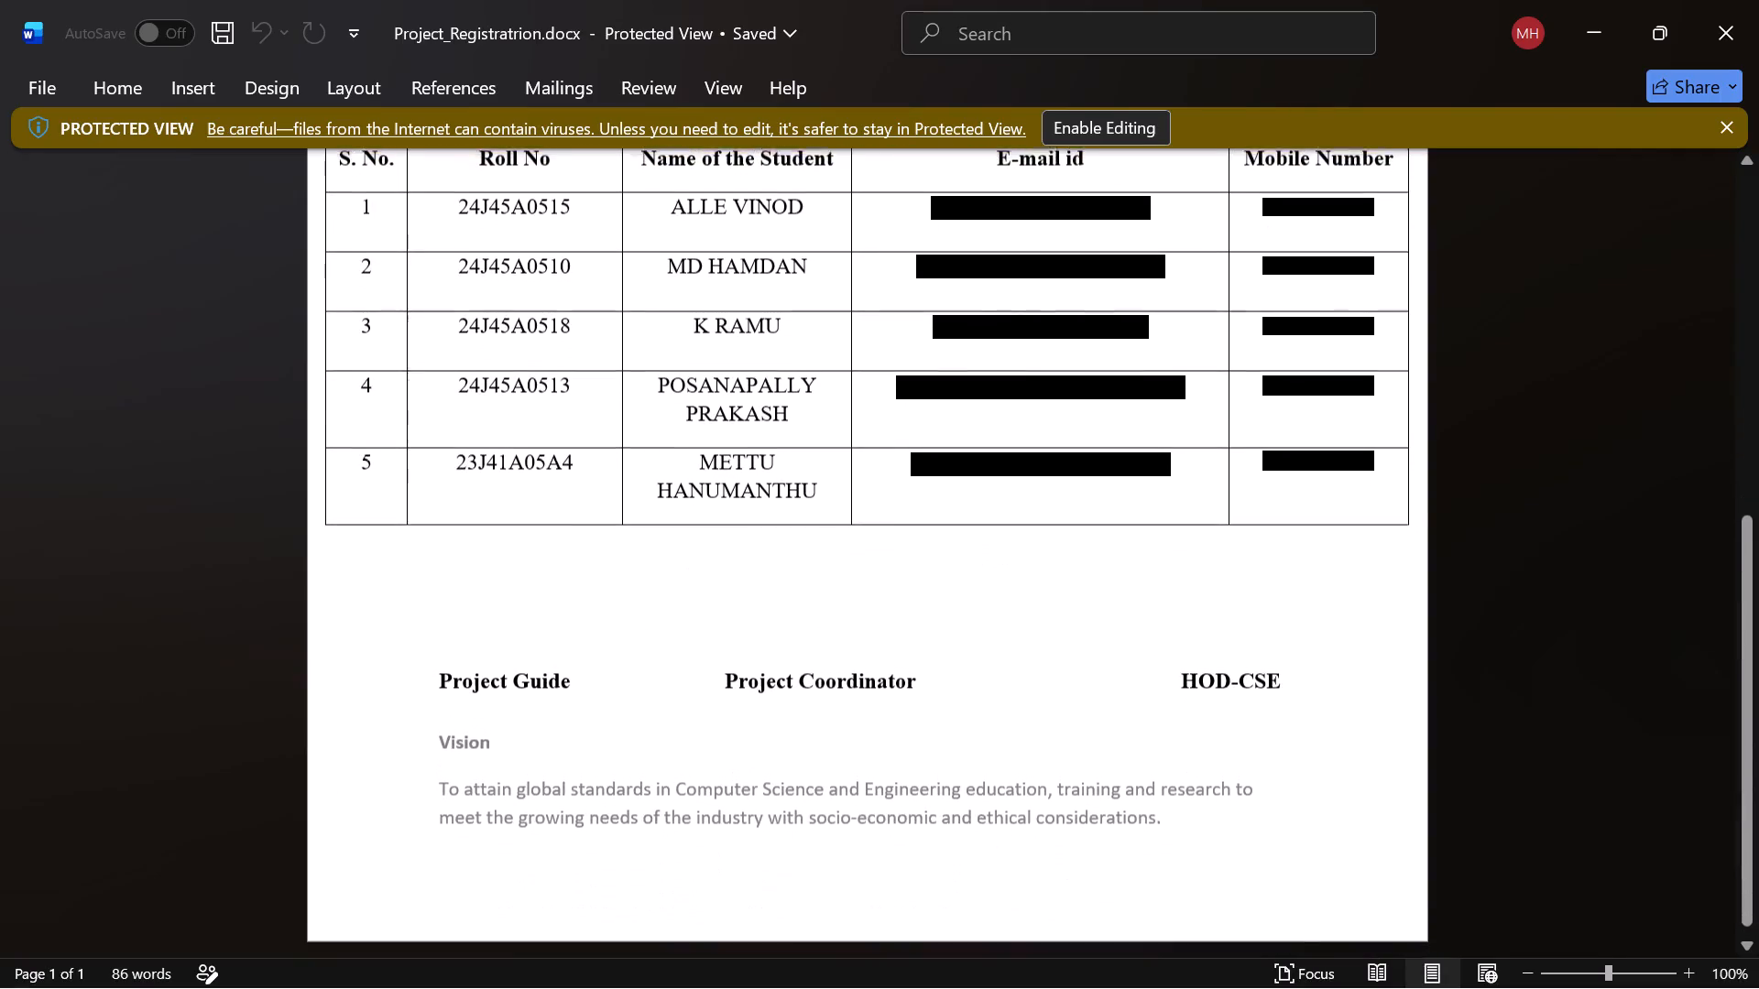
triple_click(753, 822)
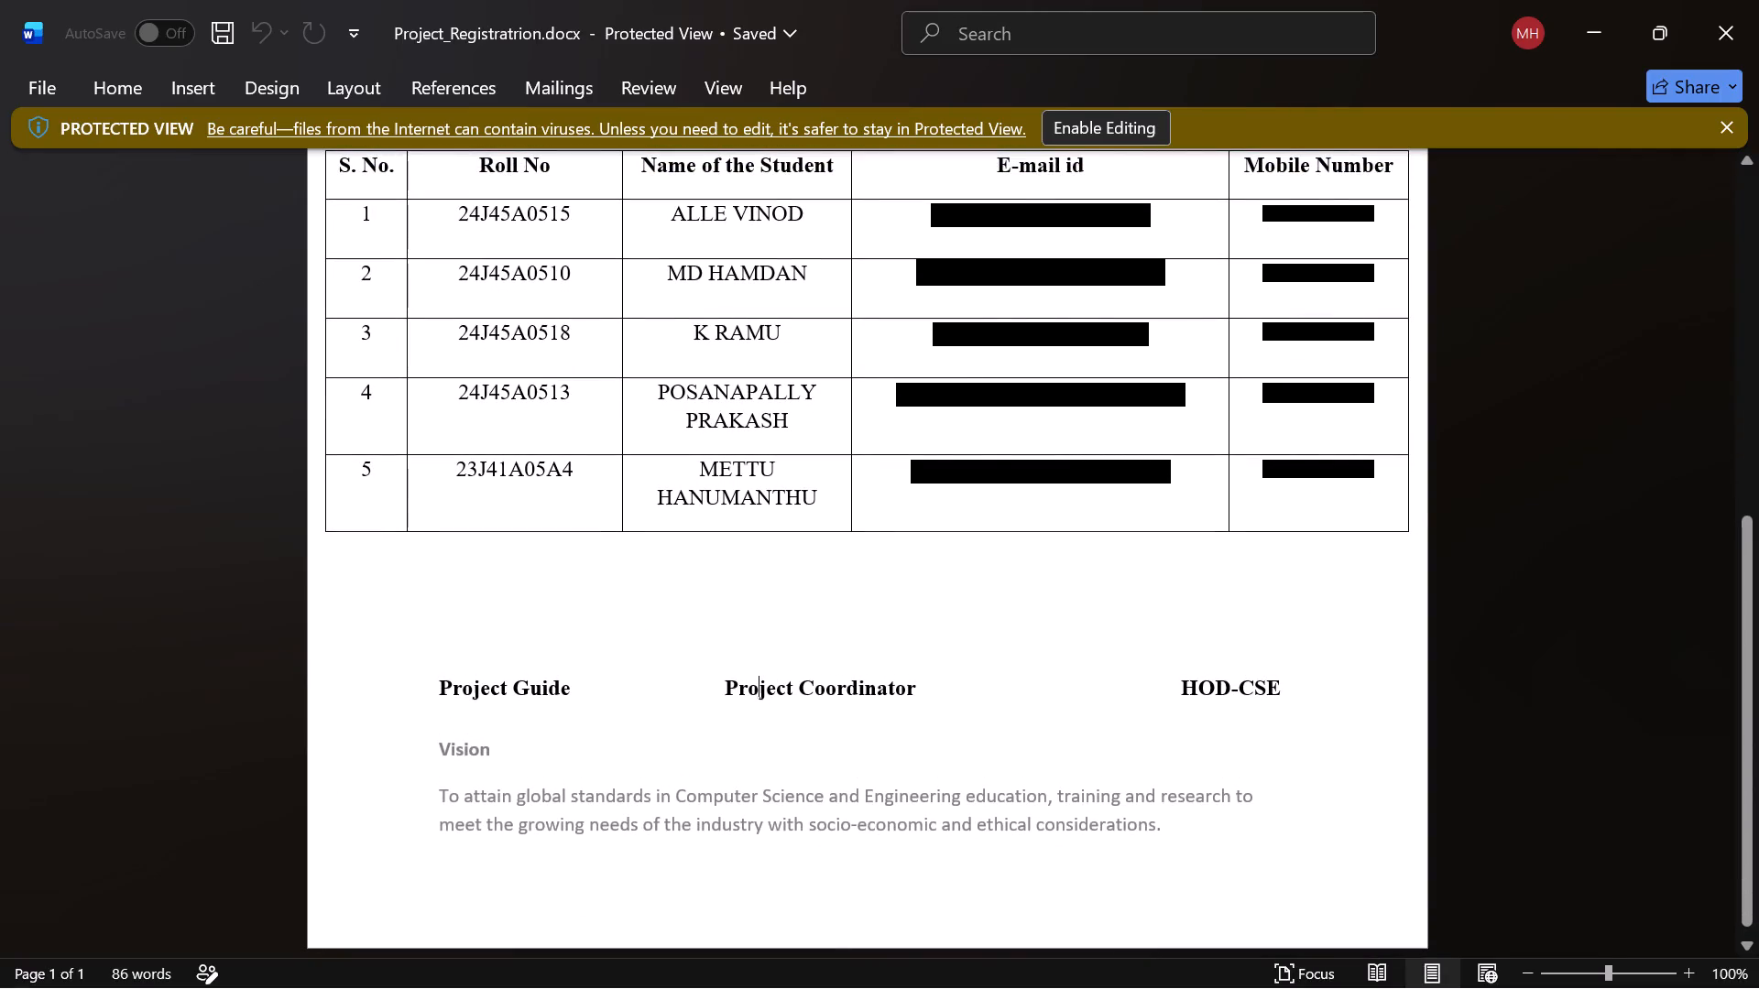
click(1090, 143)
Delete the Vision heading and its statement from the page footer, return to the document body, and save the document.
scroll(957, 549, down, 8)
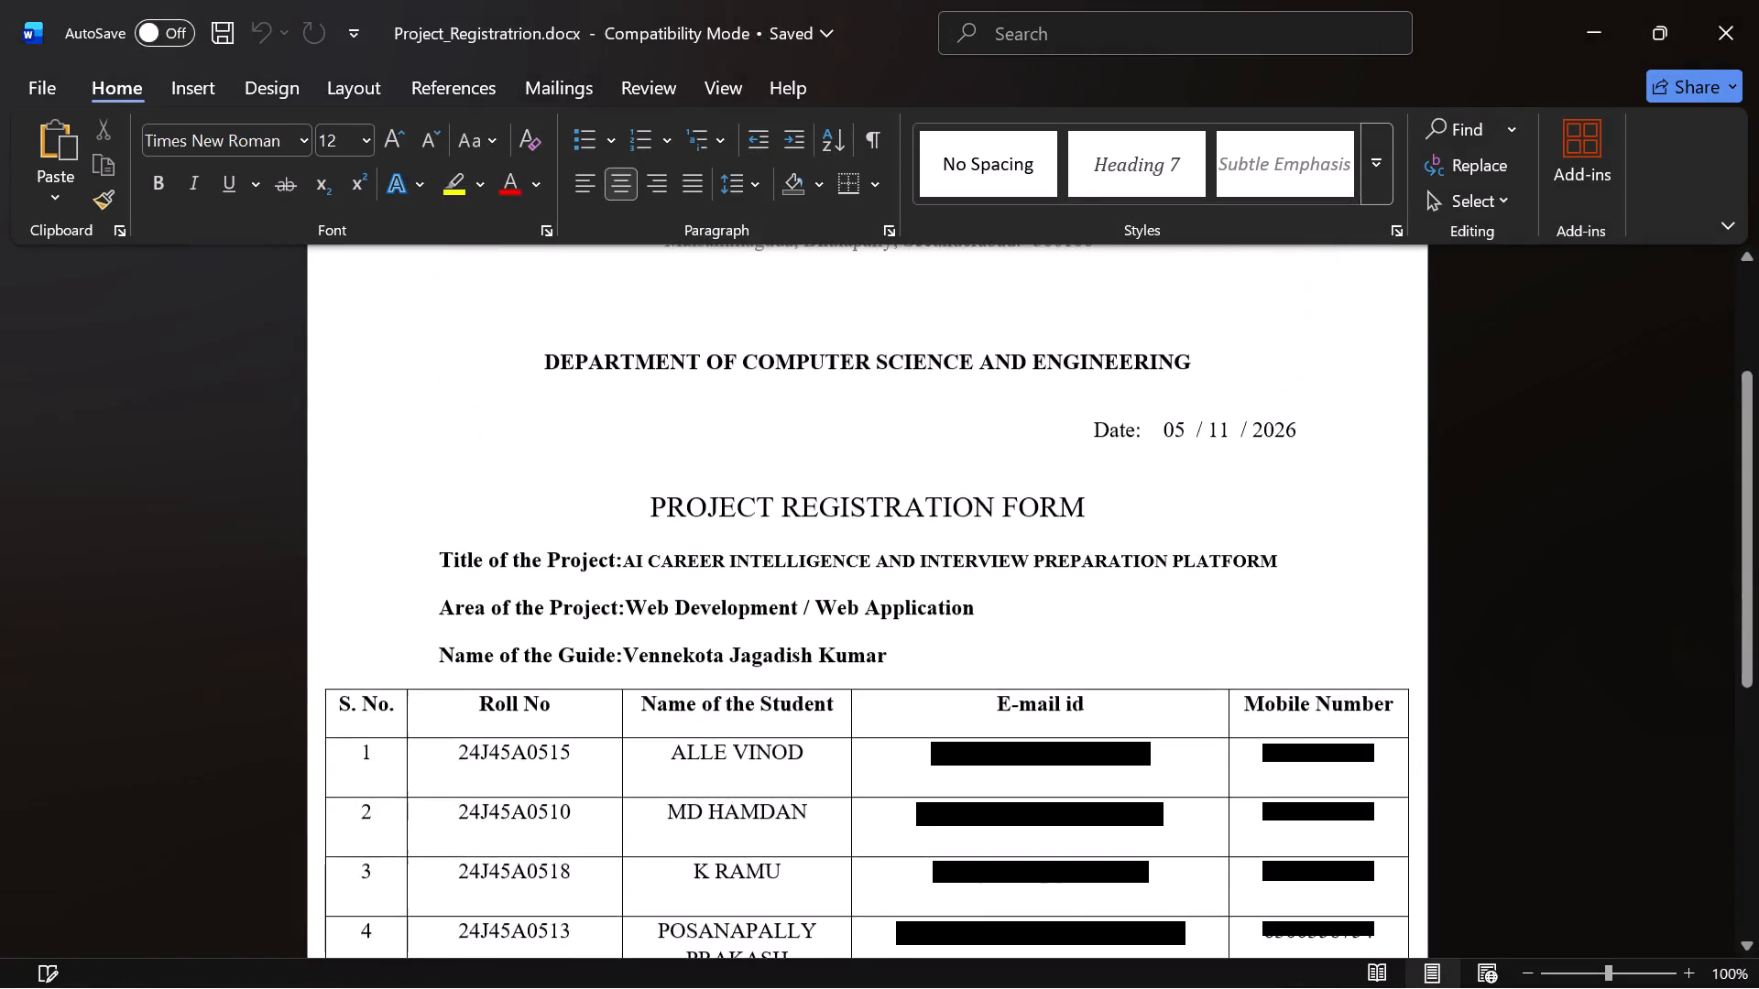
scroll(957, 549, down, 20)
scroll(957, 549, down, 19)
drag(1161, 804, 1029, 798)
triple_click(1029, 798)
double_click(1029, 798)
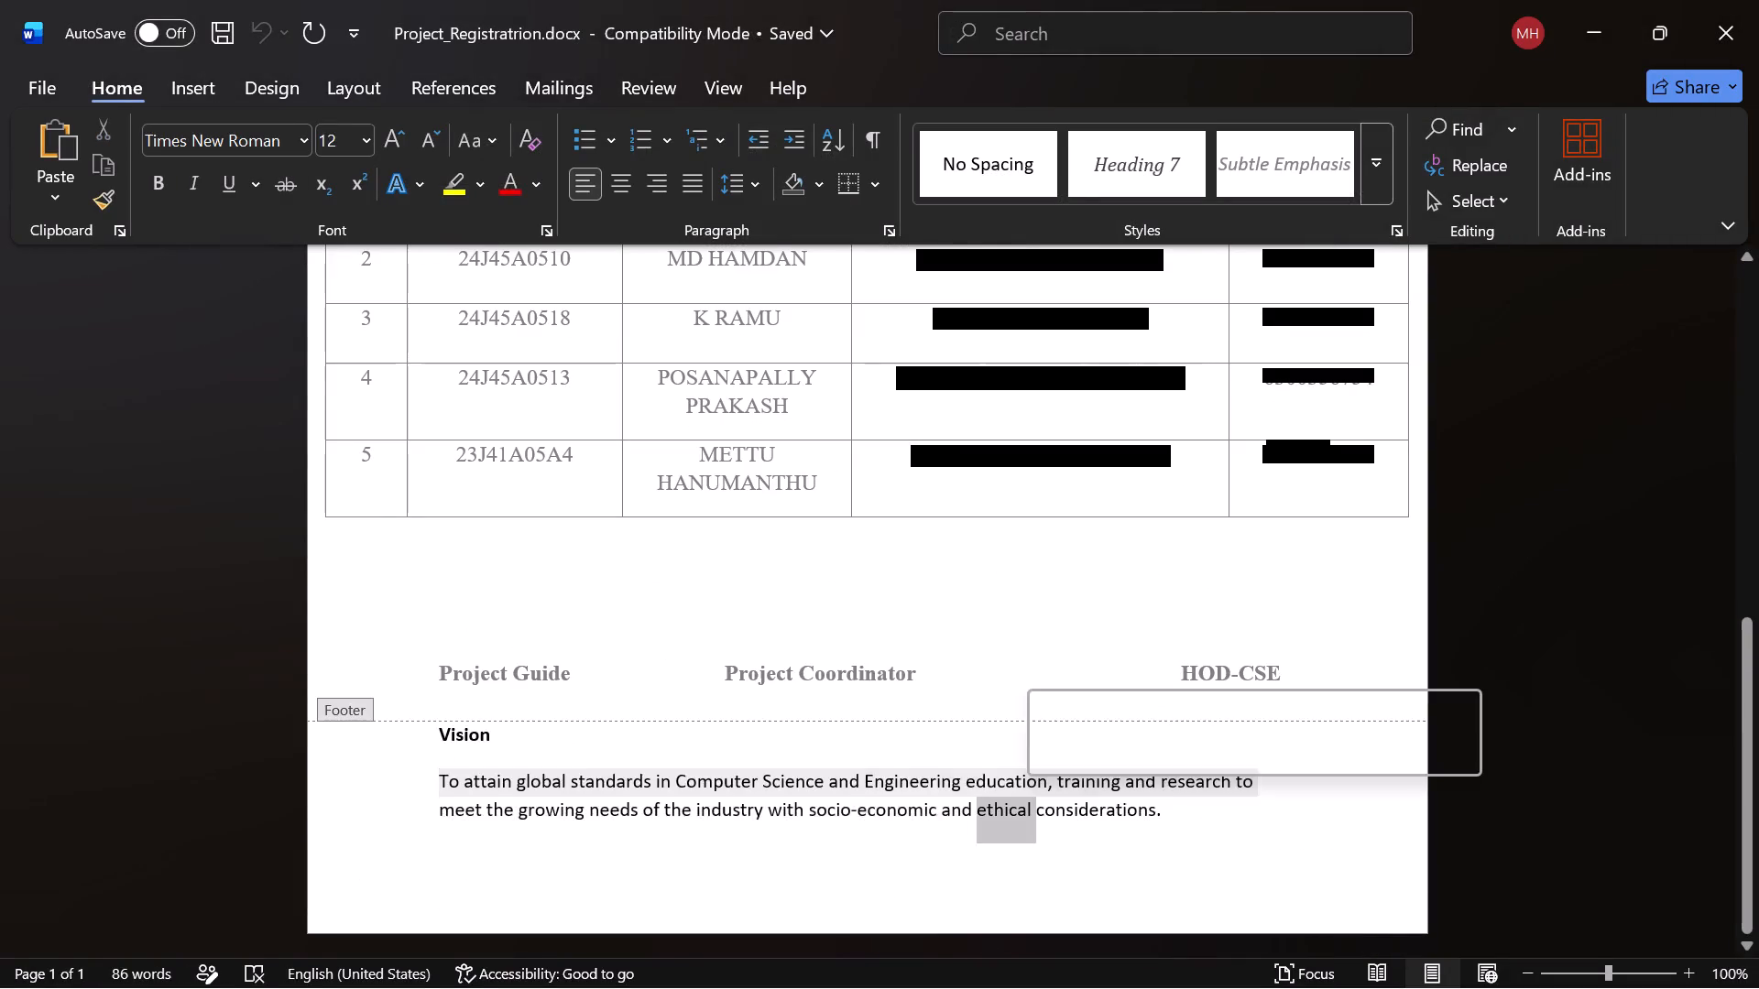
key(BackSpace)
key(BackSpace)
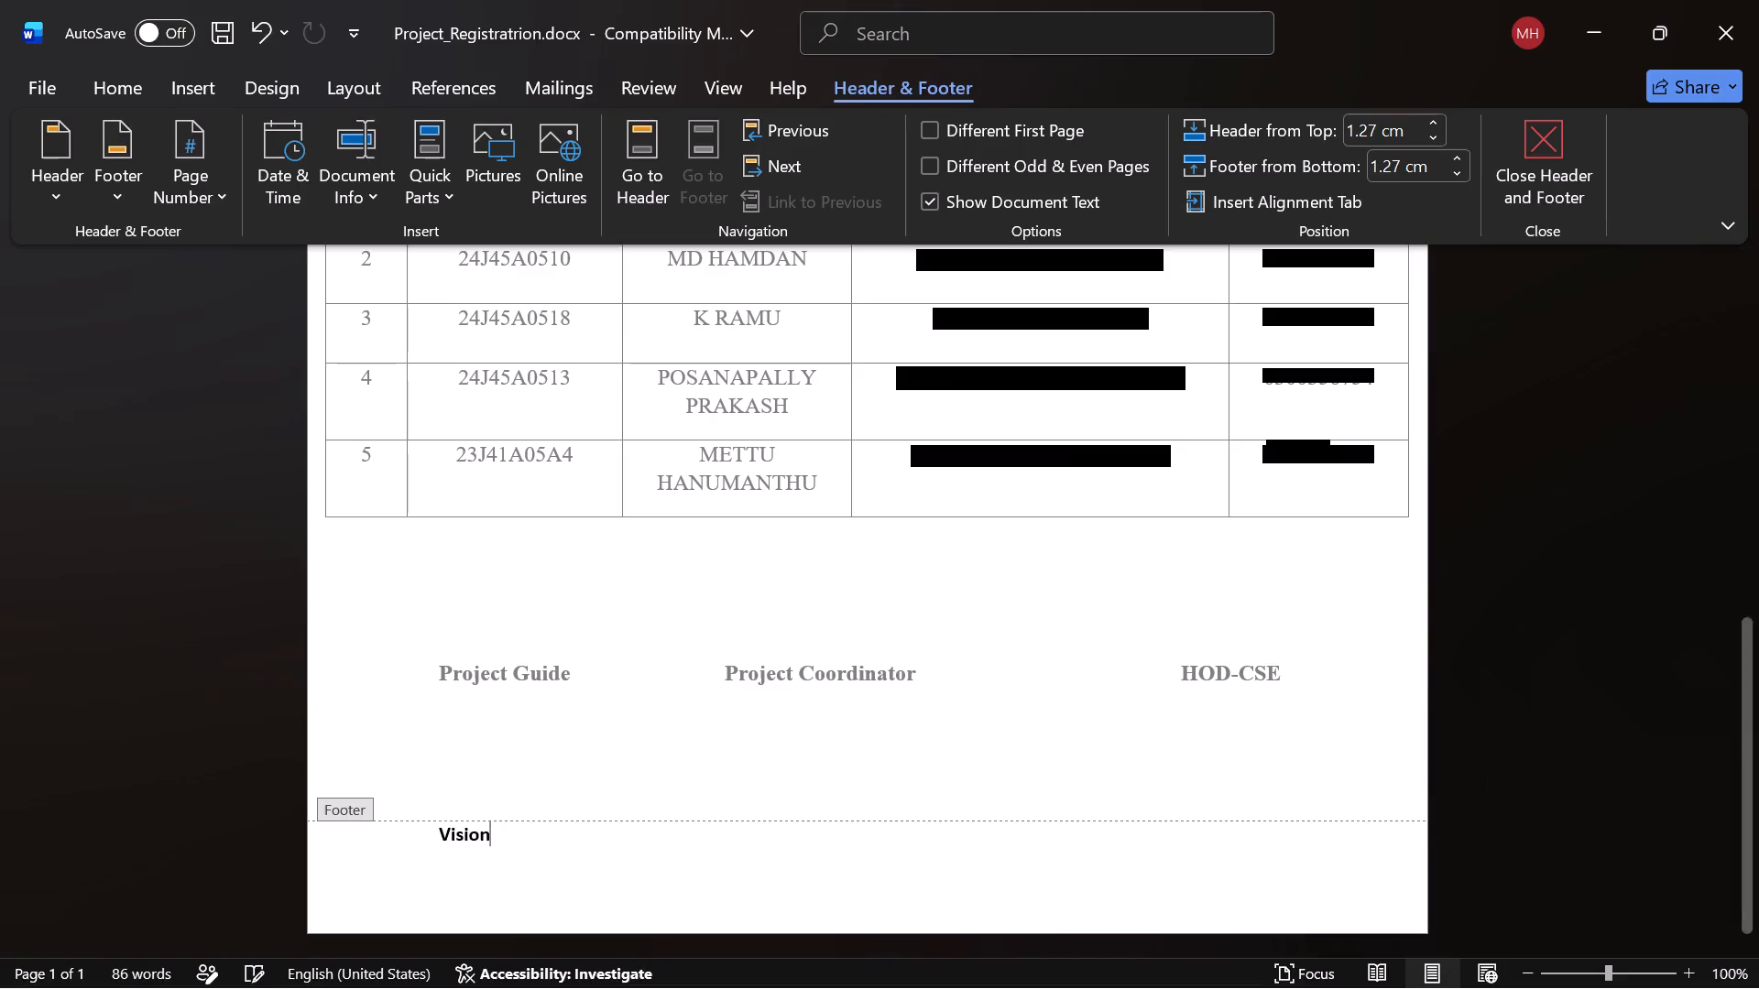
key(BackSpace)
key(BackSpace)
key(BackSpace)
key(BackSpace)
key(BackSpace)
key(BackSpace)
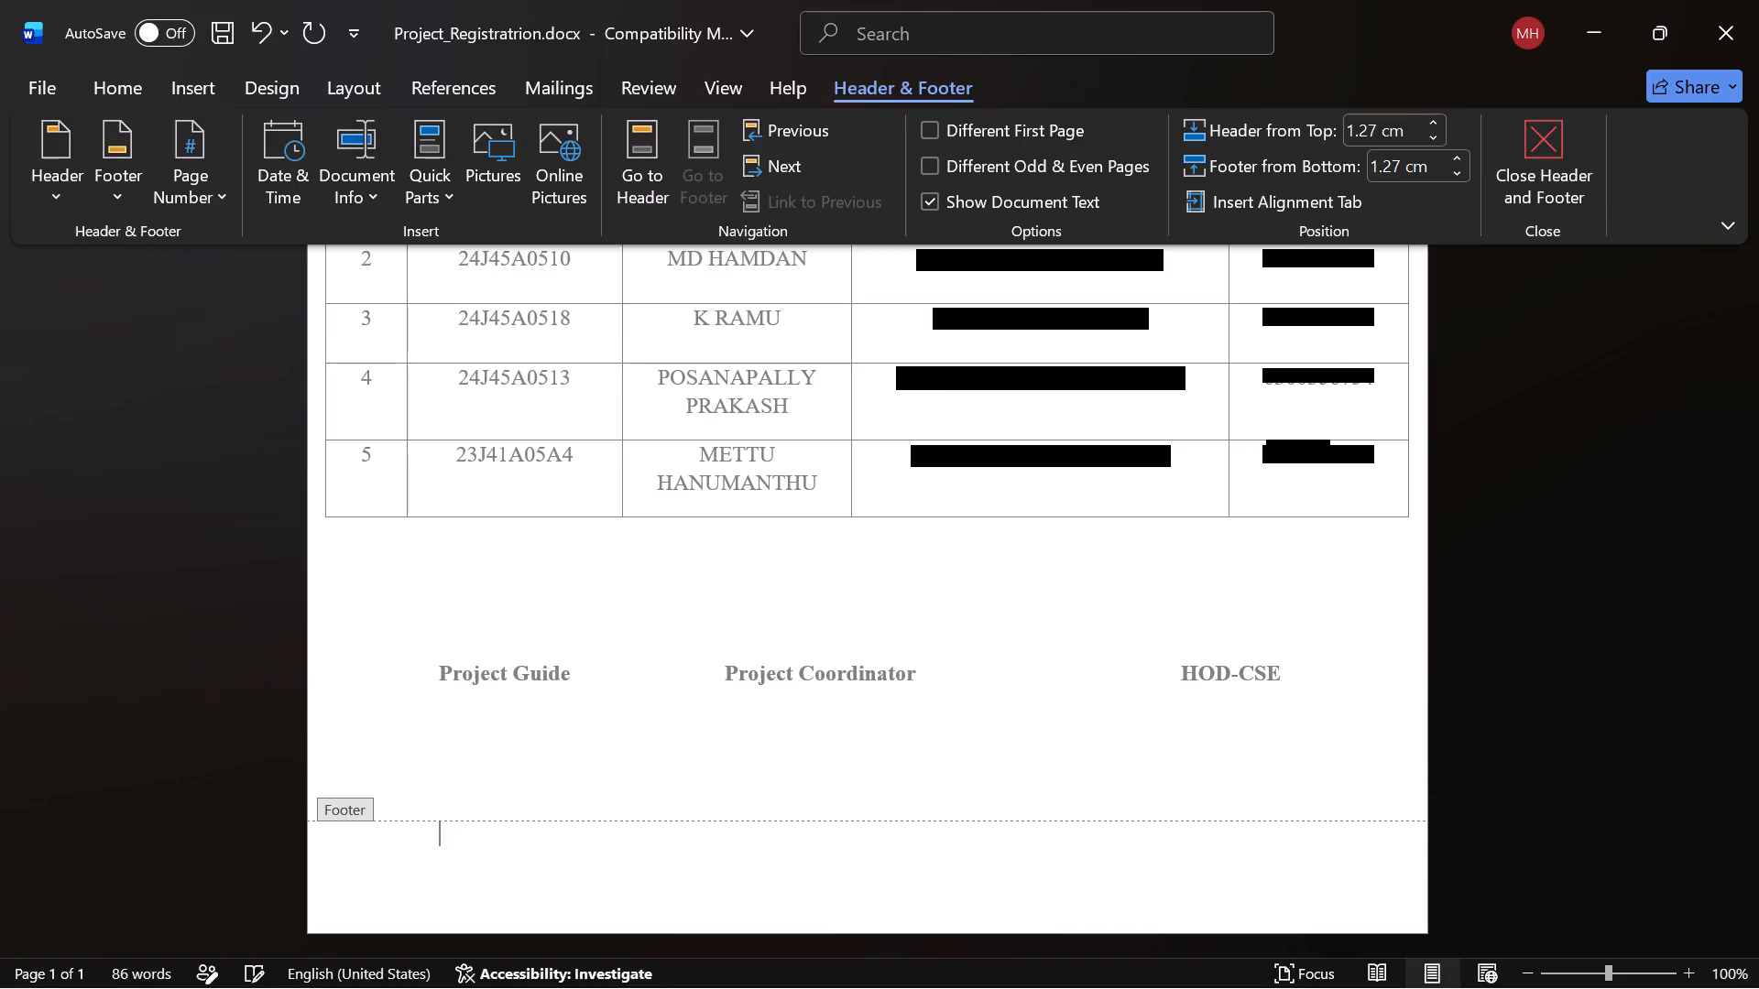
double_click(745, 715)
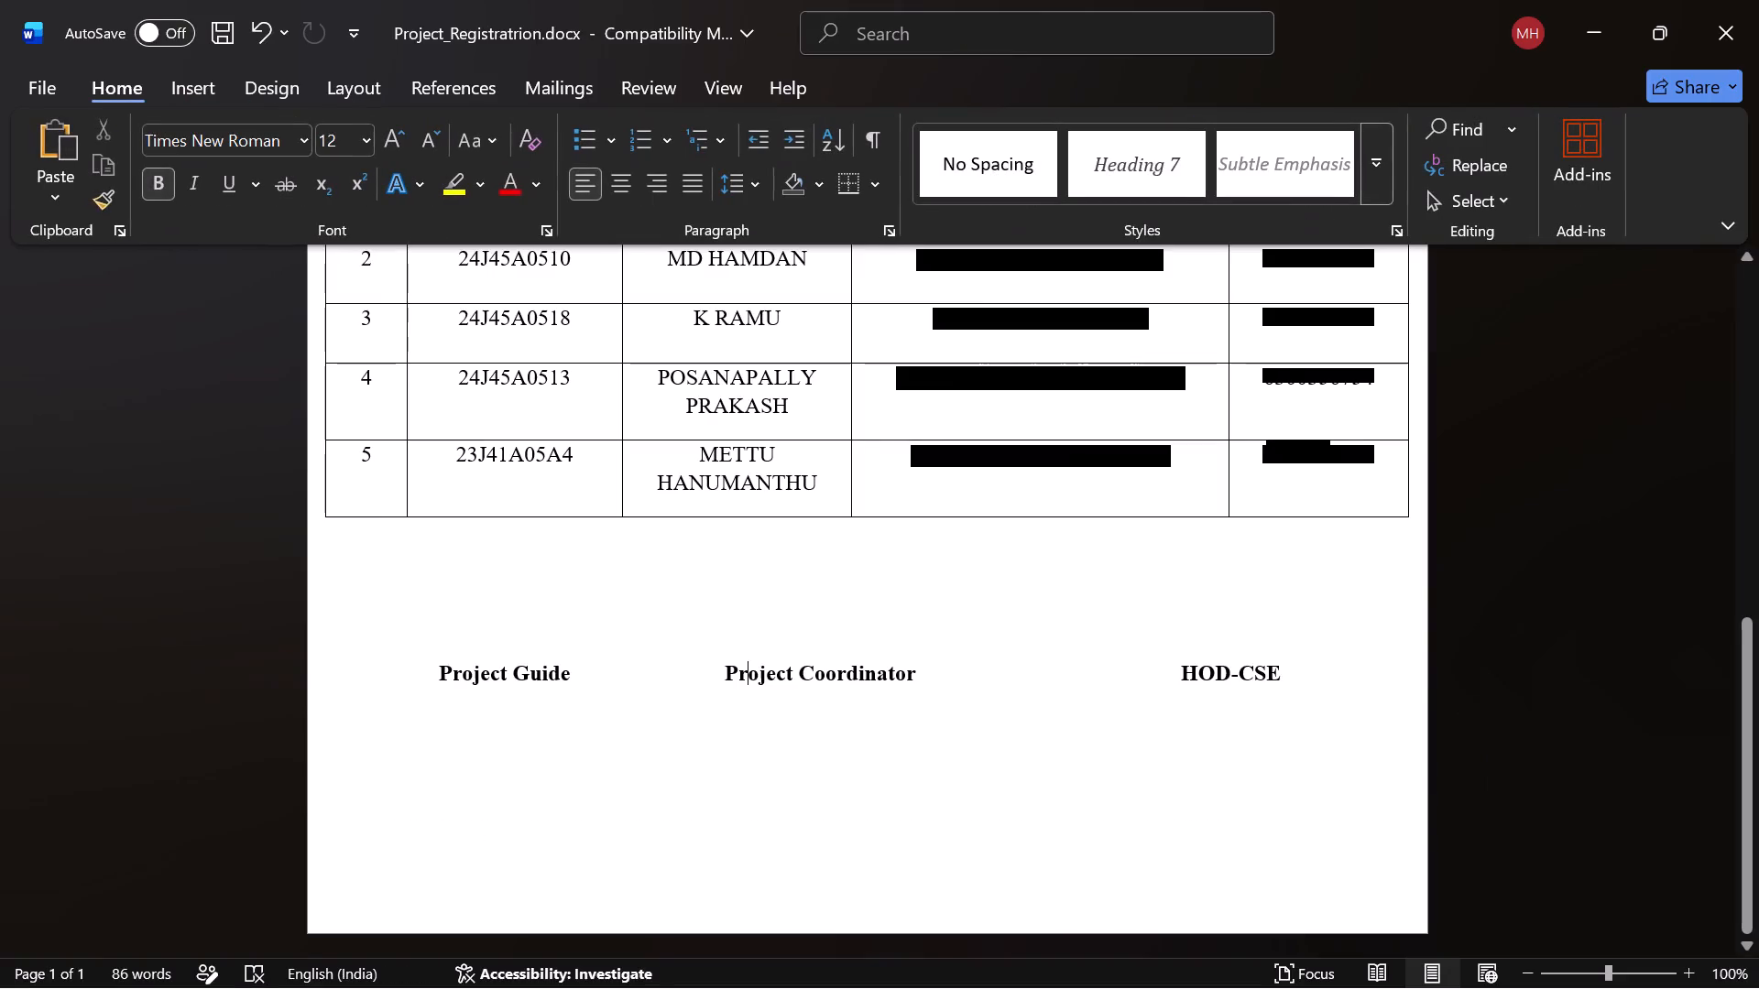
key(ctrl+s)
Change the form's date to 06/11/2026 without spaces around the slashes, and save the document.
scroll(745, 715, up, 8)
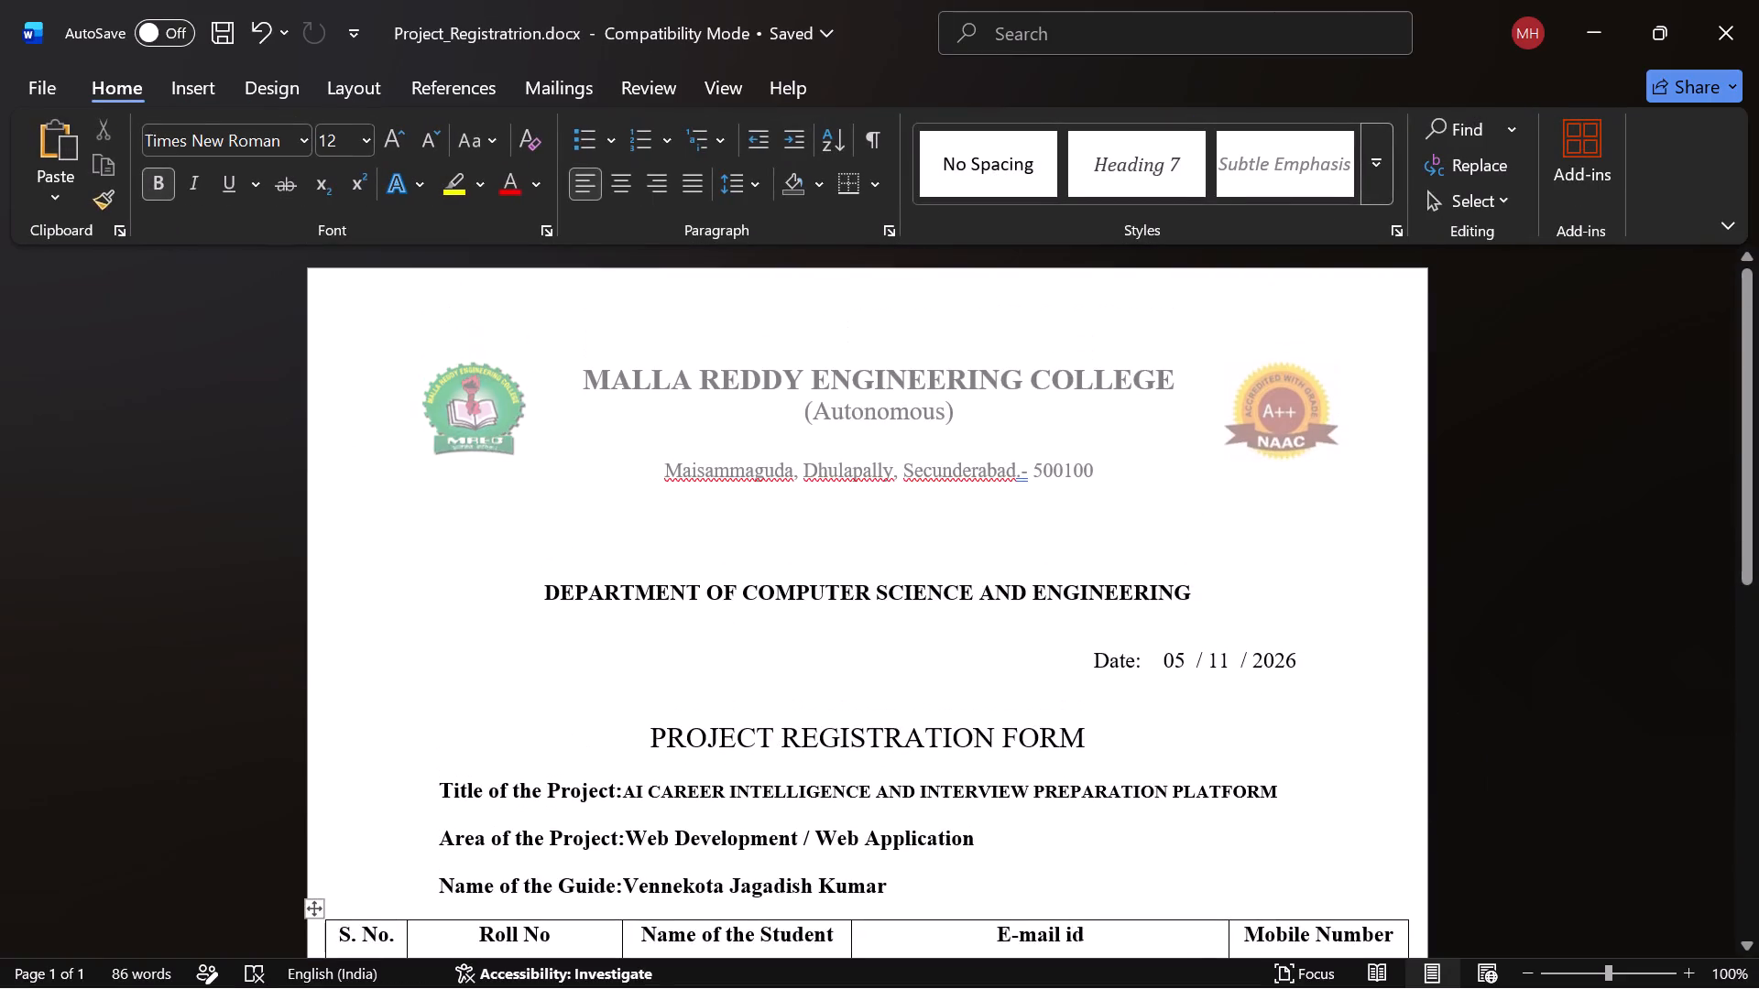
scroll(745, 715, down, 1)
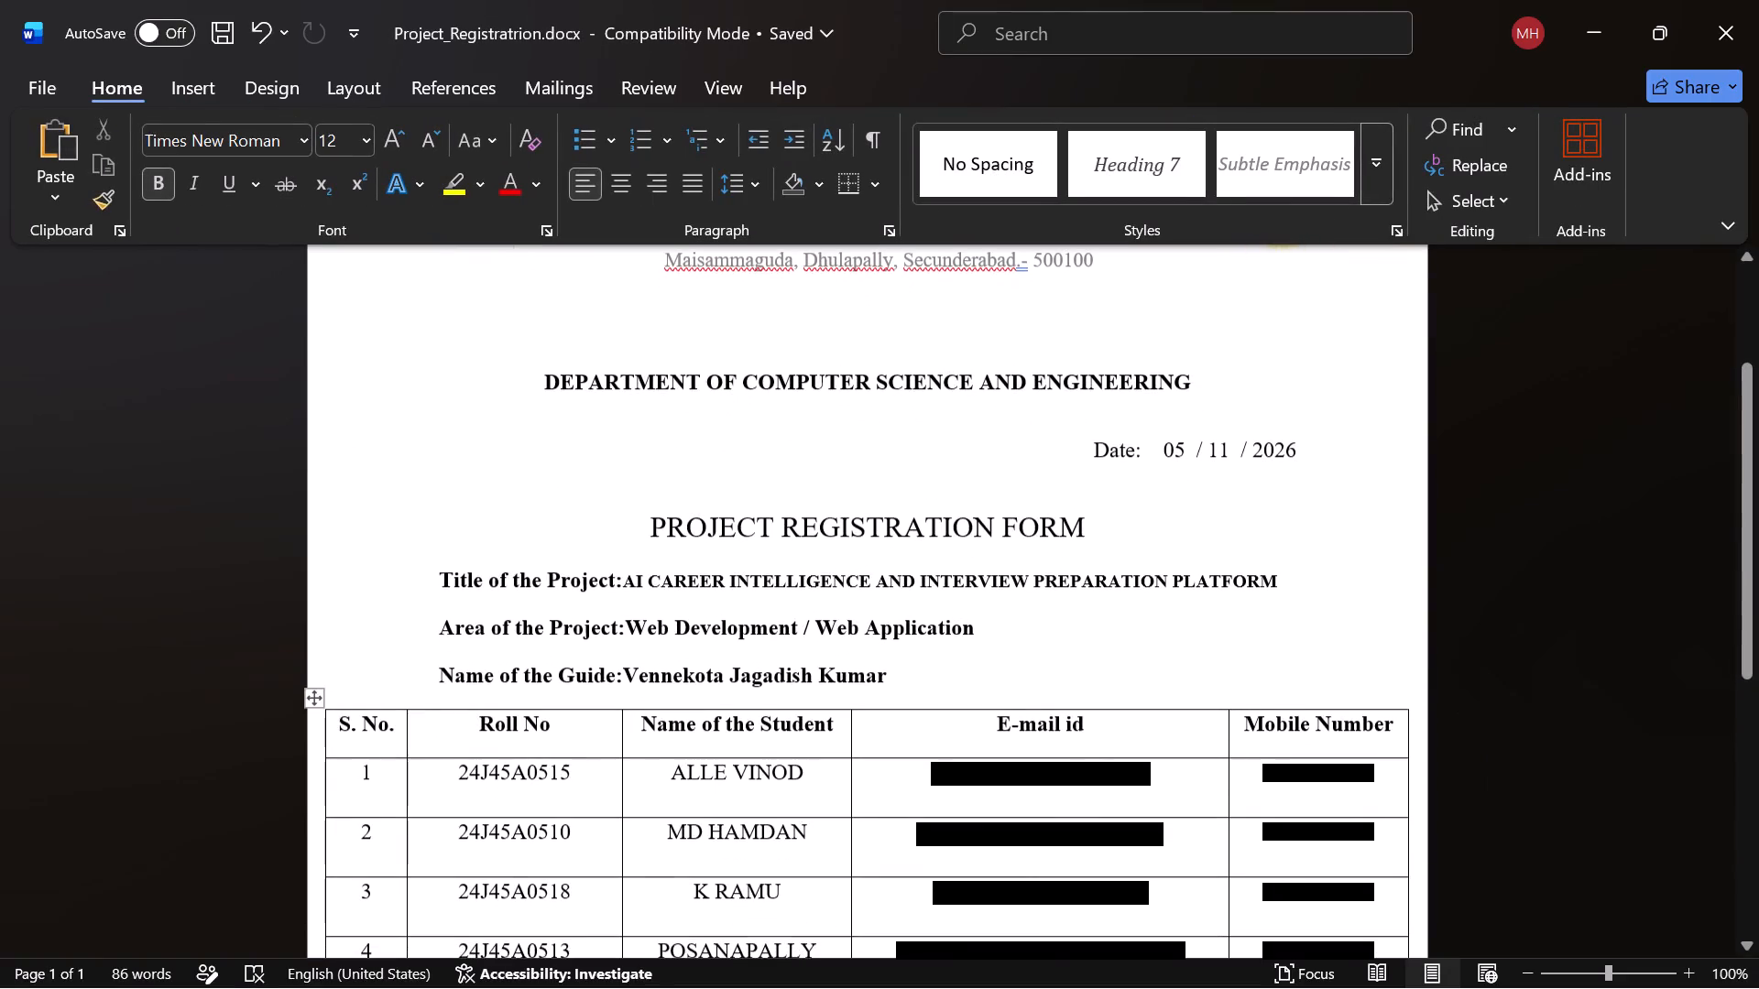
click(1194, 462)
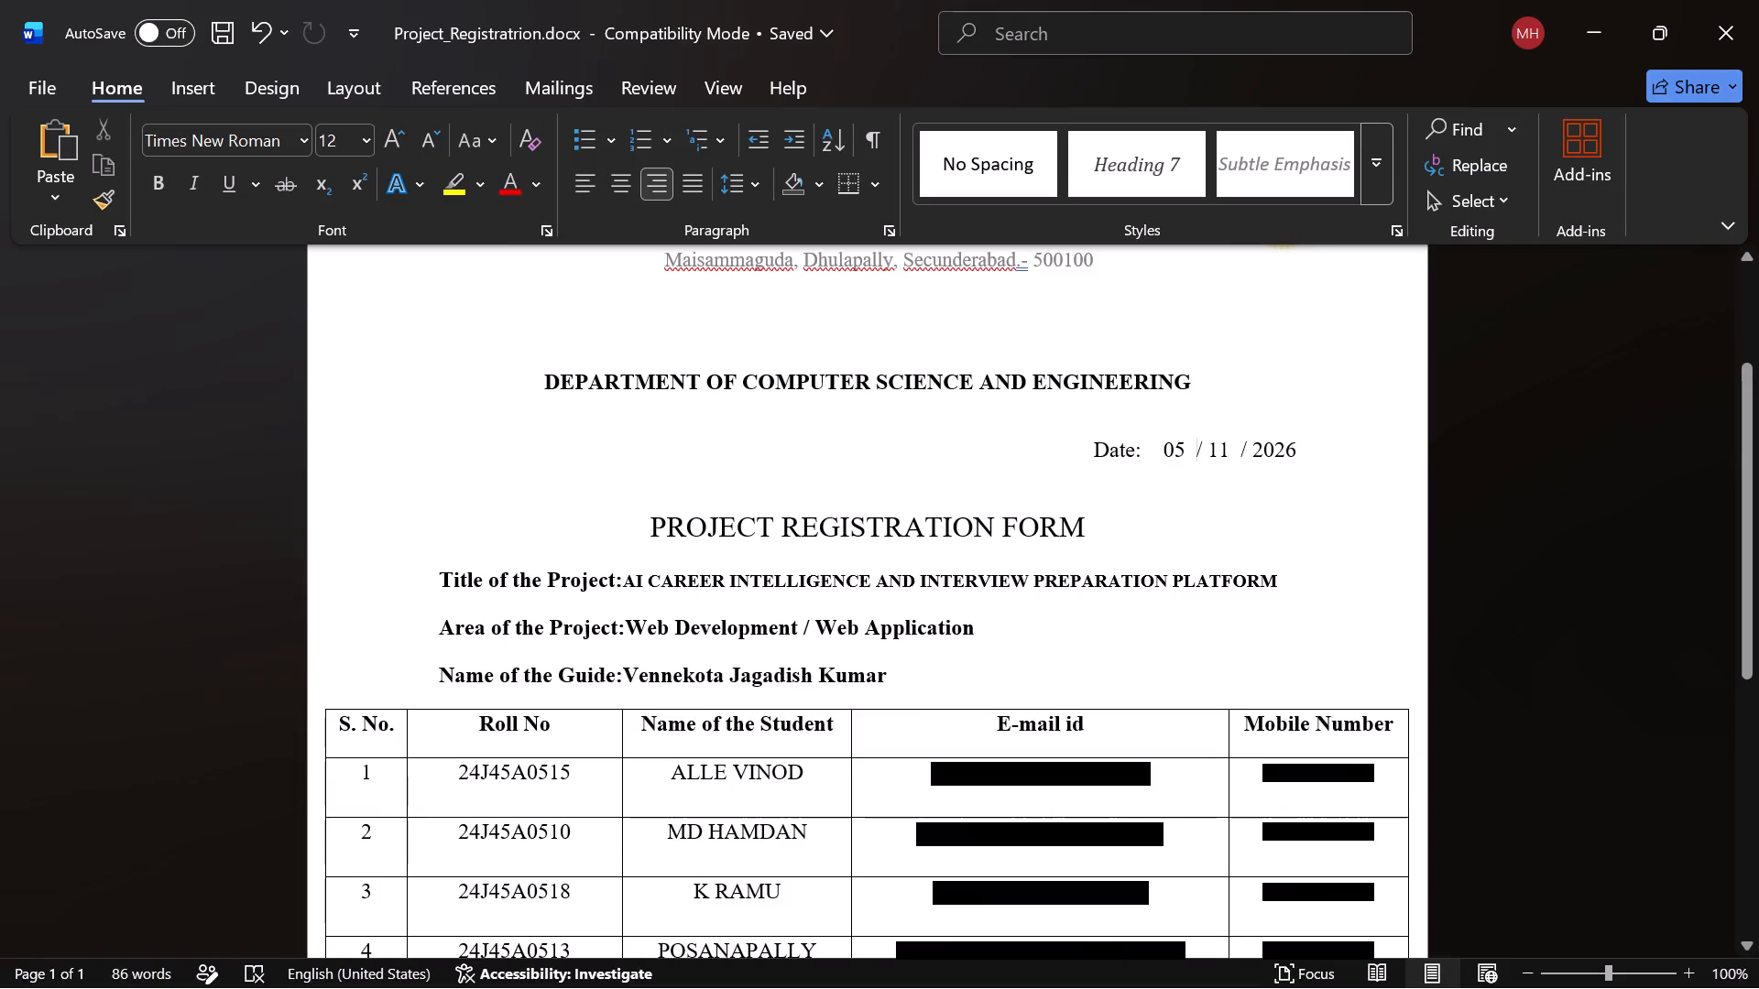
key(BackSpace)
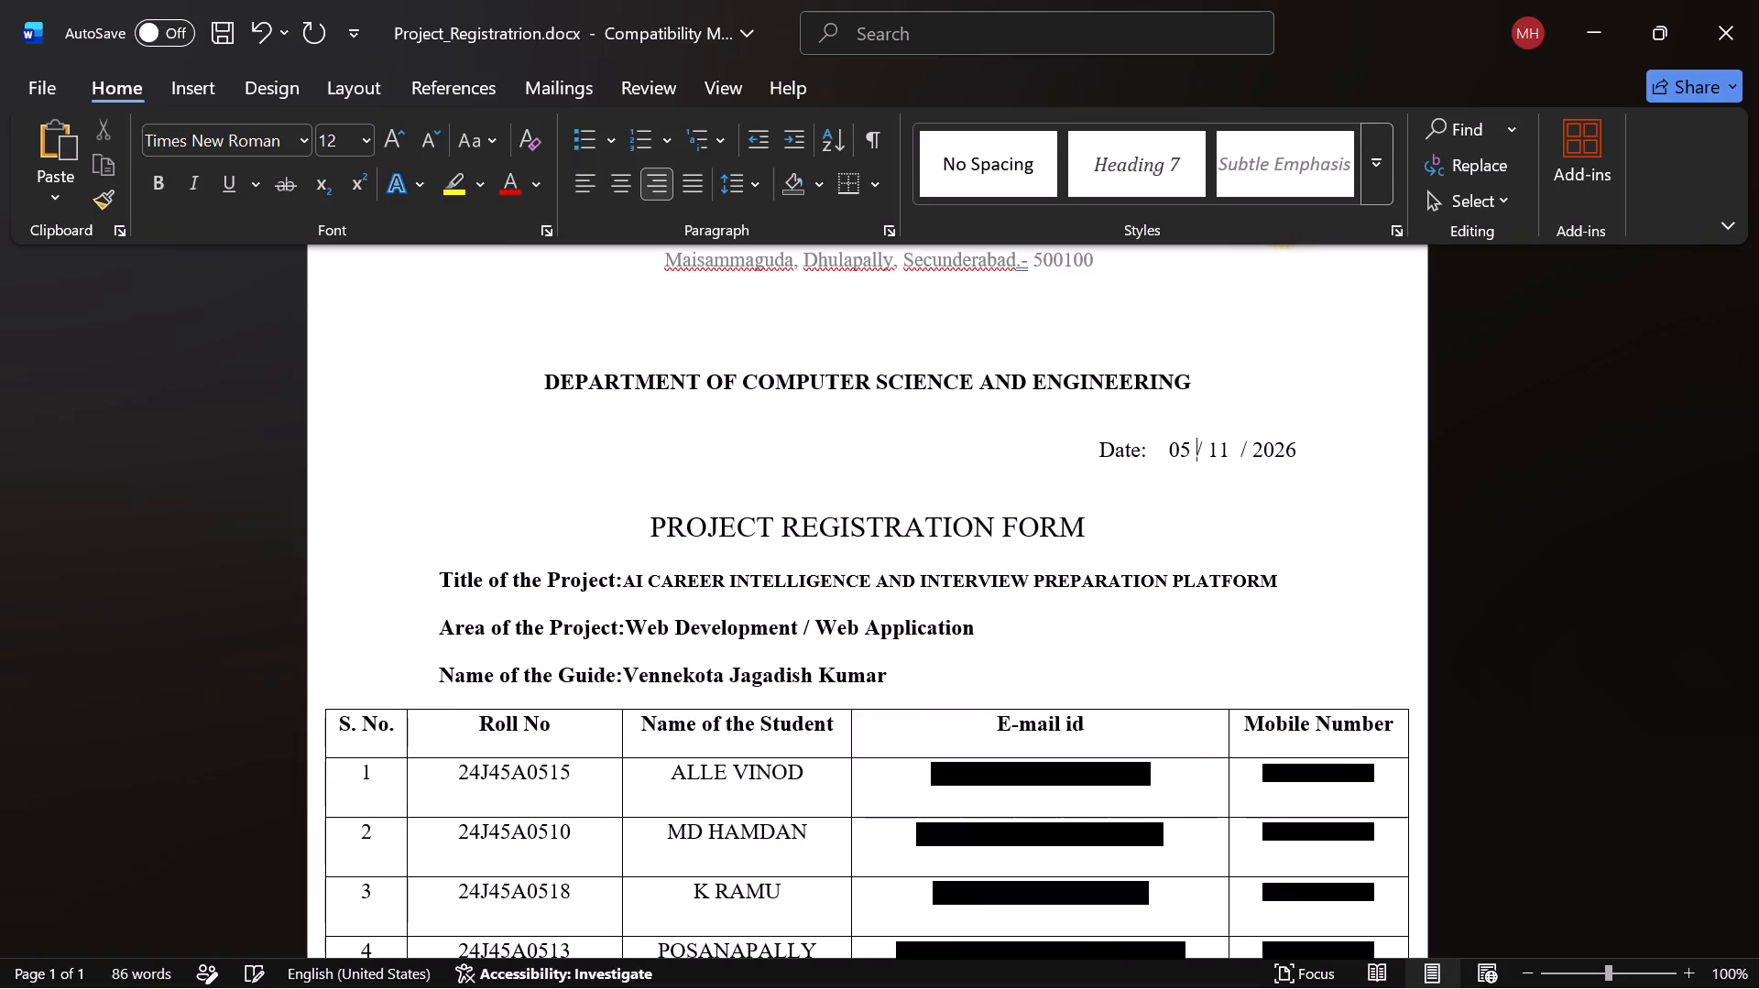
key(BackSpace)
key(BackSpace)
key(6)
key(Right)
key(Right)
key(BackSpace)
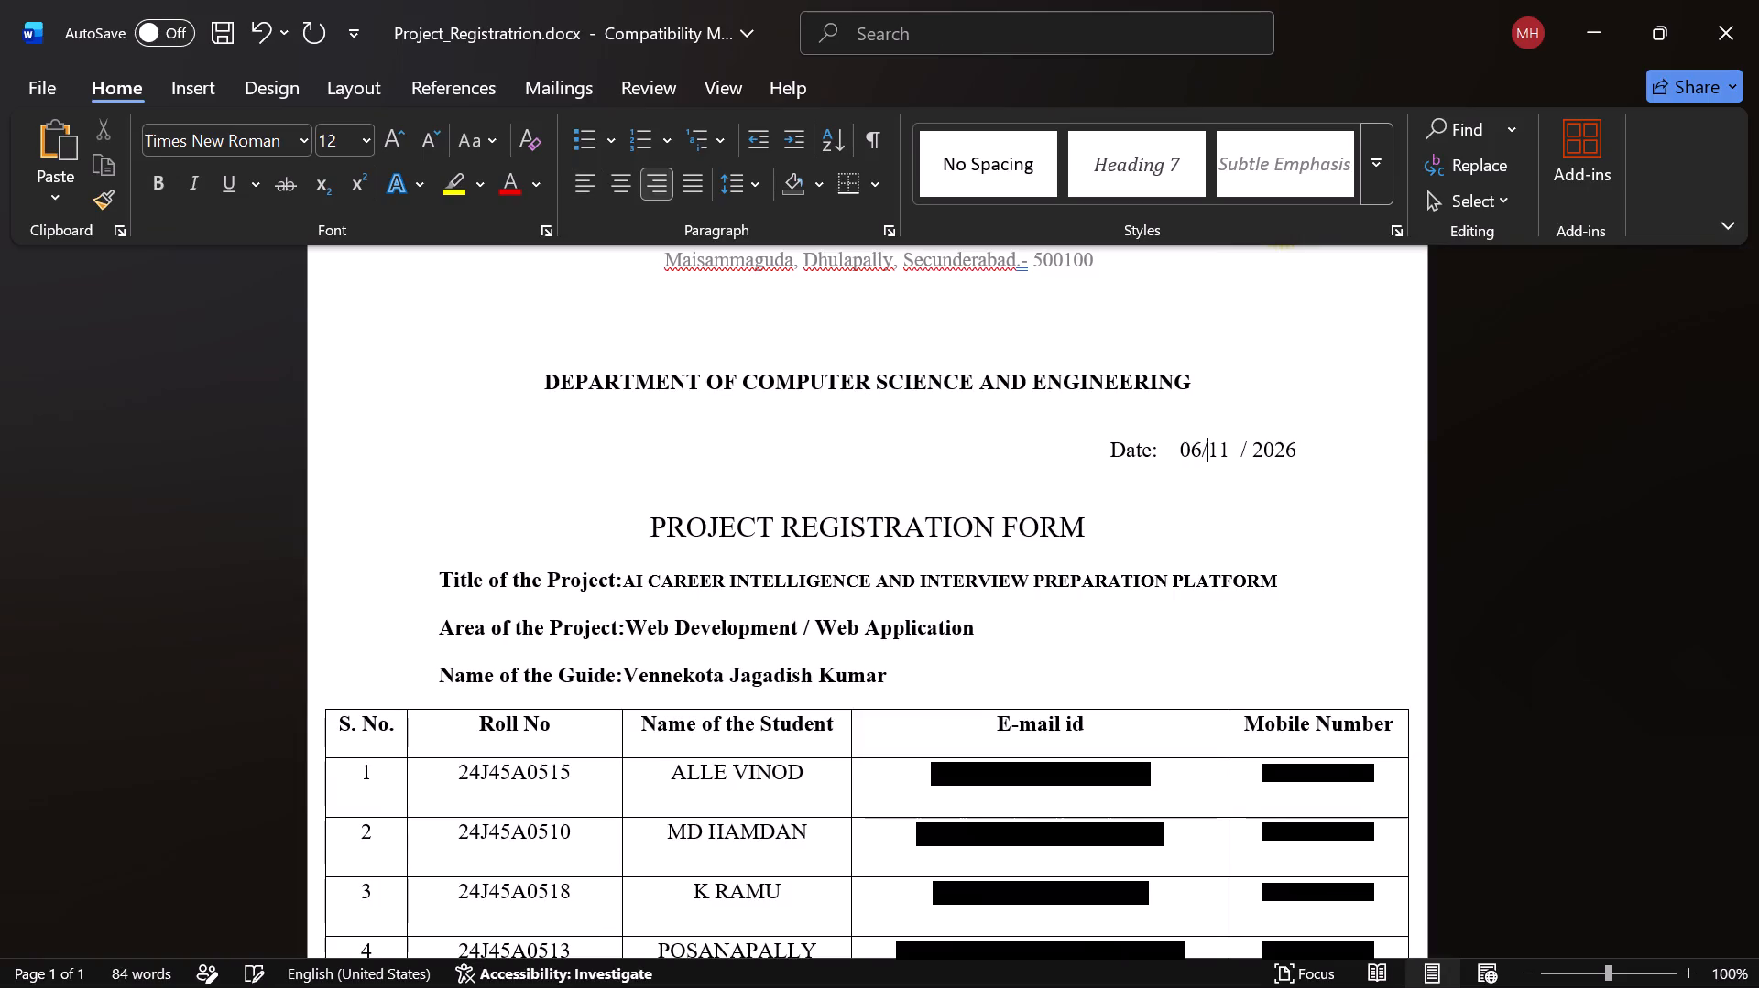
key(Right)
key(Right)
key(Right)
key(Right)
key(BackSpace)
key(BackSpace)
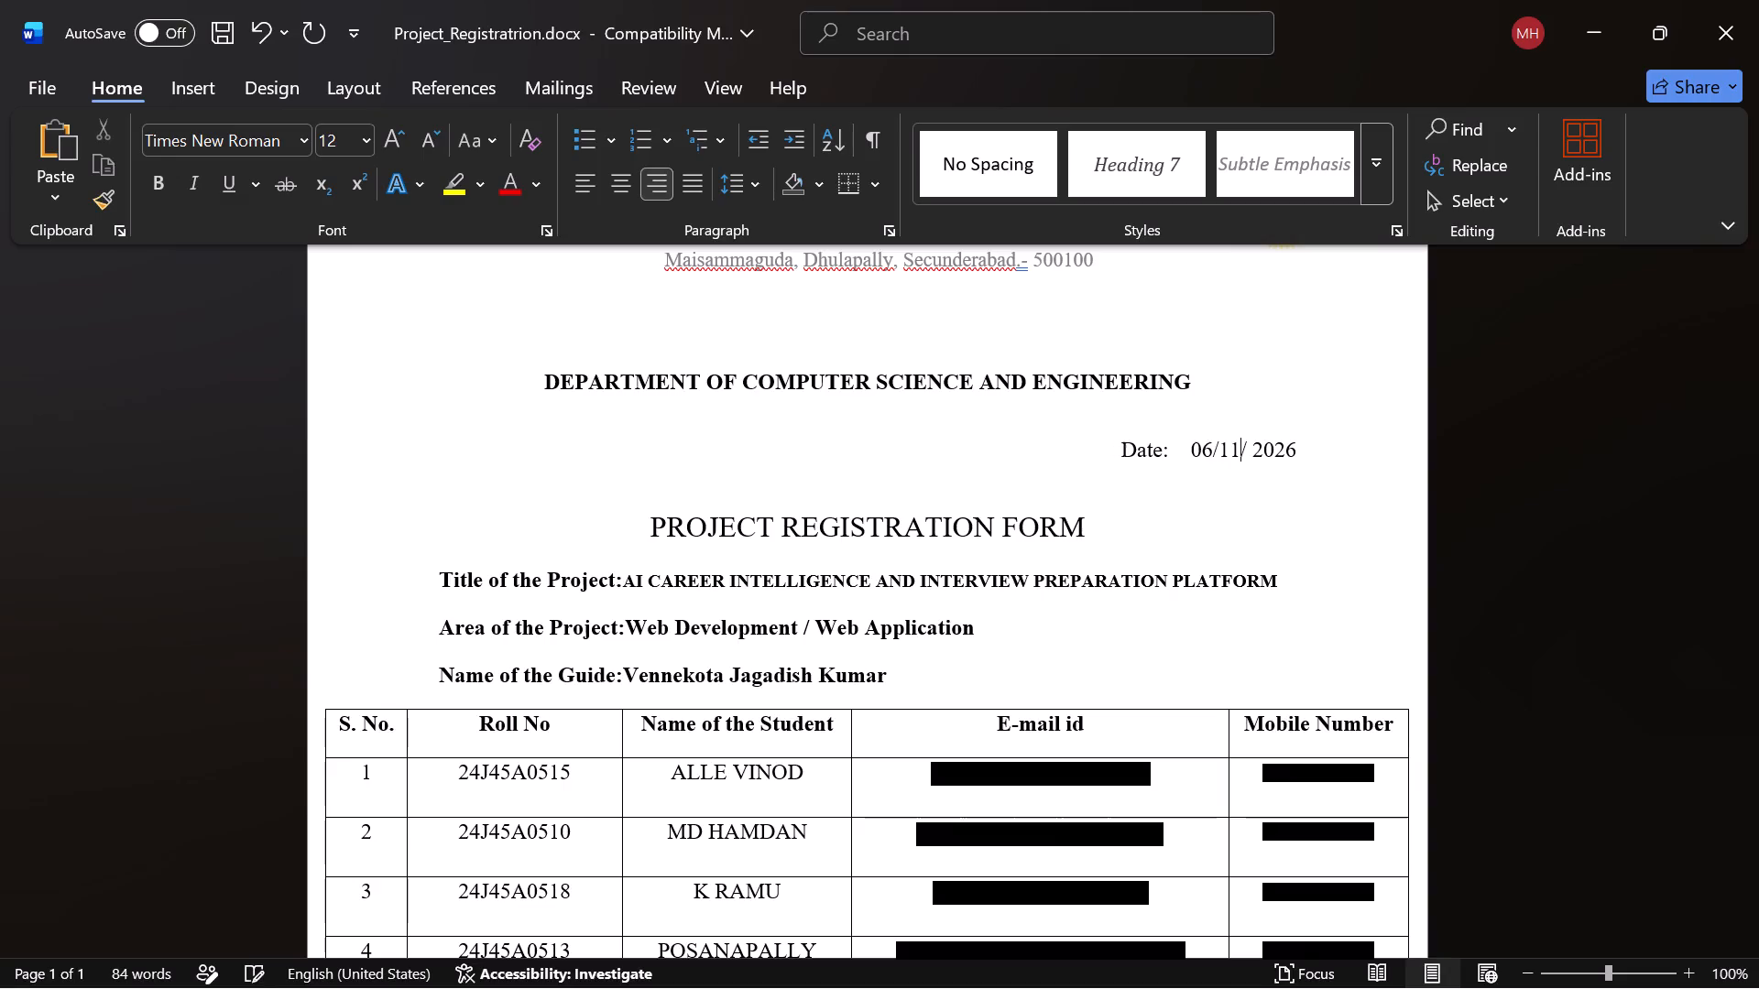
key(Right)
key(Right)
key(BackSpace)
key(ctrl+s)
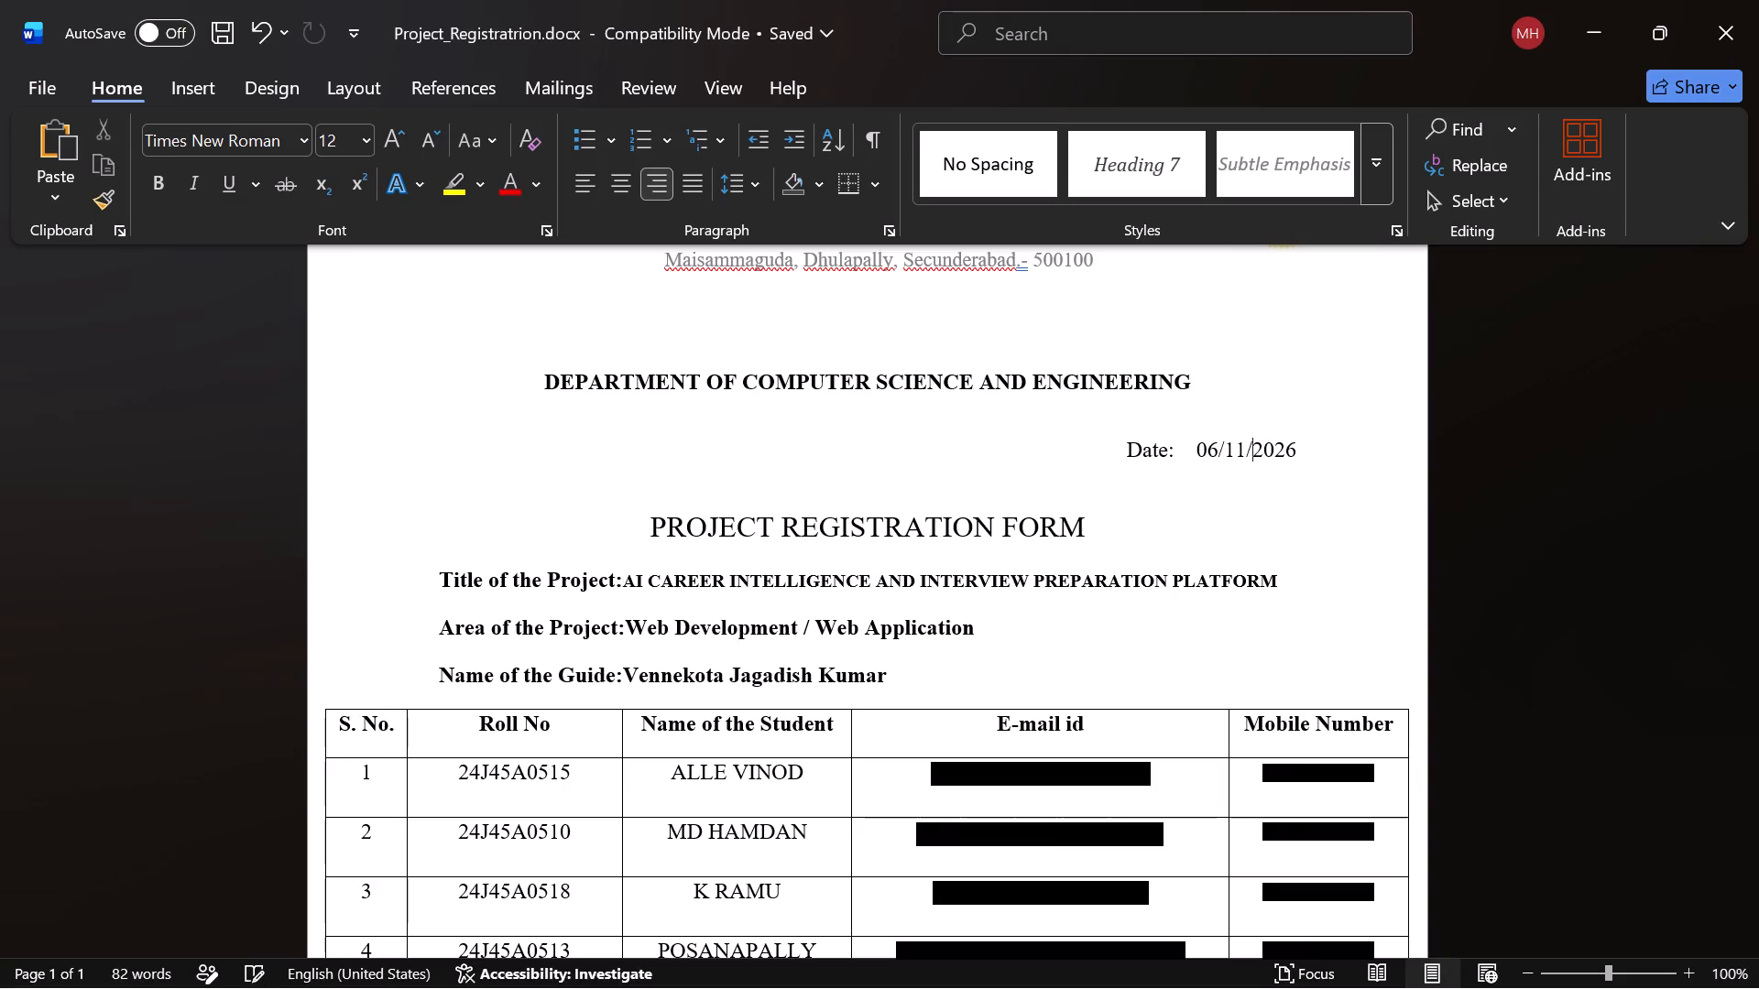
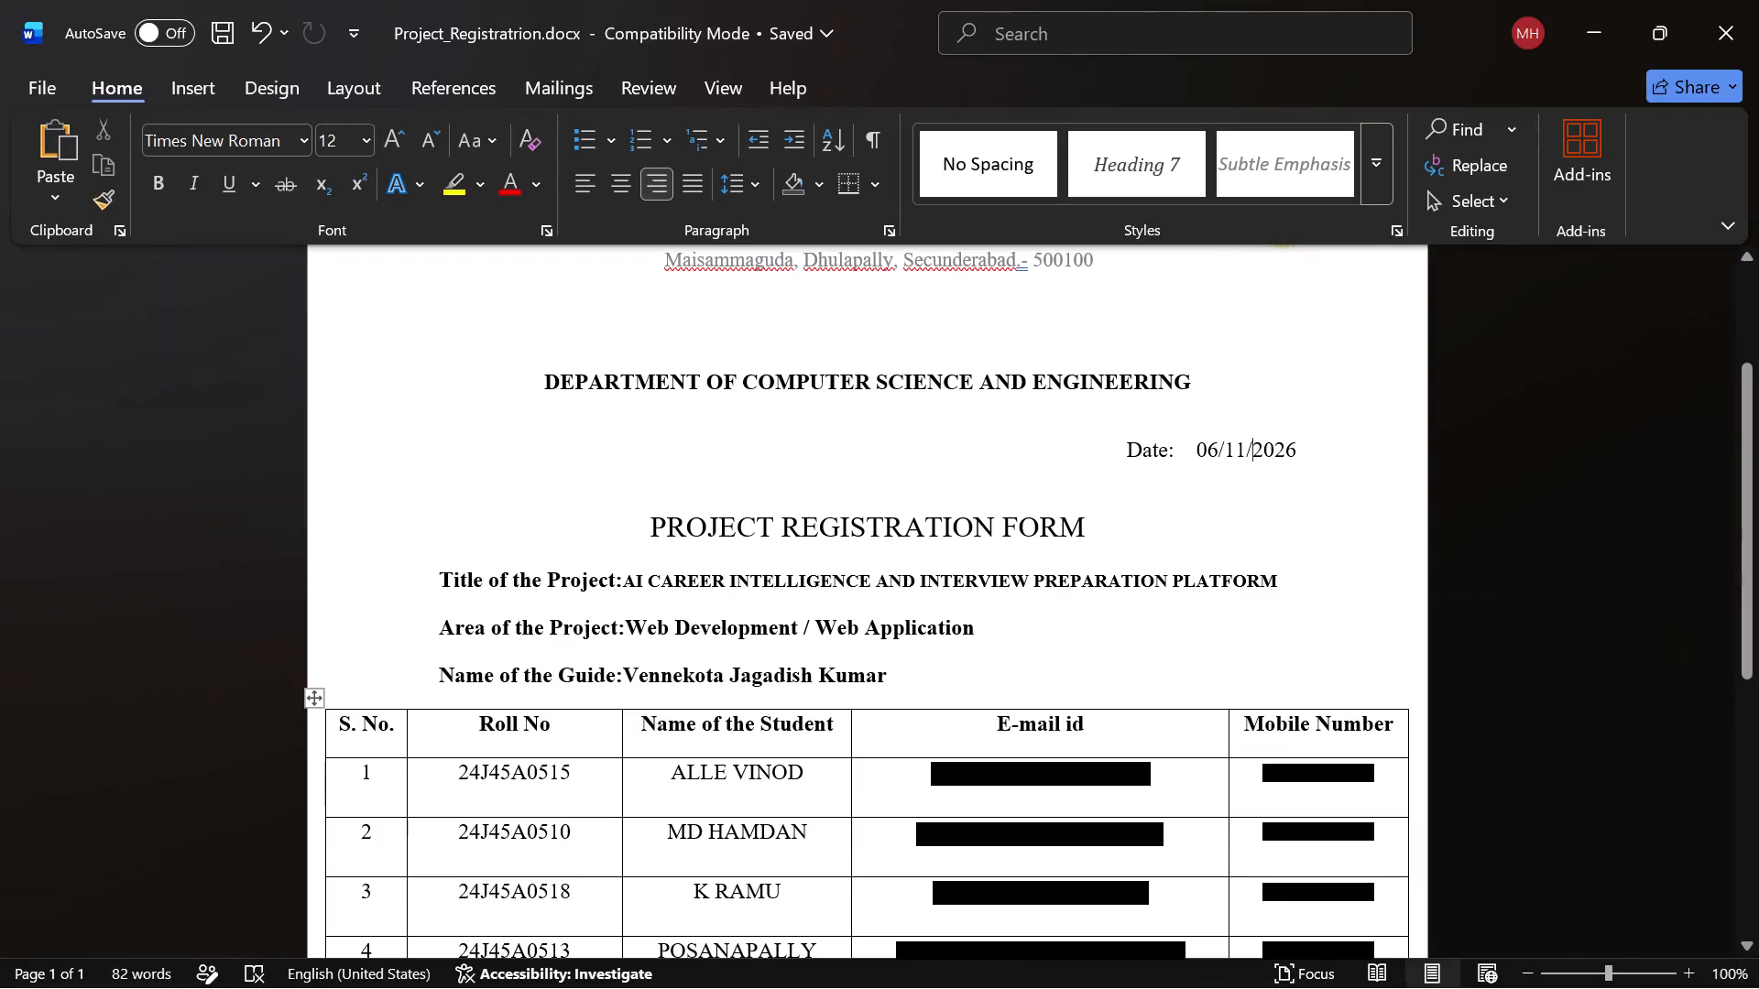
Correct the spelling of the guide's surname to Vinnakota in the Name of the Guide line.
click(650, 679)
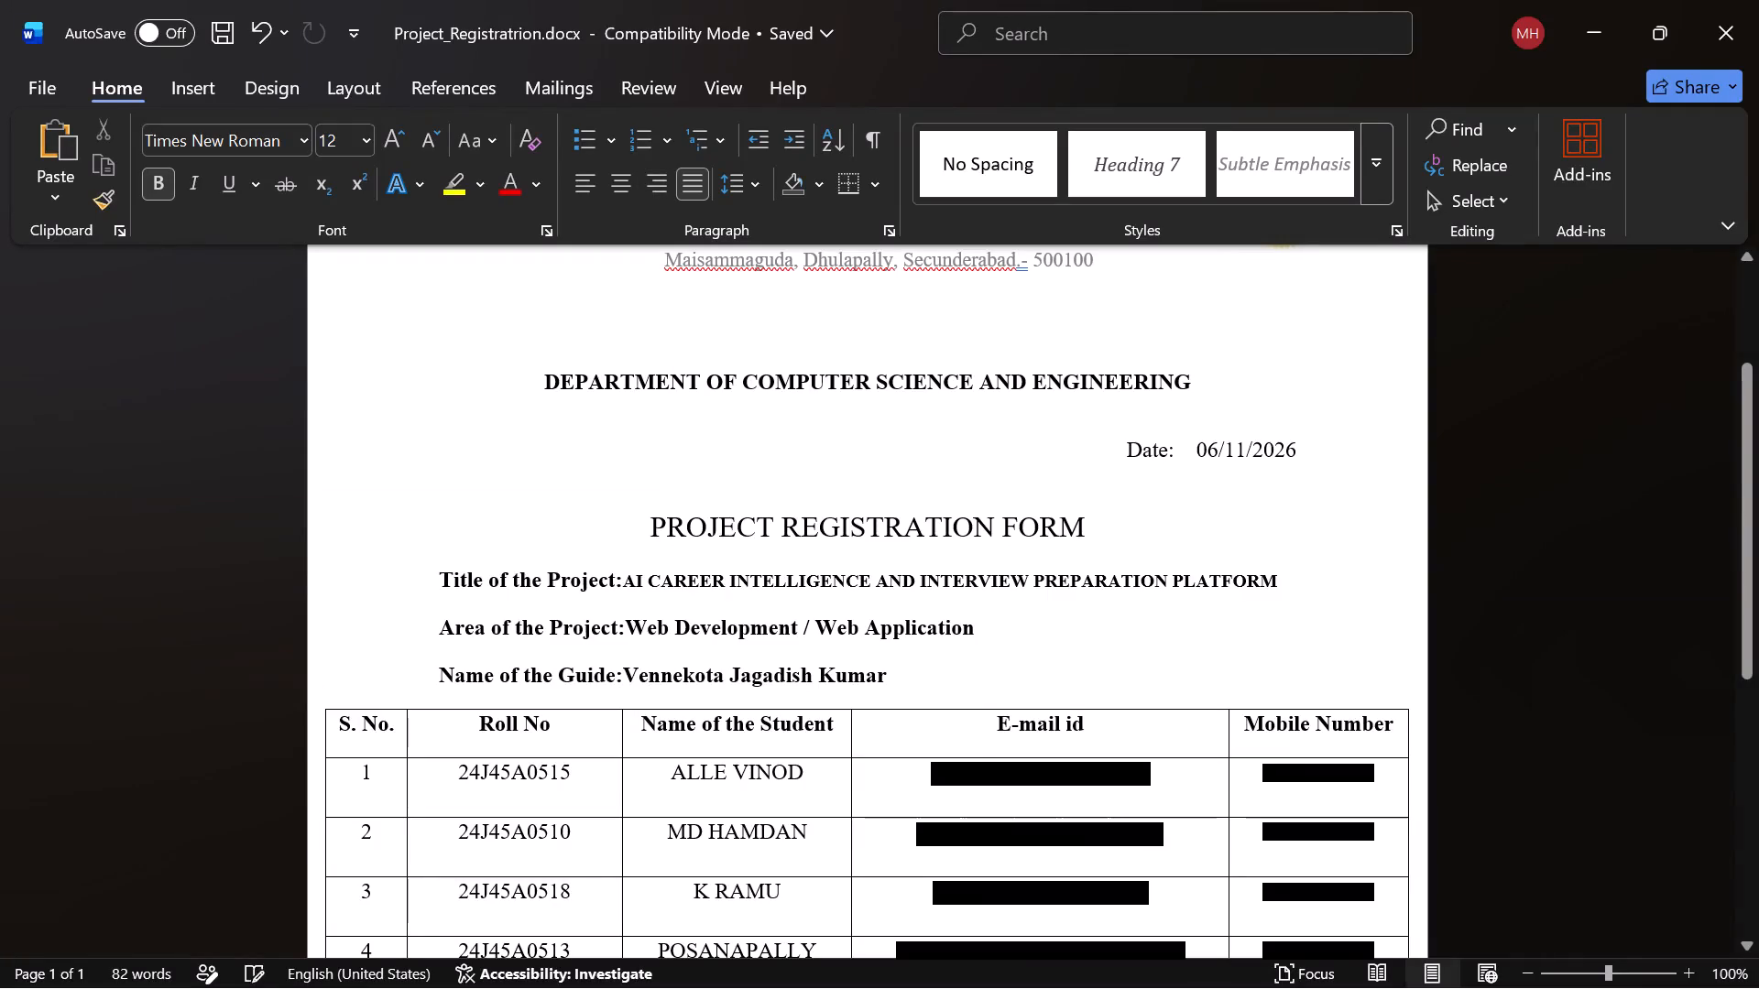
key(BackSpace)
key(i)
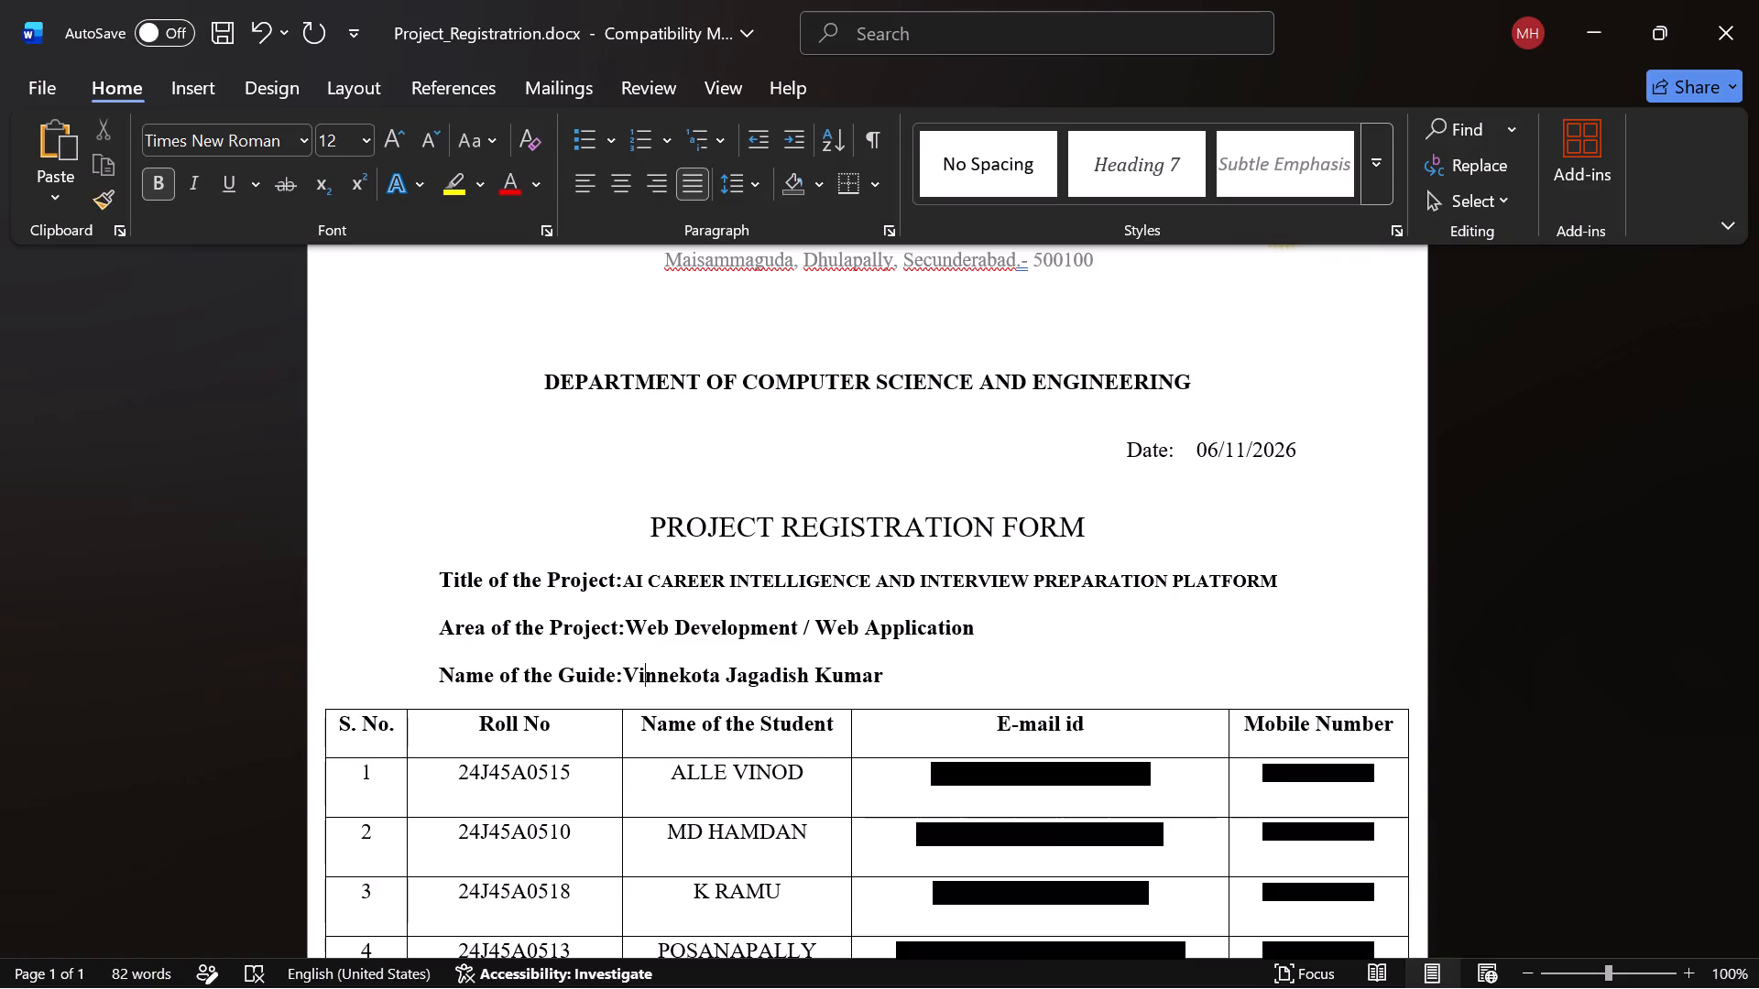
key(Right)
key(Right)
key(Right)
key(BackSpace)
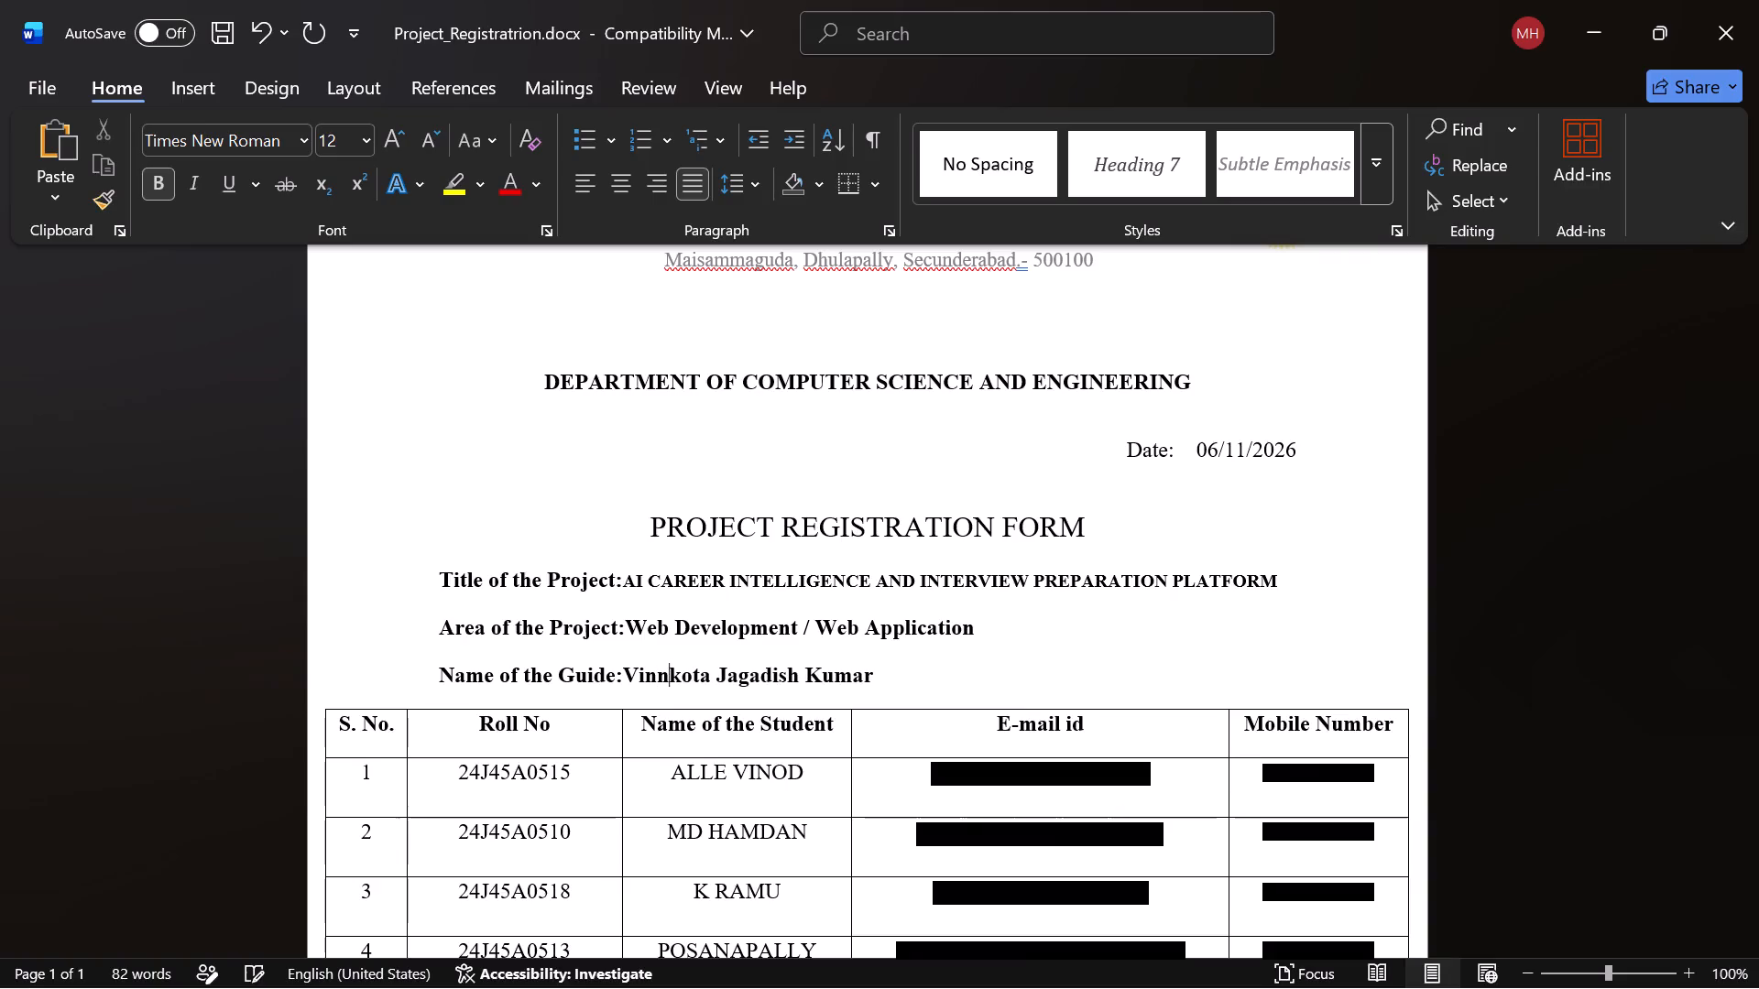
text(ak)
key(Right)
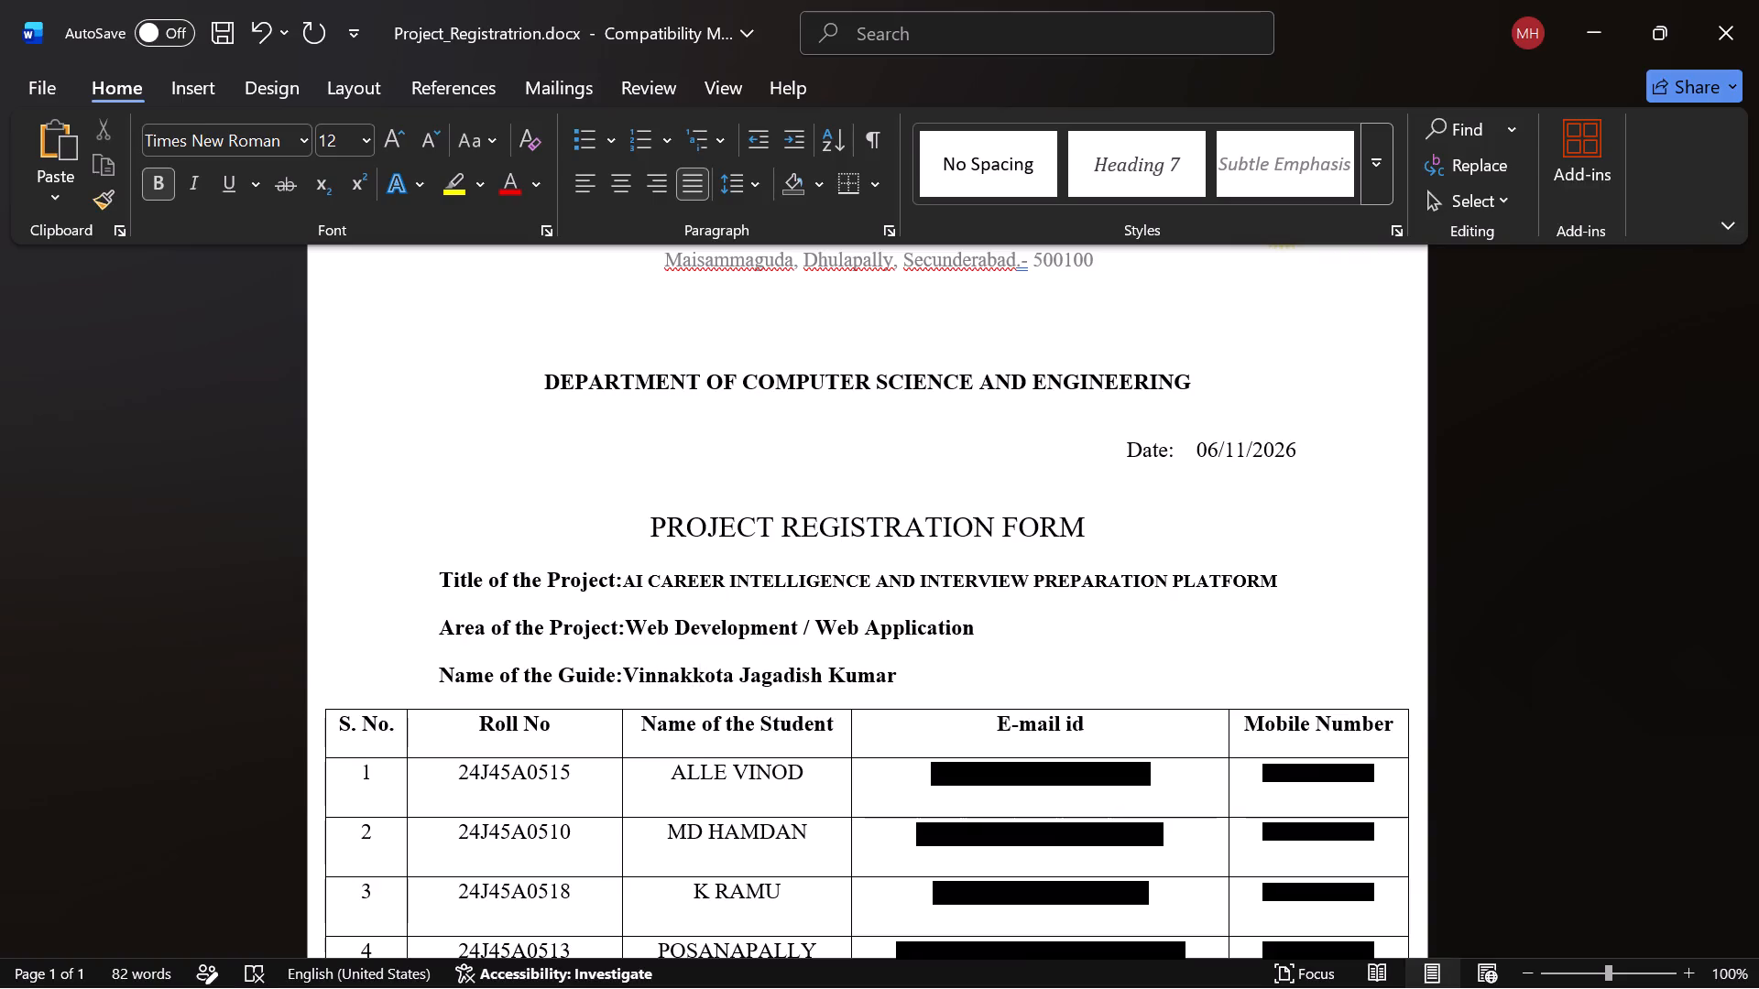
key(BackSpace)
key(Right)
key(Right)
key(Right)
key(Right)
key(Right)
key(Right)
key(Right)
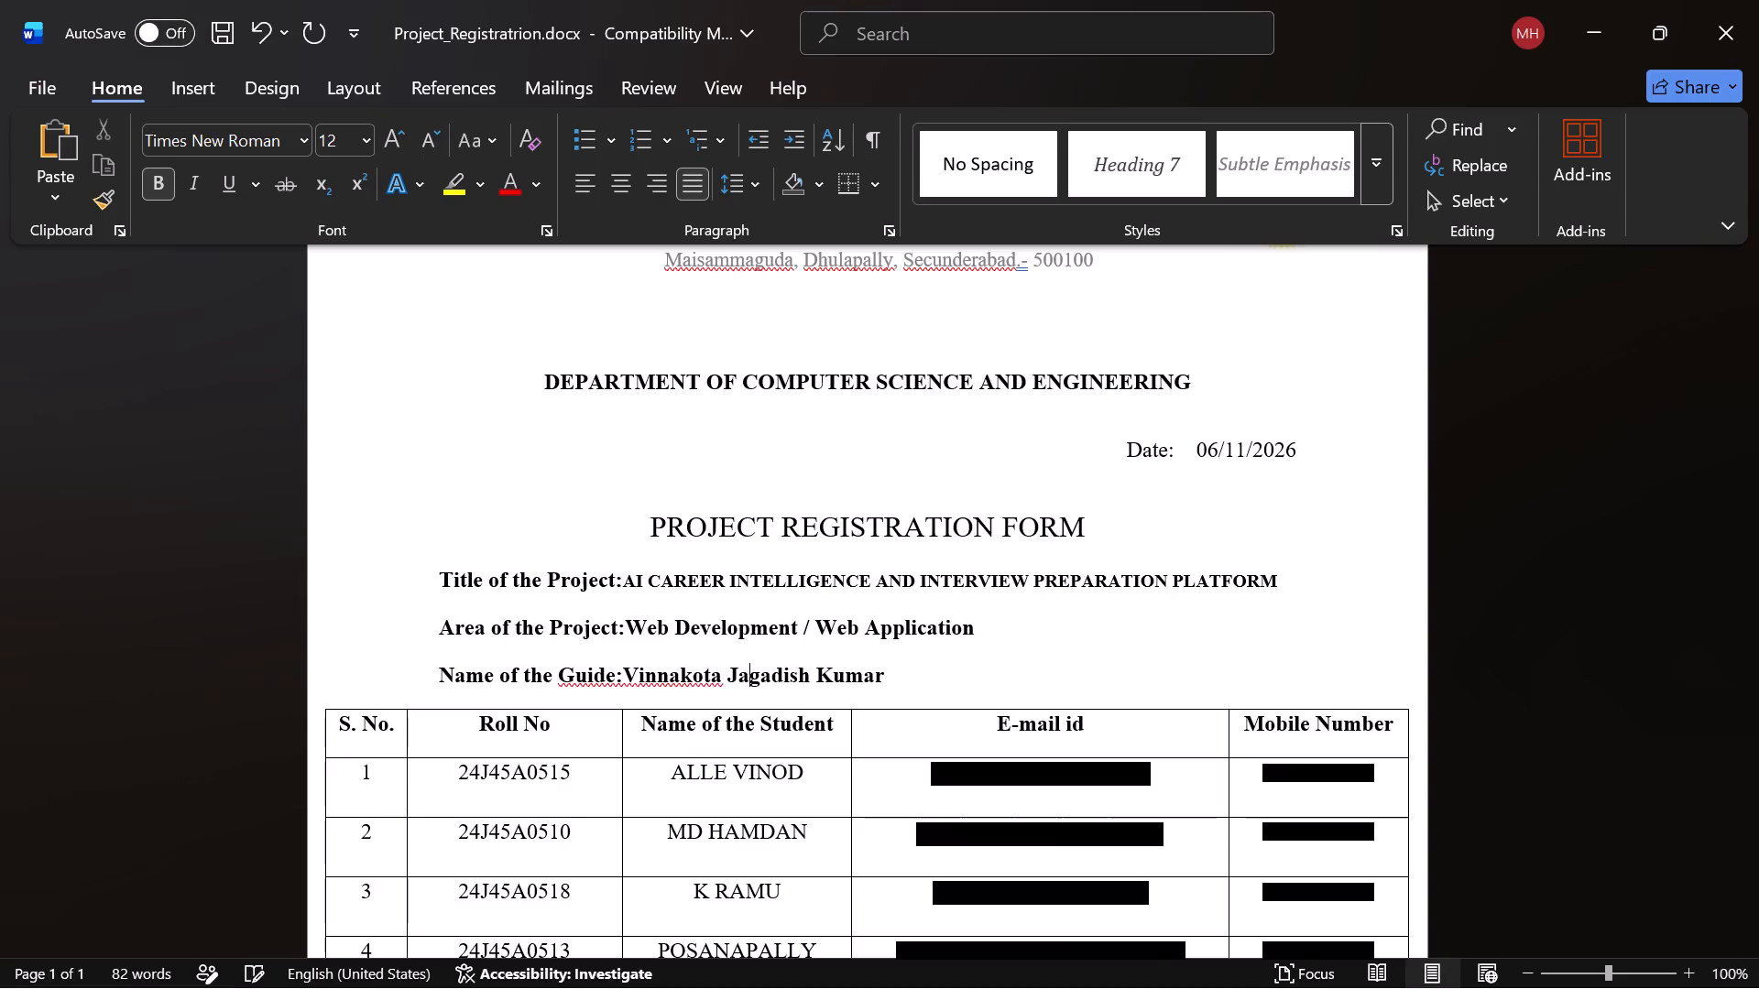
key(Right)
key(Right)
key(Right)
key(Right)
key(Right)
Insert a space between the "Name of the Guide:" label and the guide's name, and save the document.
click(623, 676)
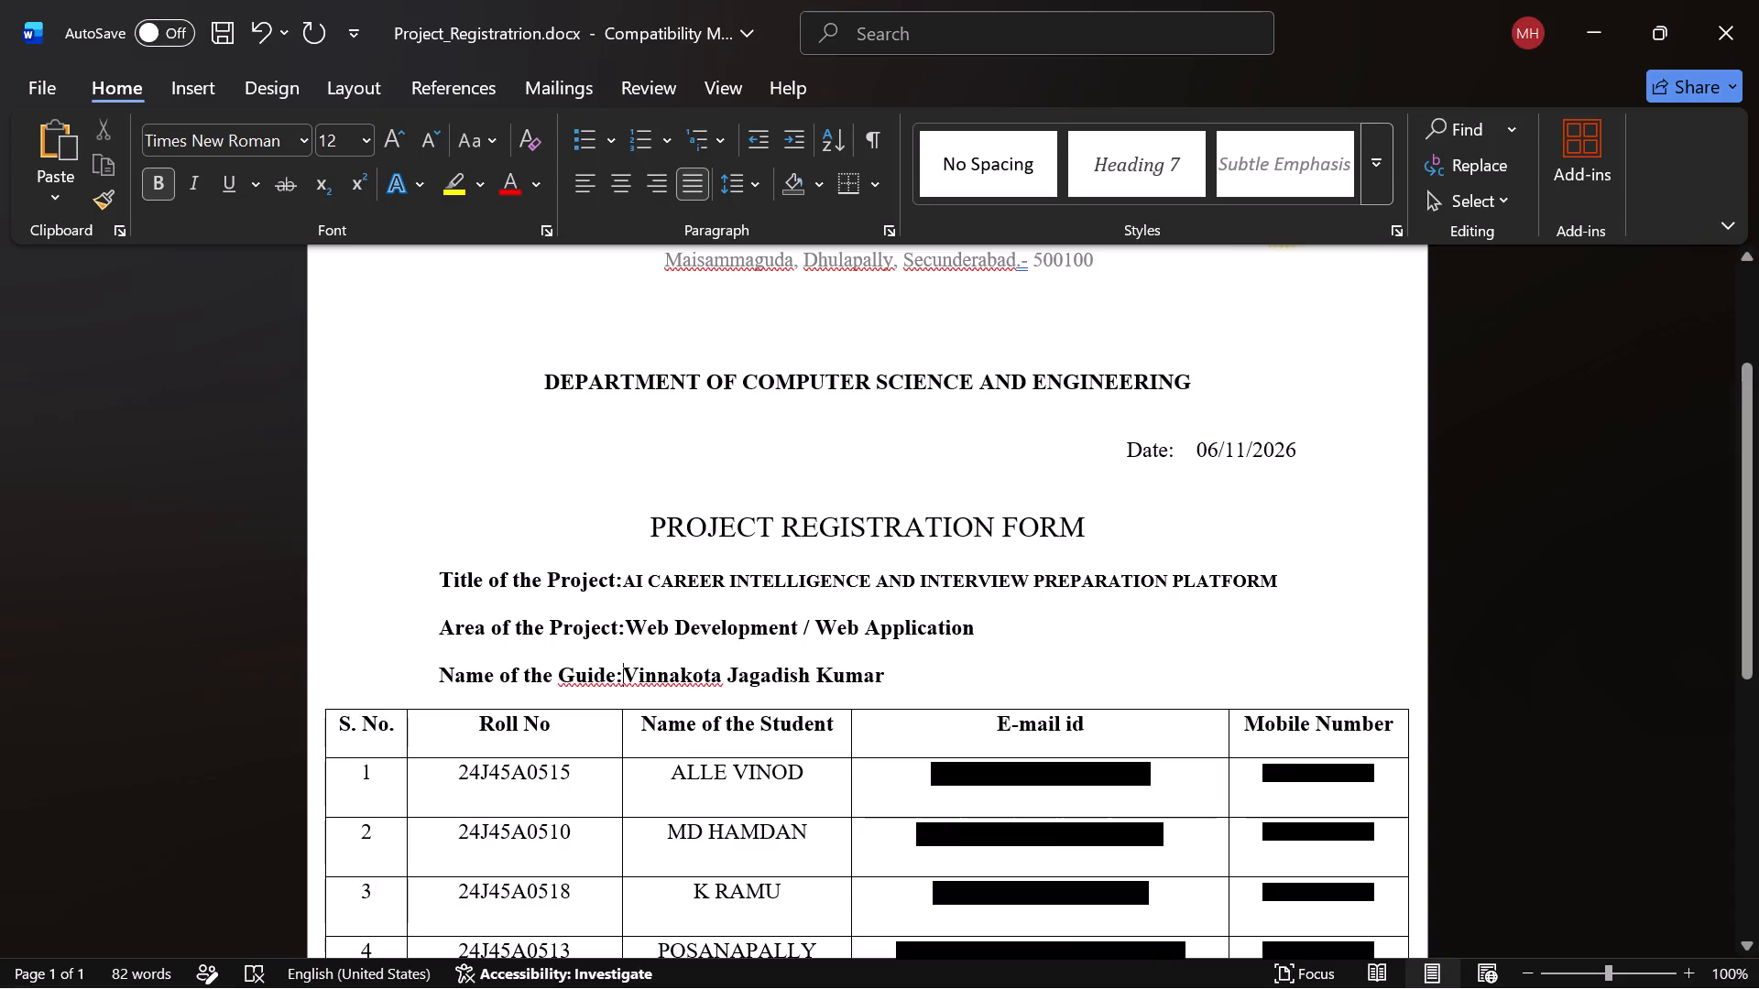
key(v)
key(BackSpace)
key(space)
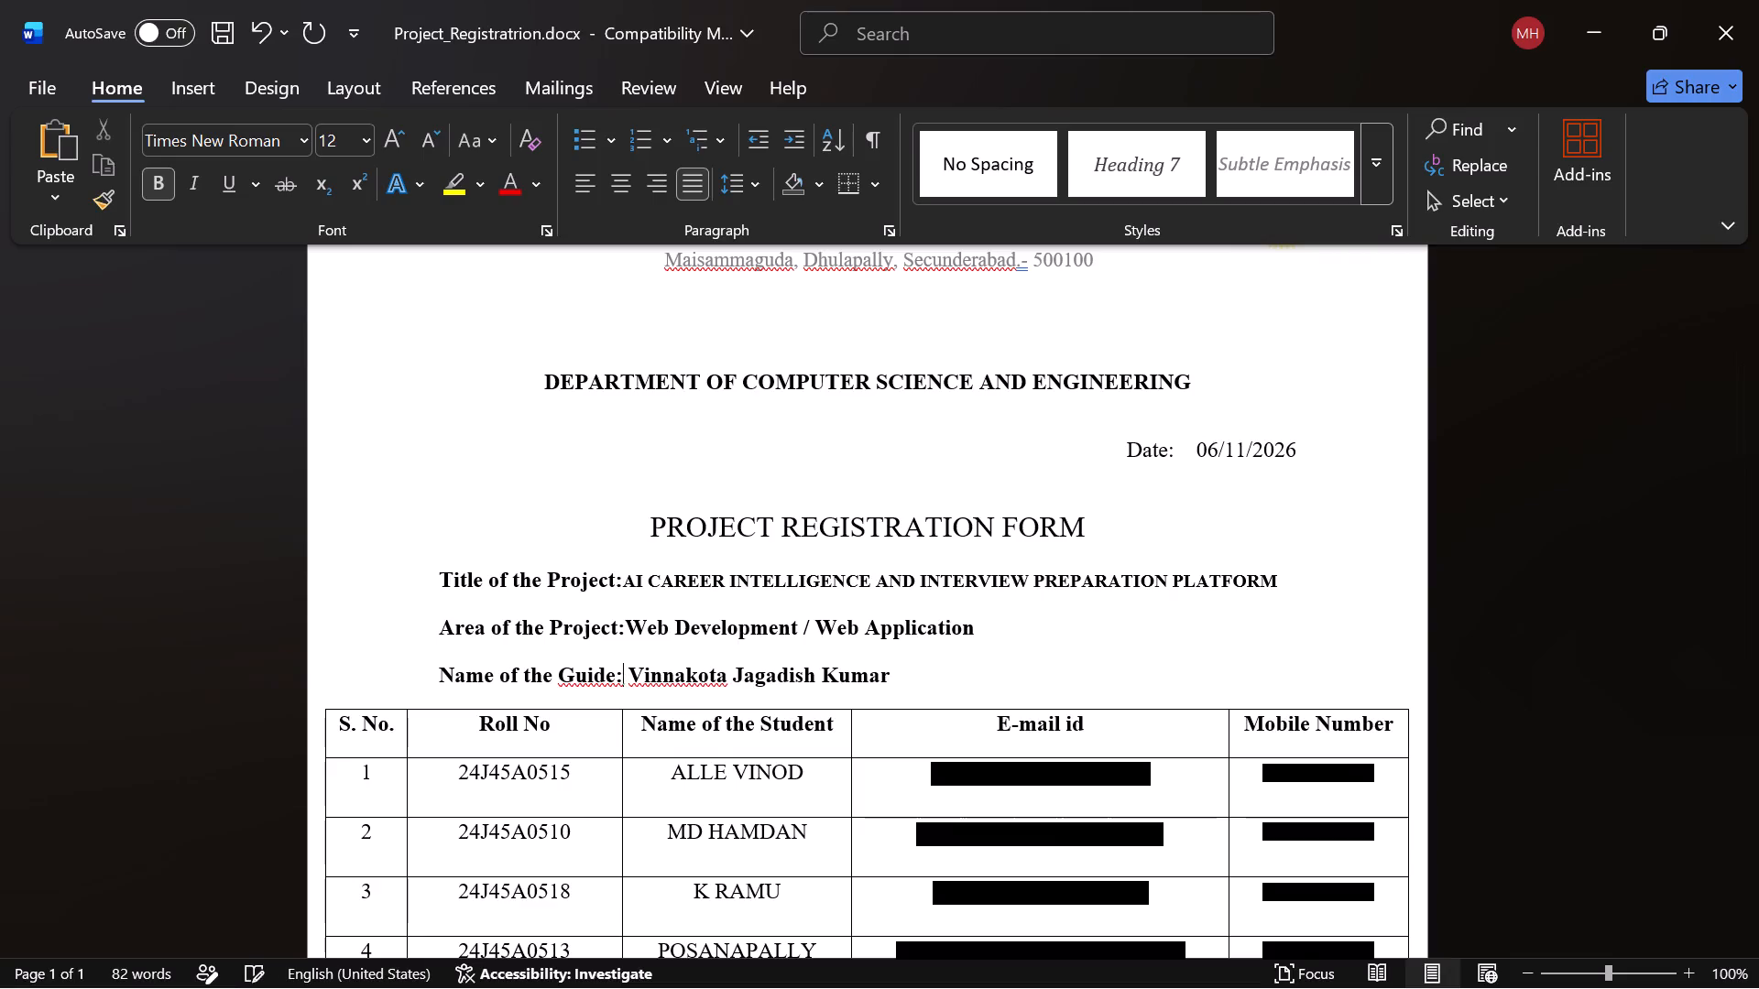
key(ctrl+s)
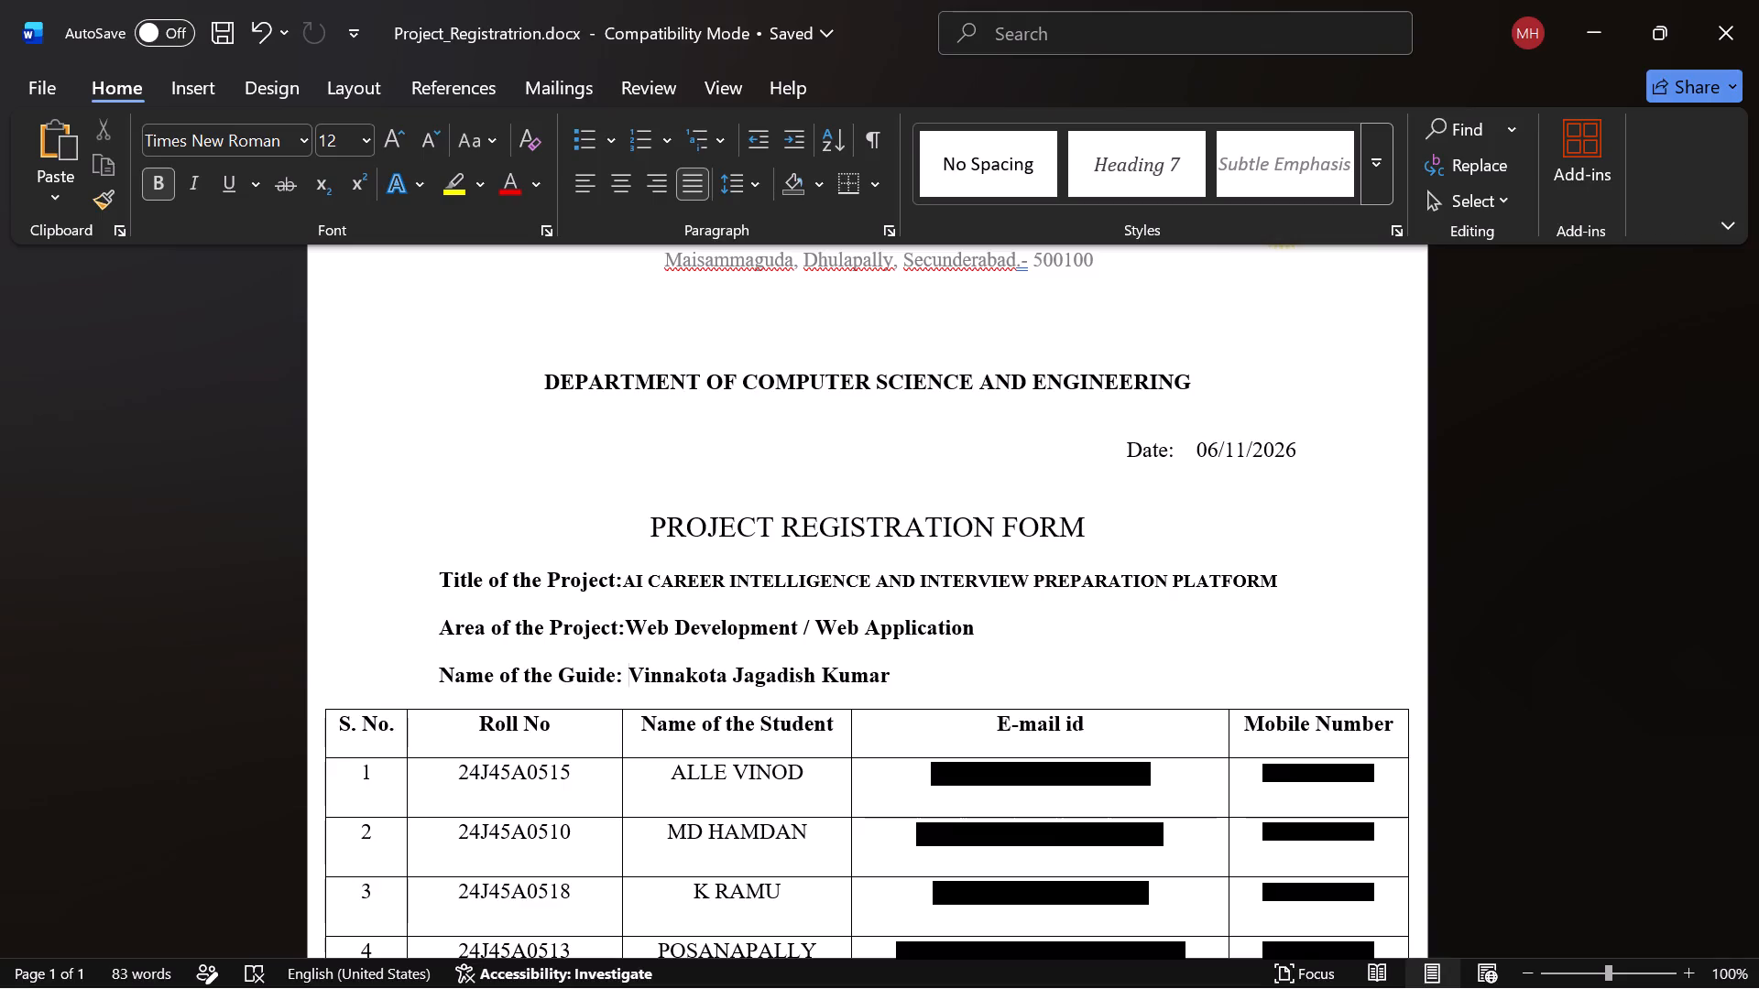
Insert a space after the colon in the "Area of the Project:" and "Title of the Project:" lines, and save the document.
click(627, 587)
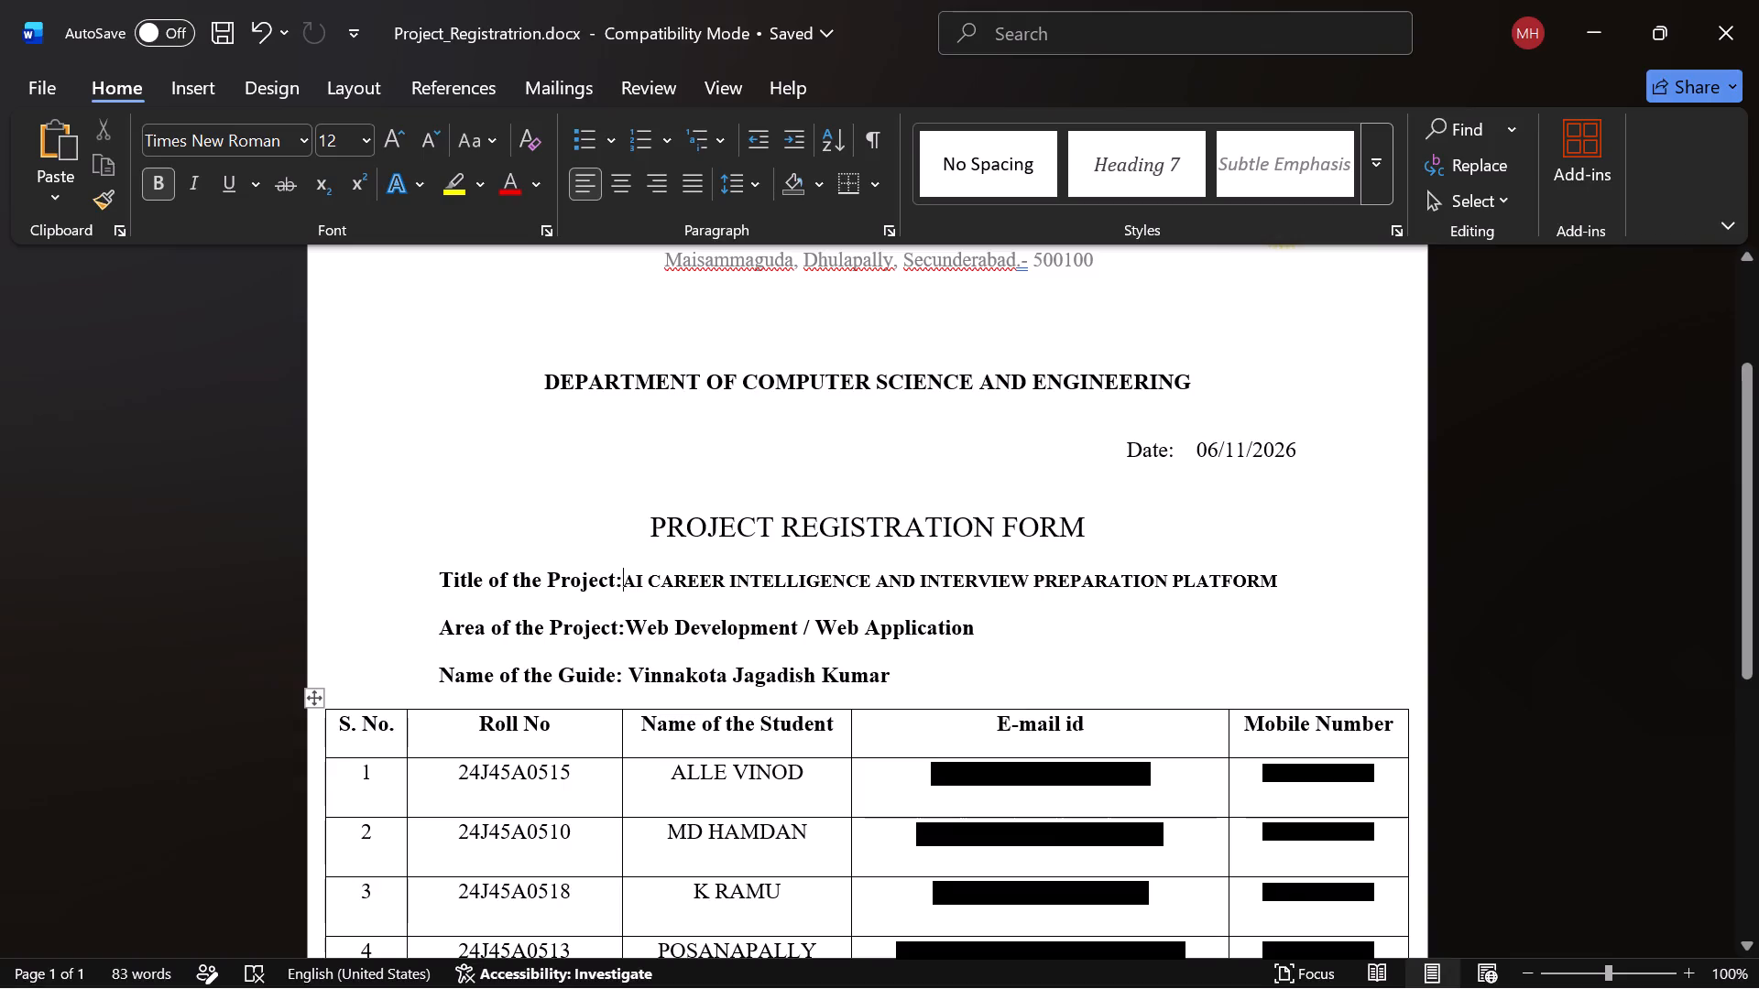
click(633, 619)
key(space)
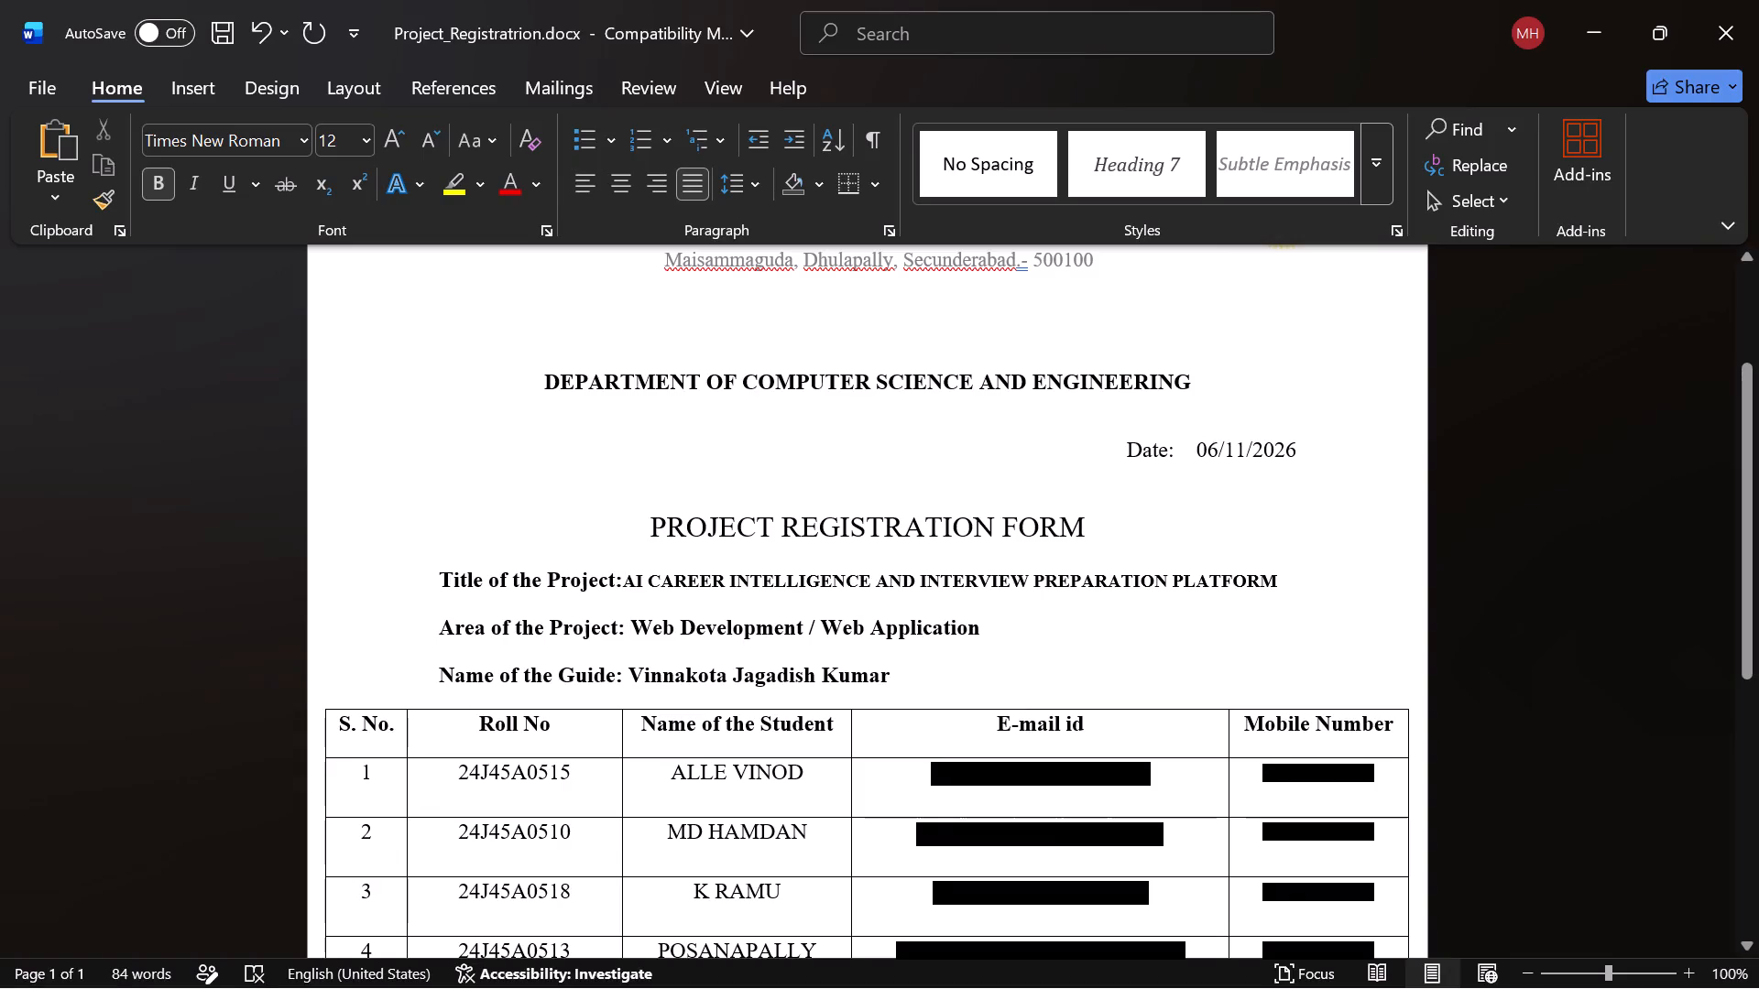
click(622, 582)
key(space)
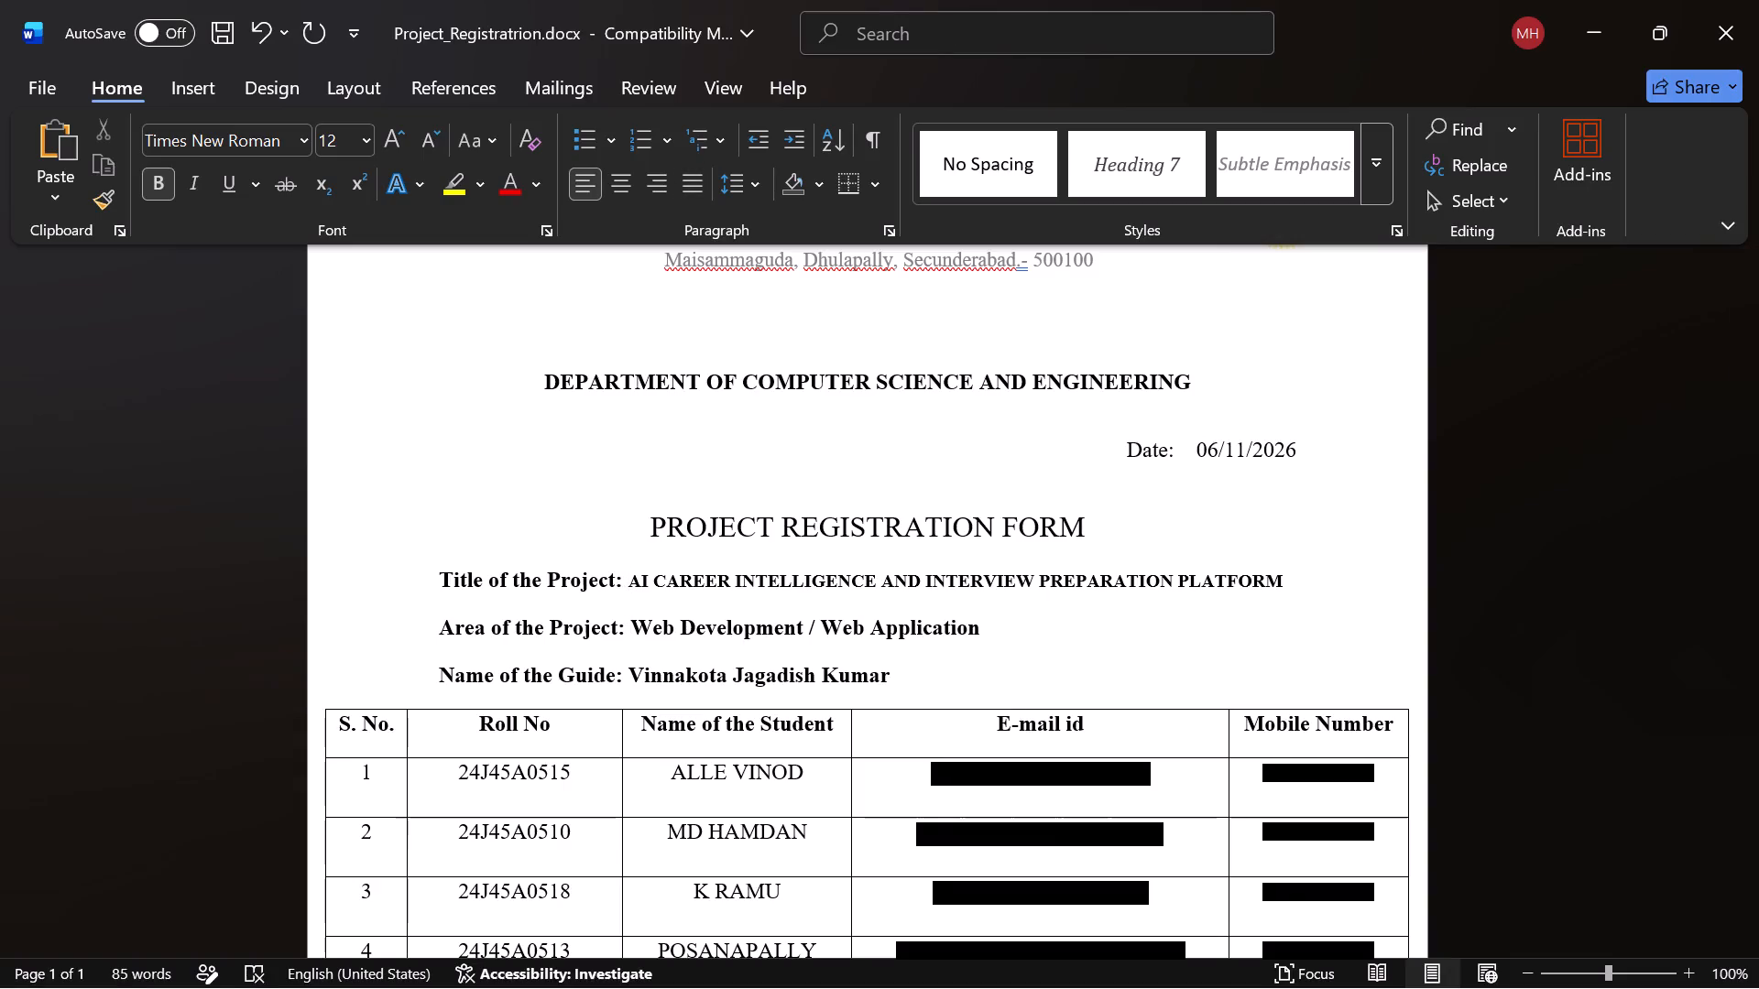
key(ctrl+s)
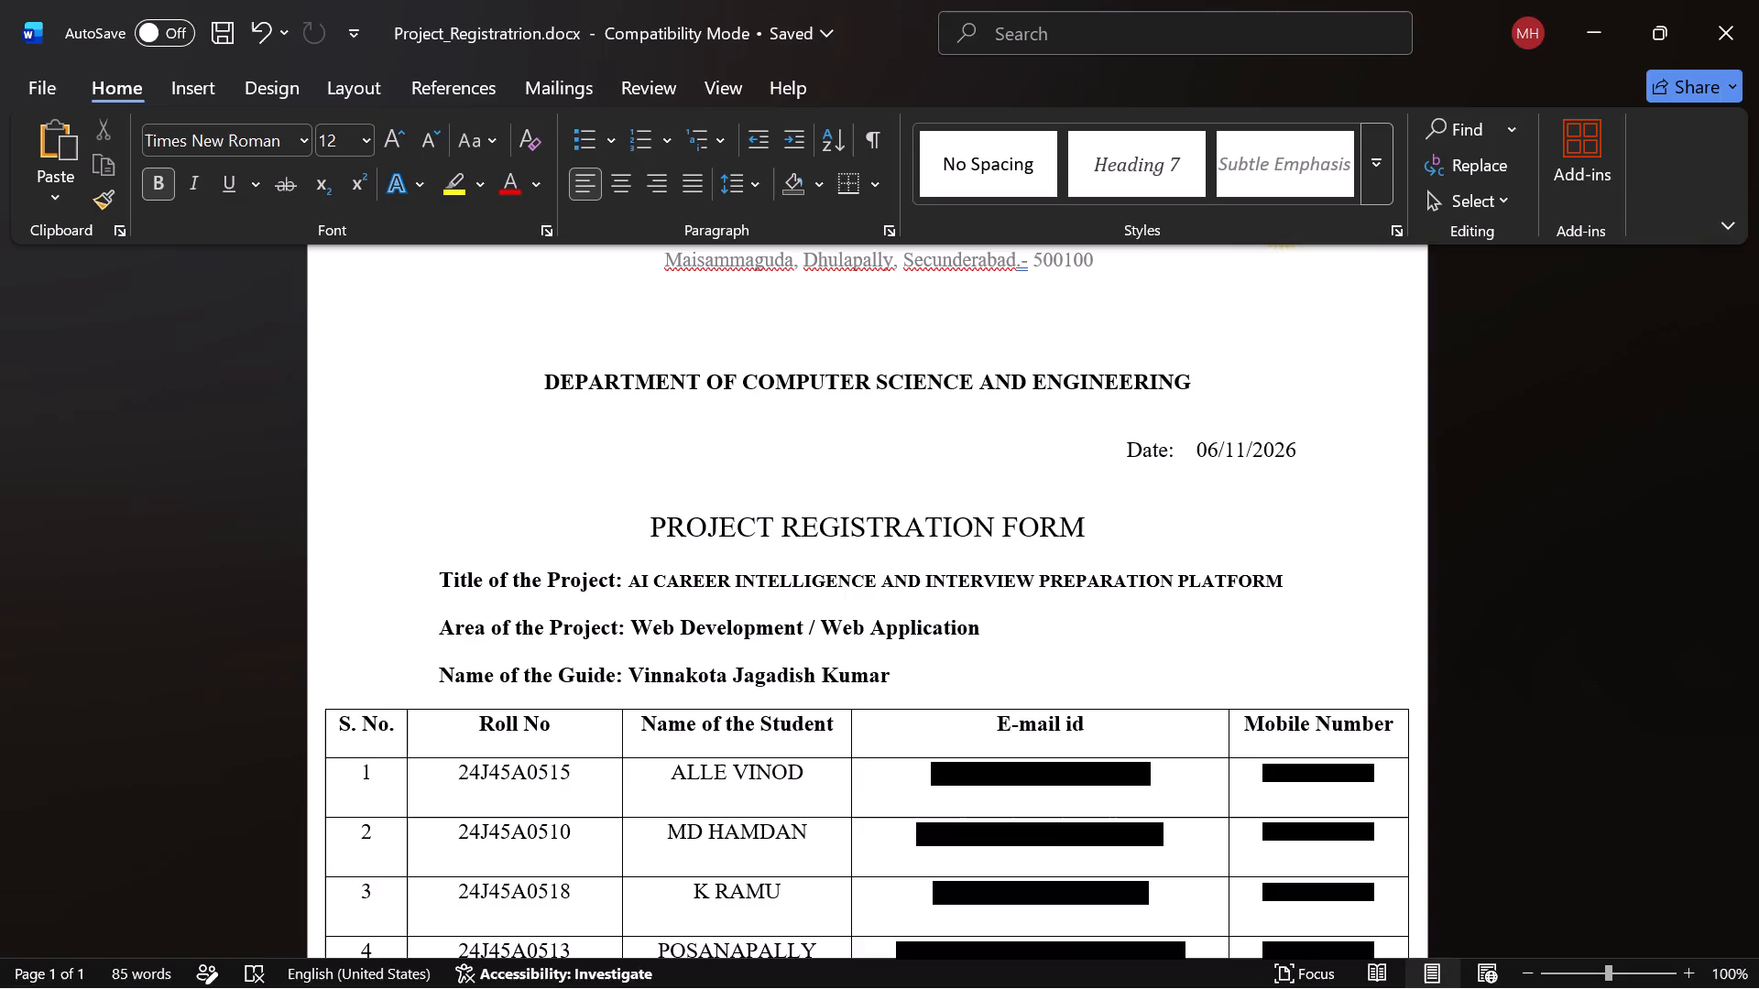
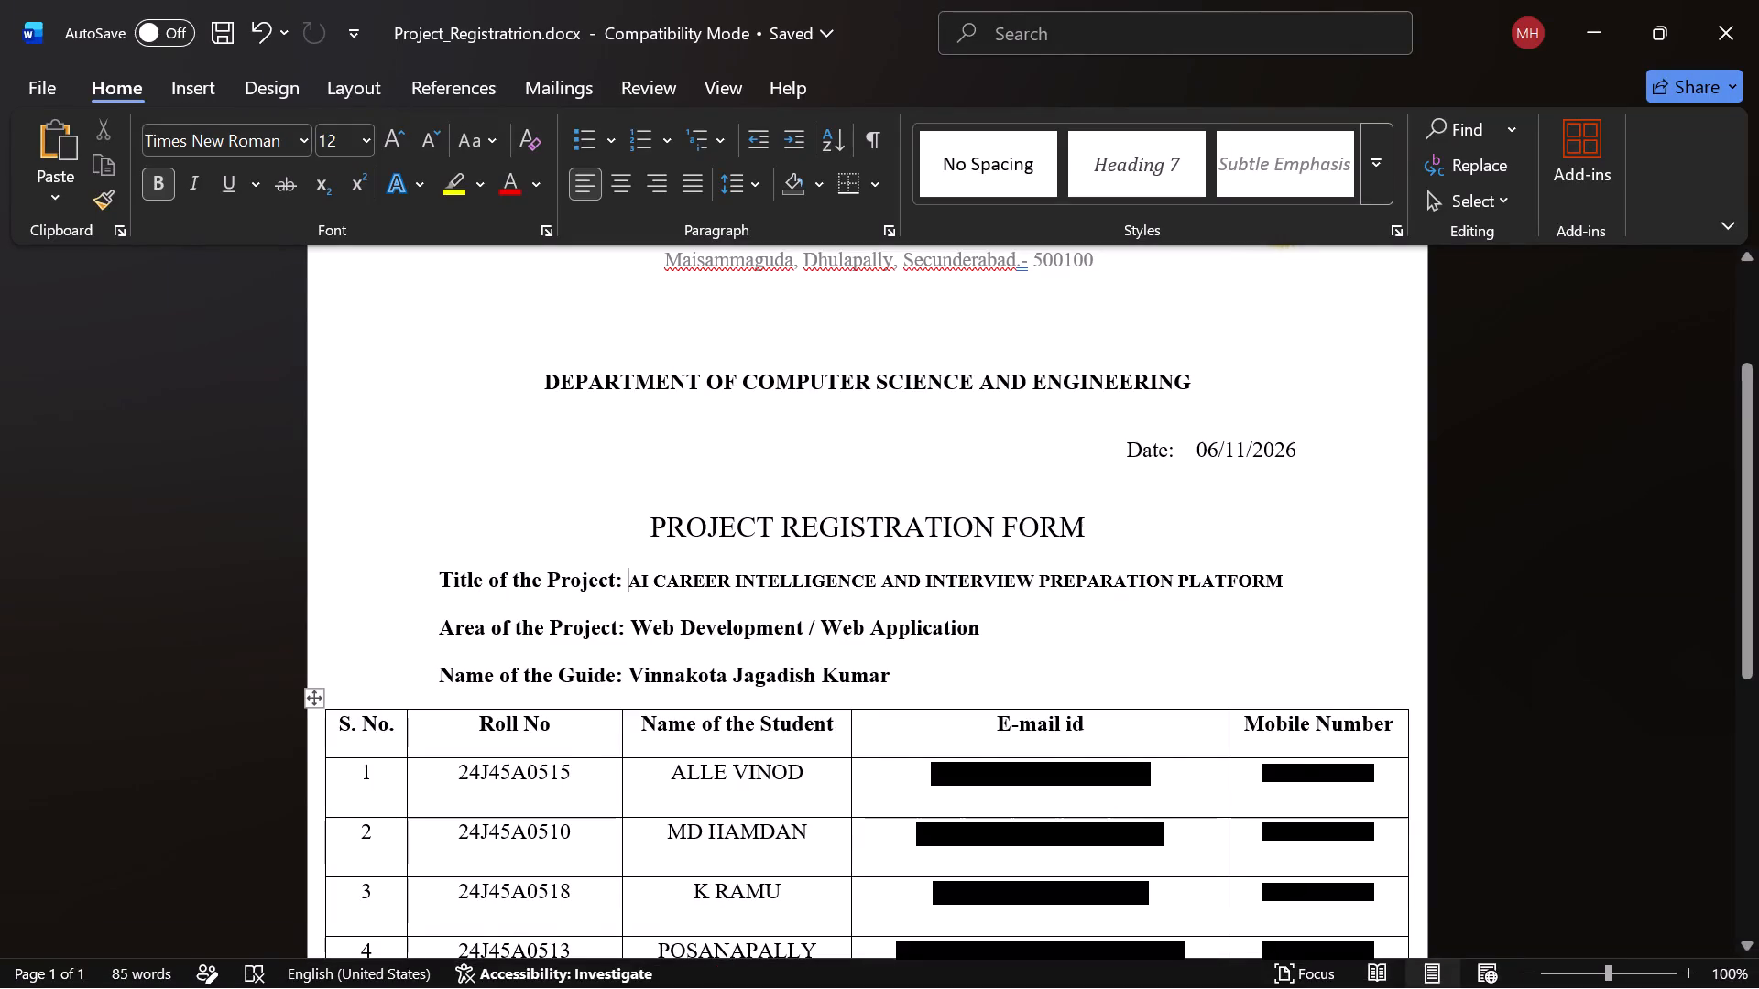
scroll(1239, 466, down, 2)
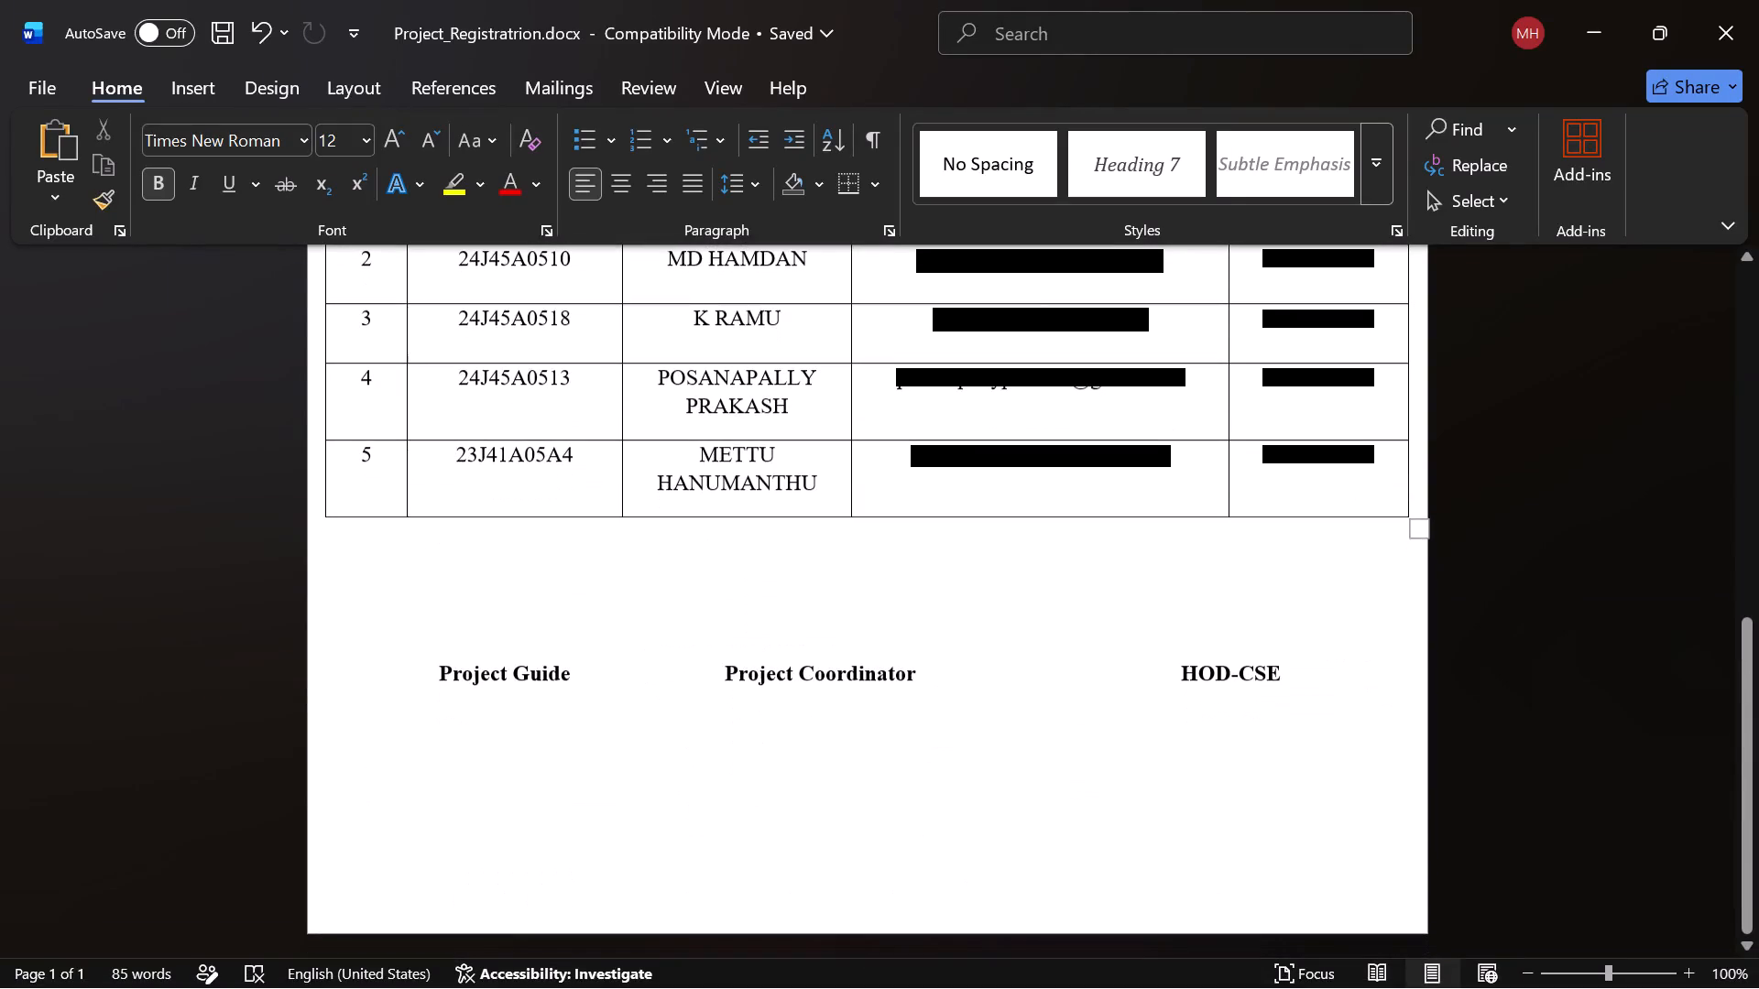
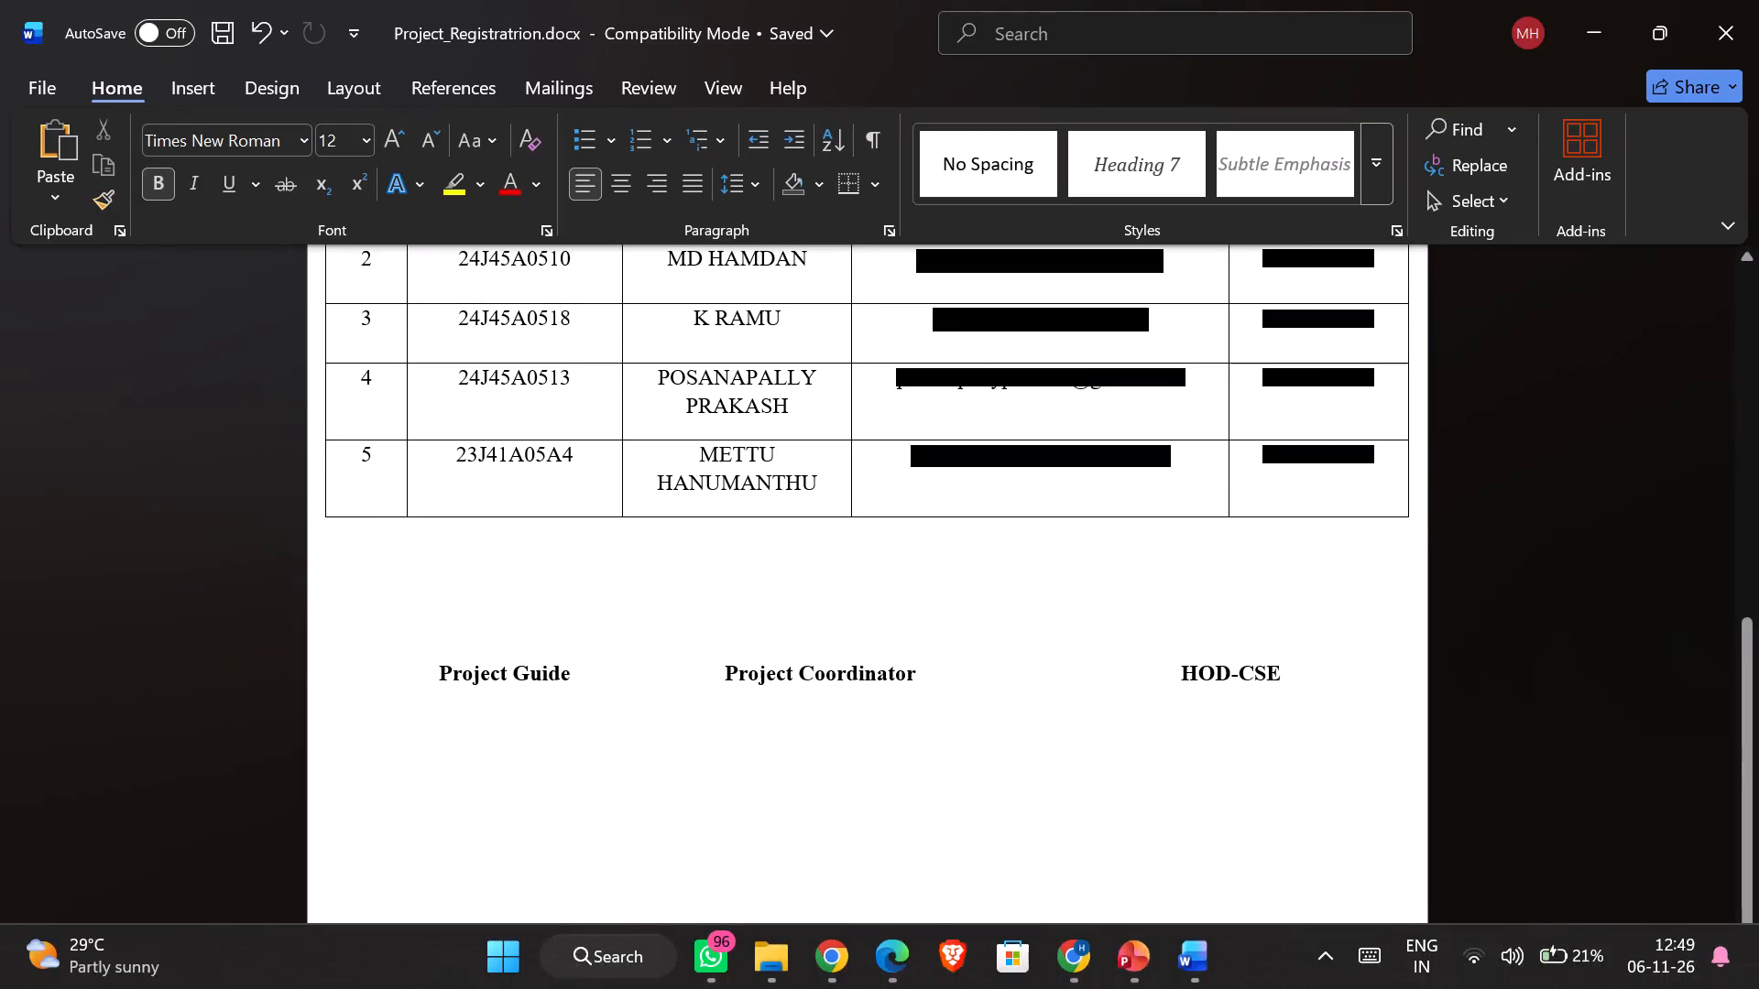
Review the registration form's date, project details, student table and signature line, and save the document.
scroll(1012, 694, up, 3)
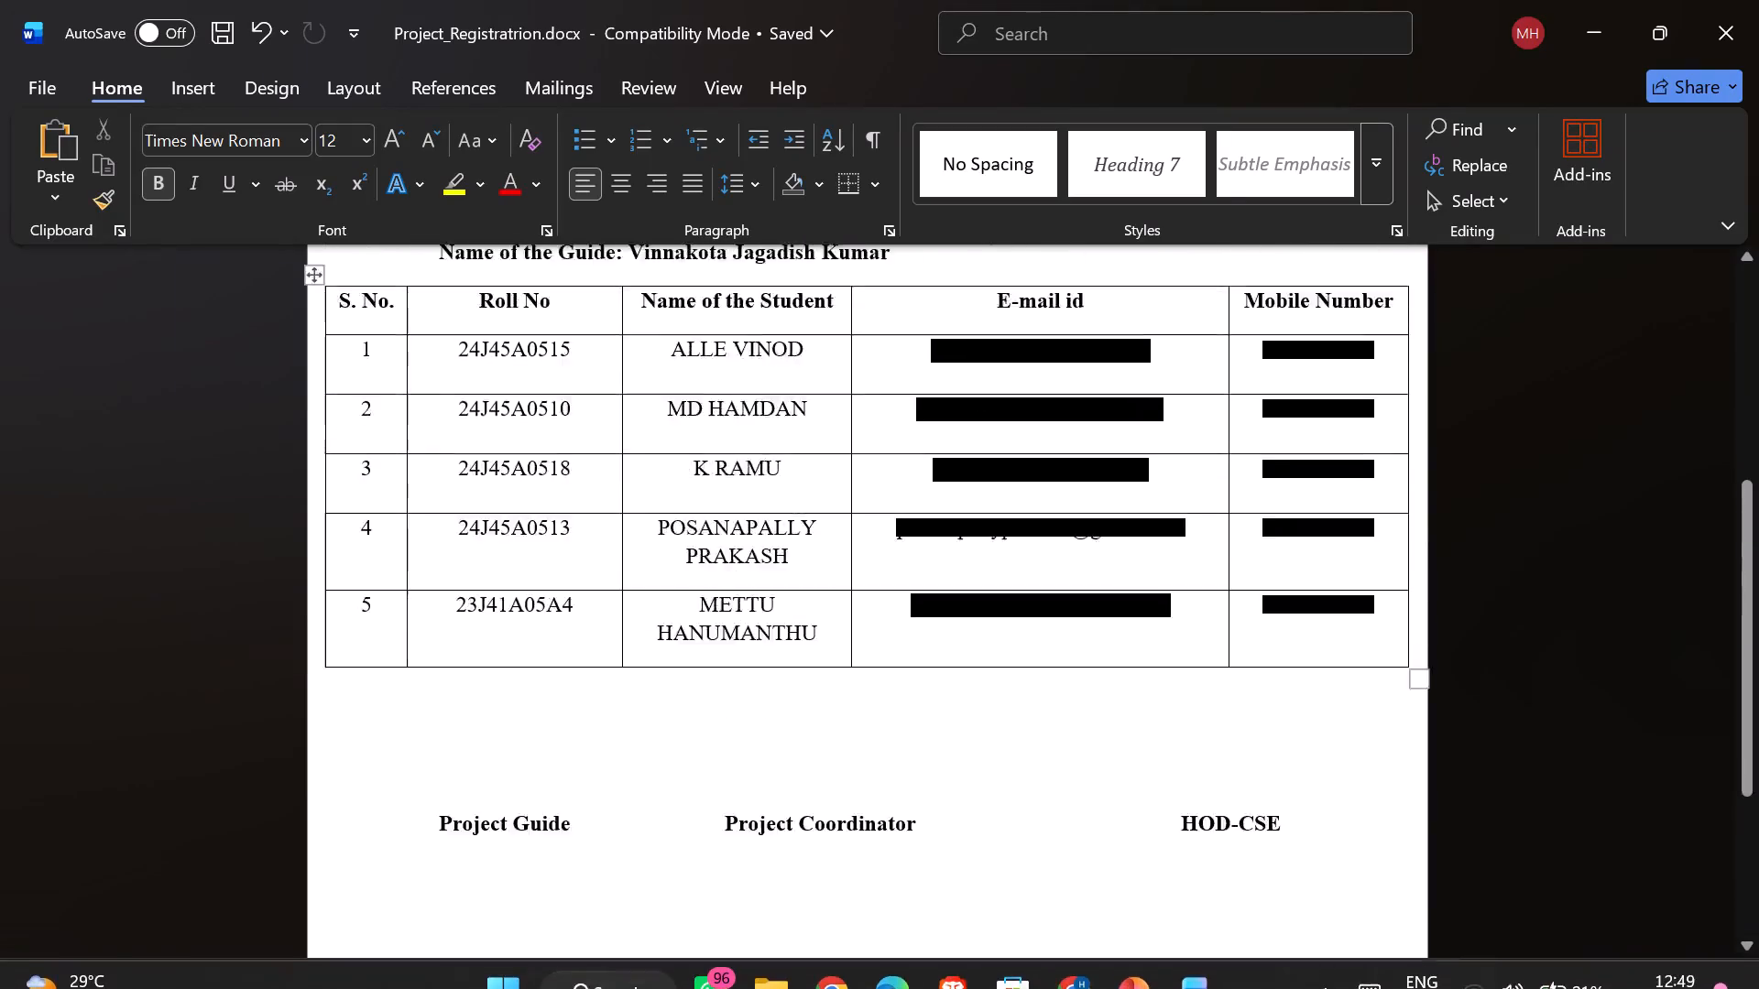
scroll(1012, 694, up, 2)
scroll(1112, 547, down, 1)
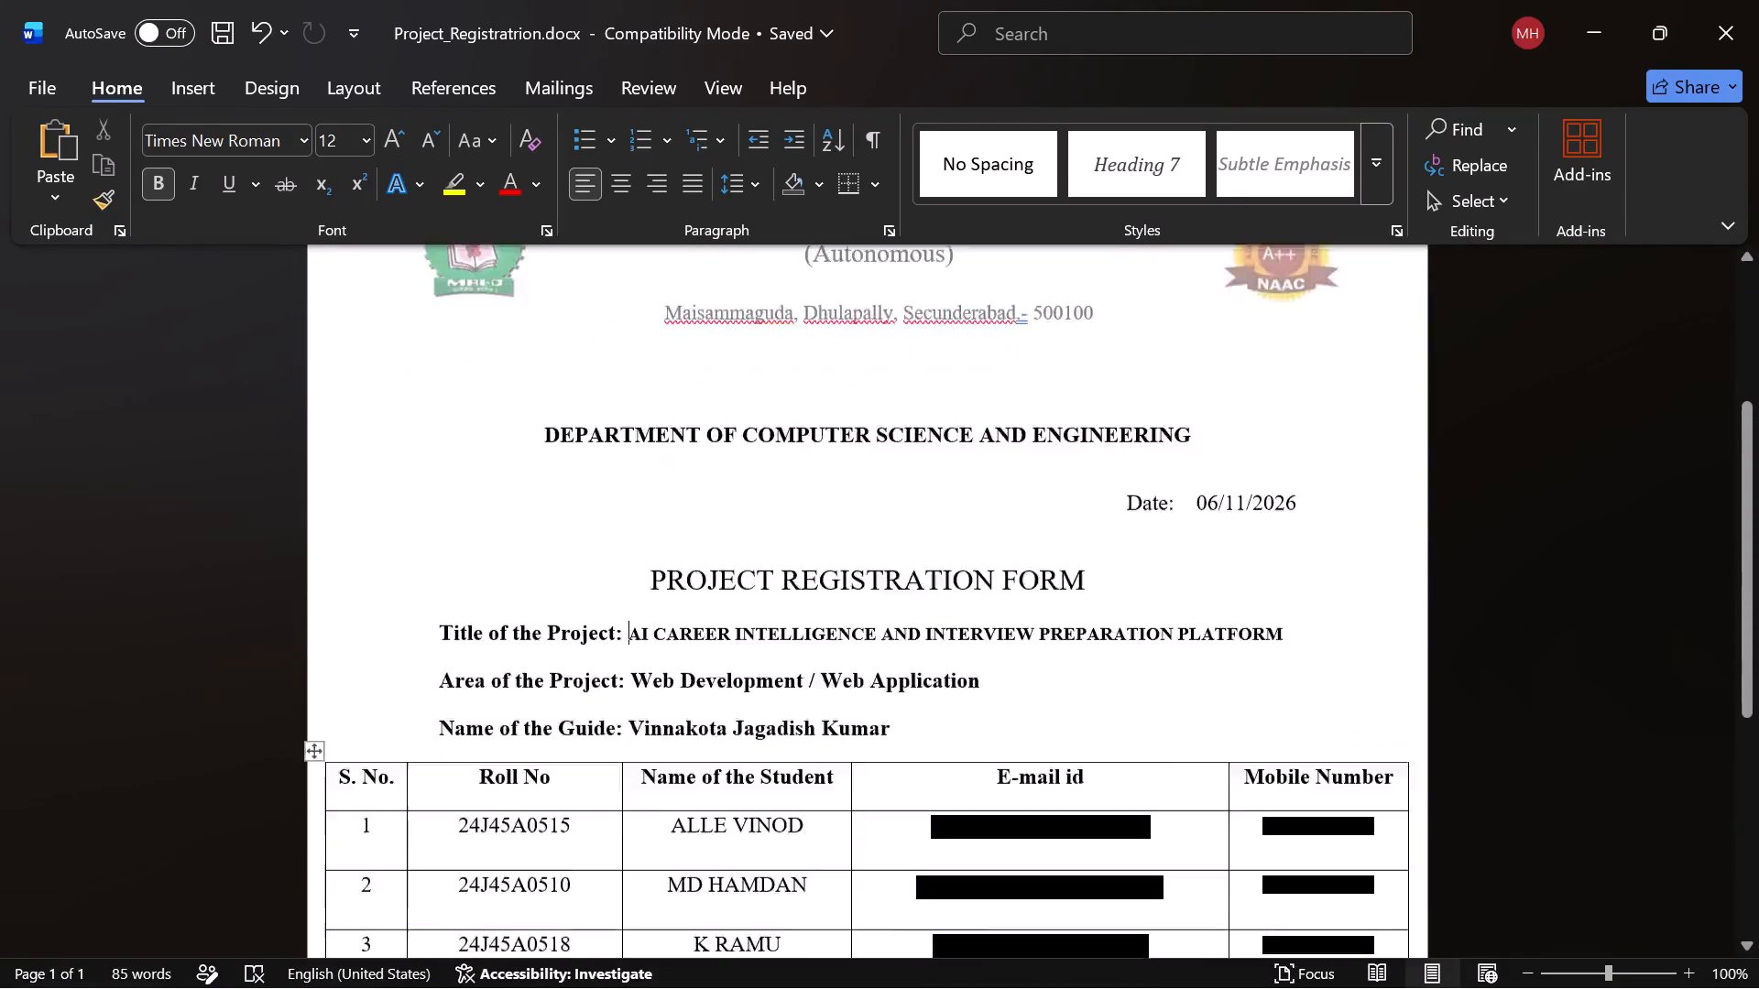
scroll(1112, 547, down, 1)
key(ctrl+s)
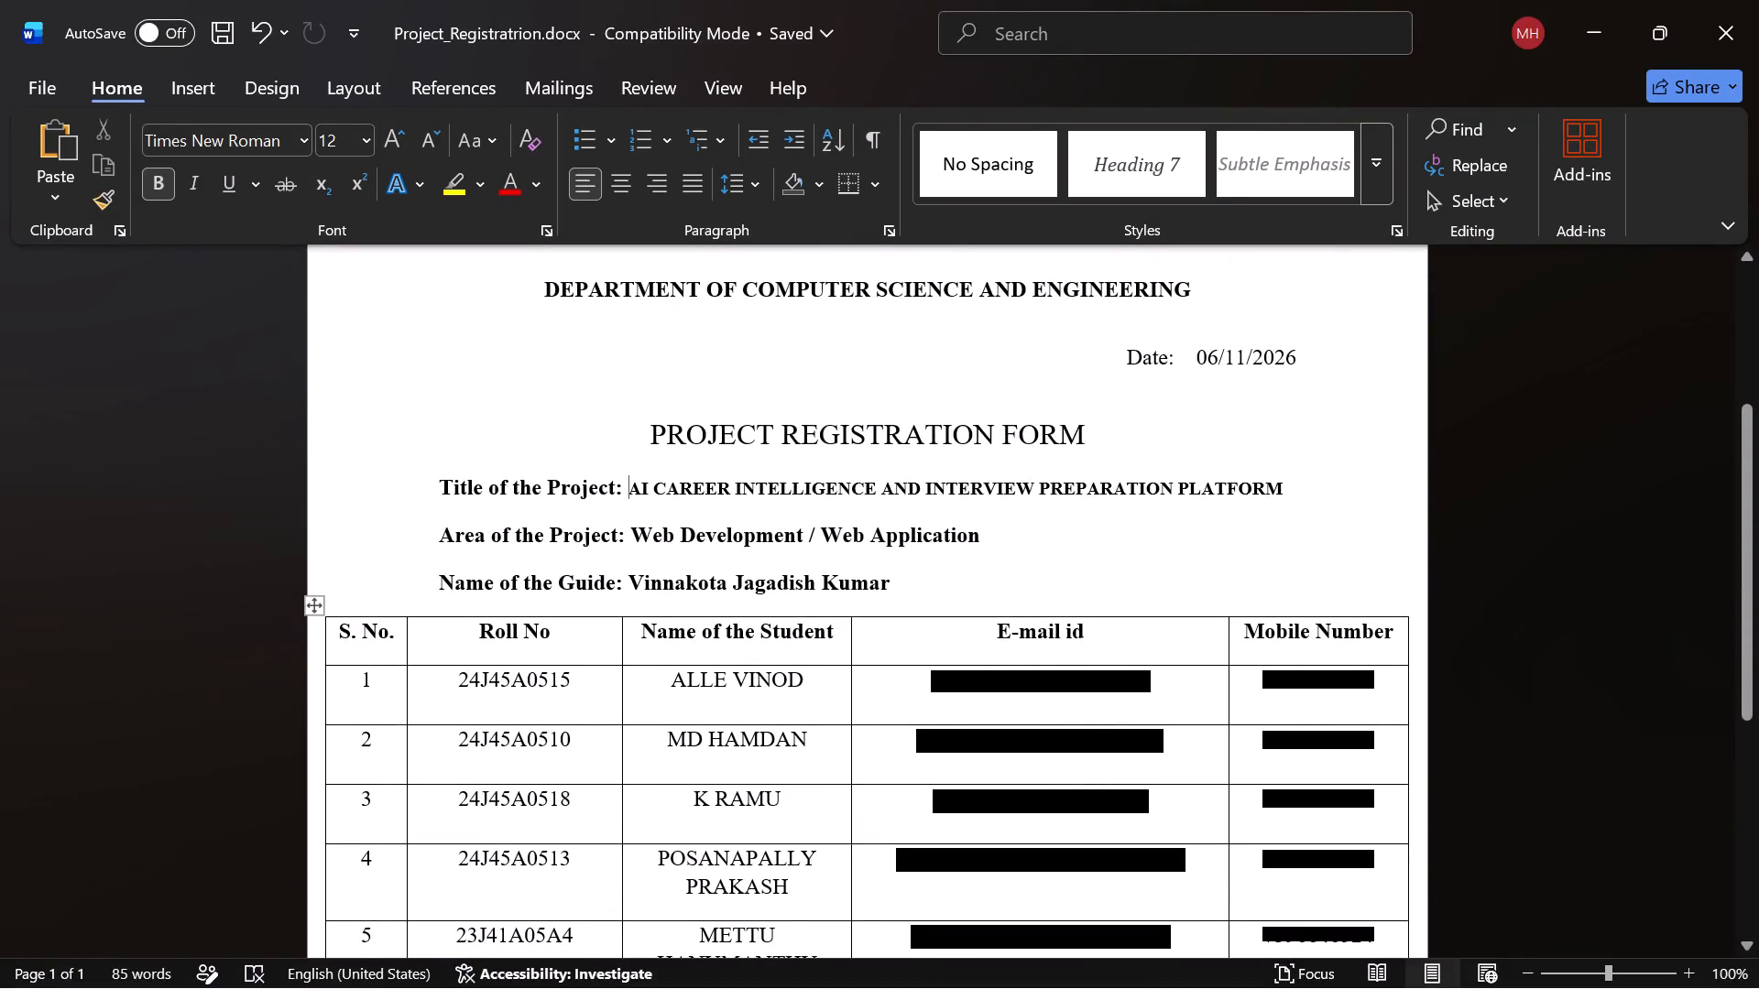
click(953, 858)
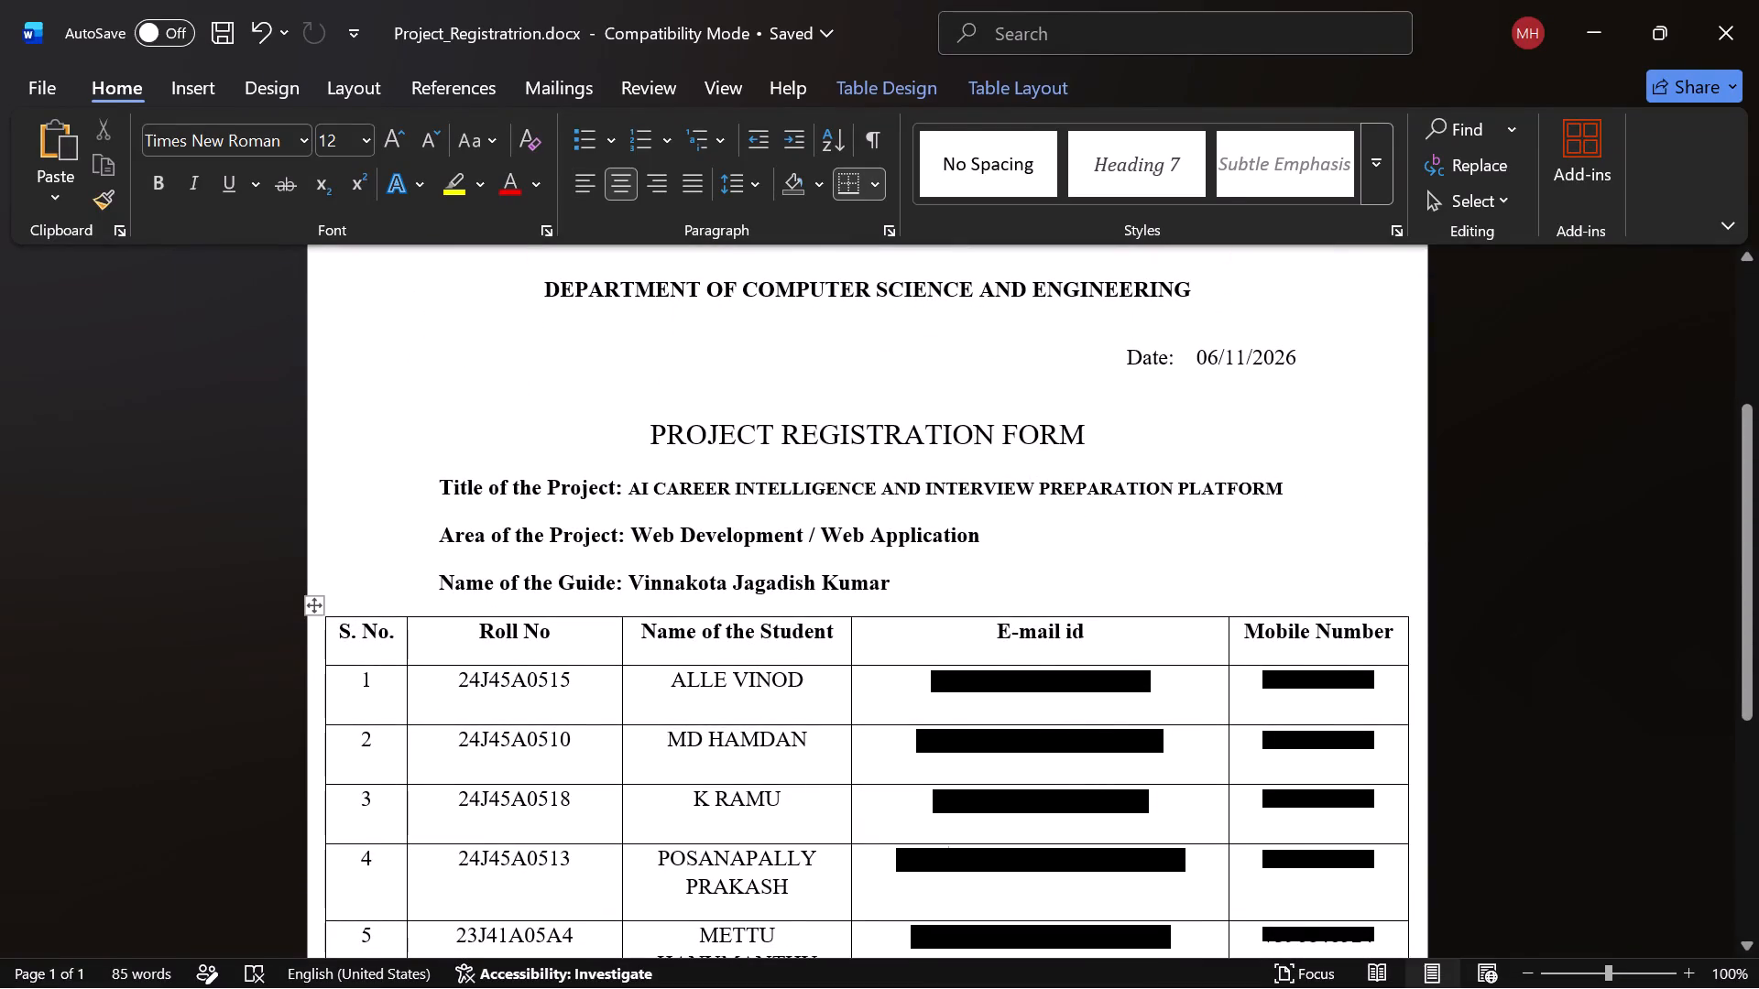
click(1068, 865)
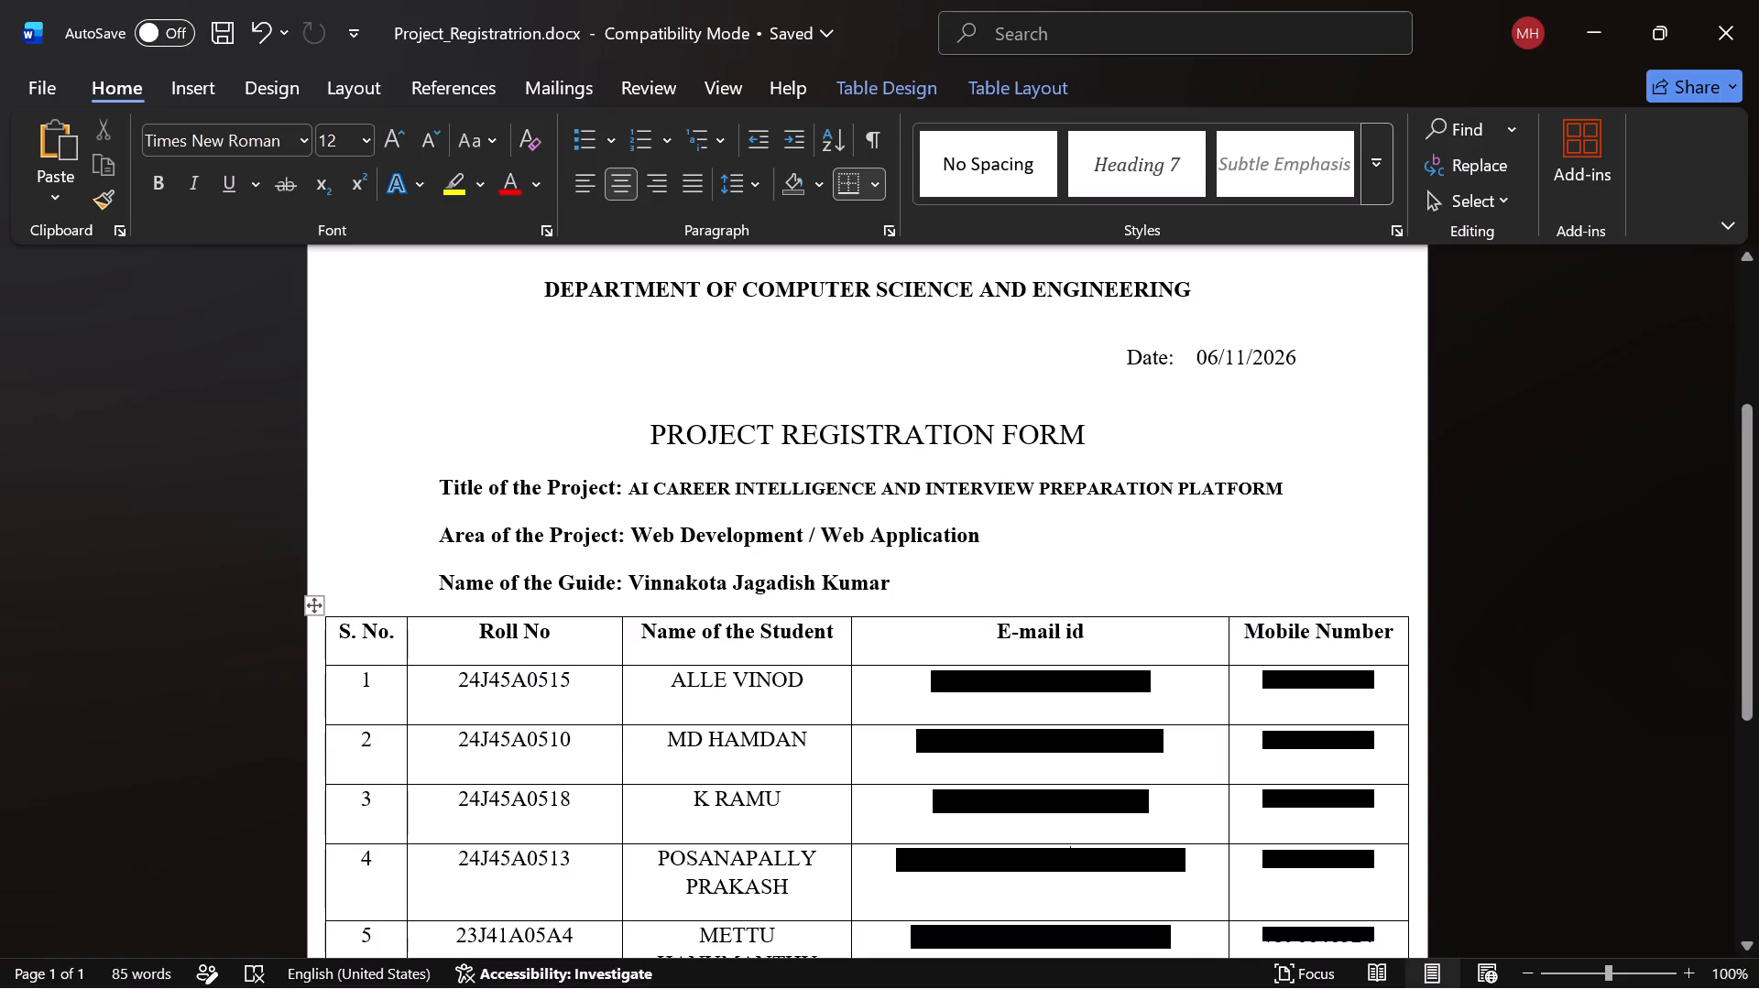
scroll(1068, 865, down, 2)
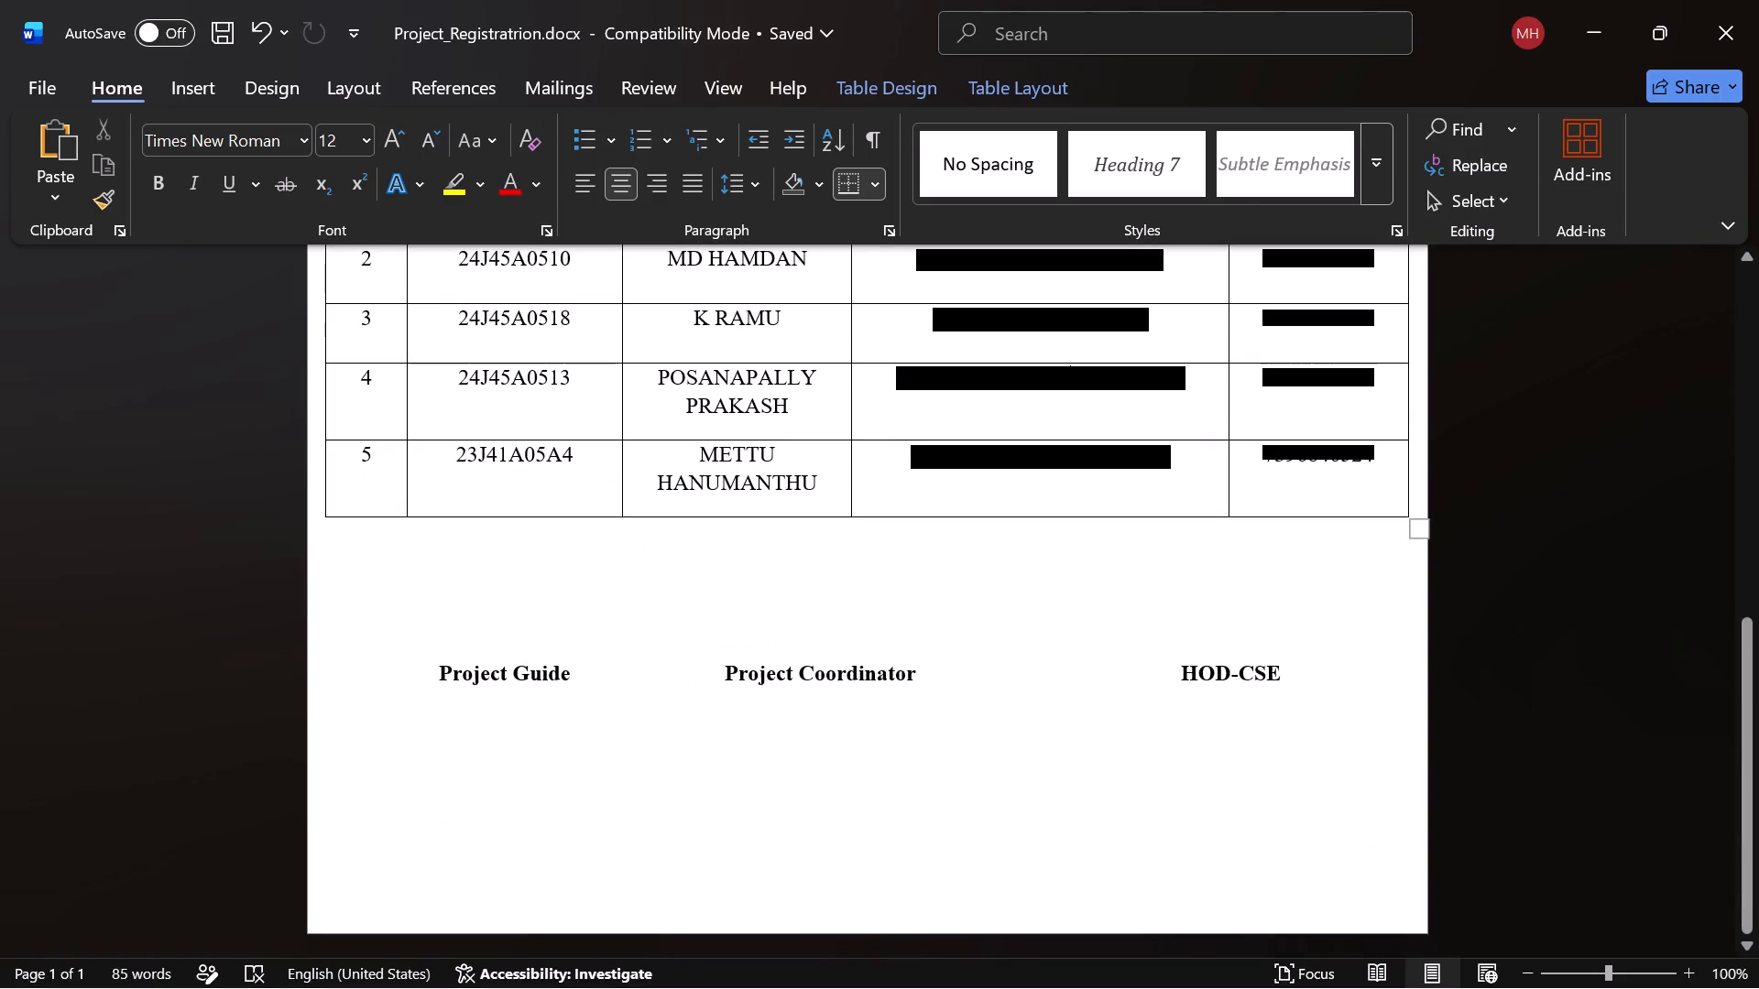
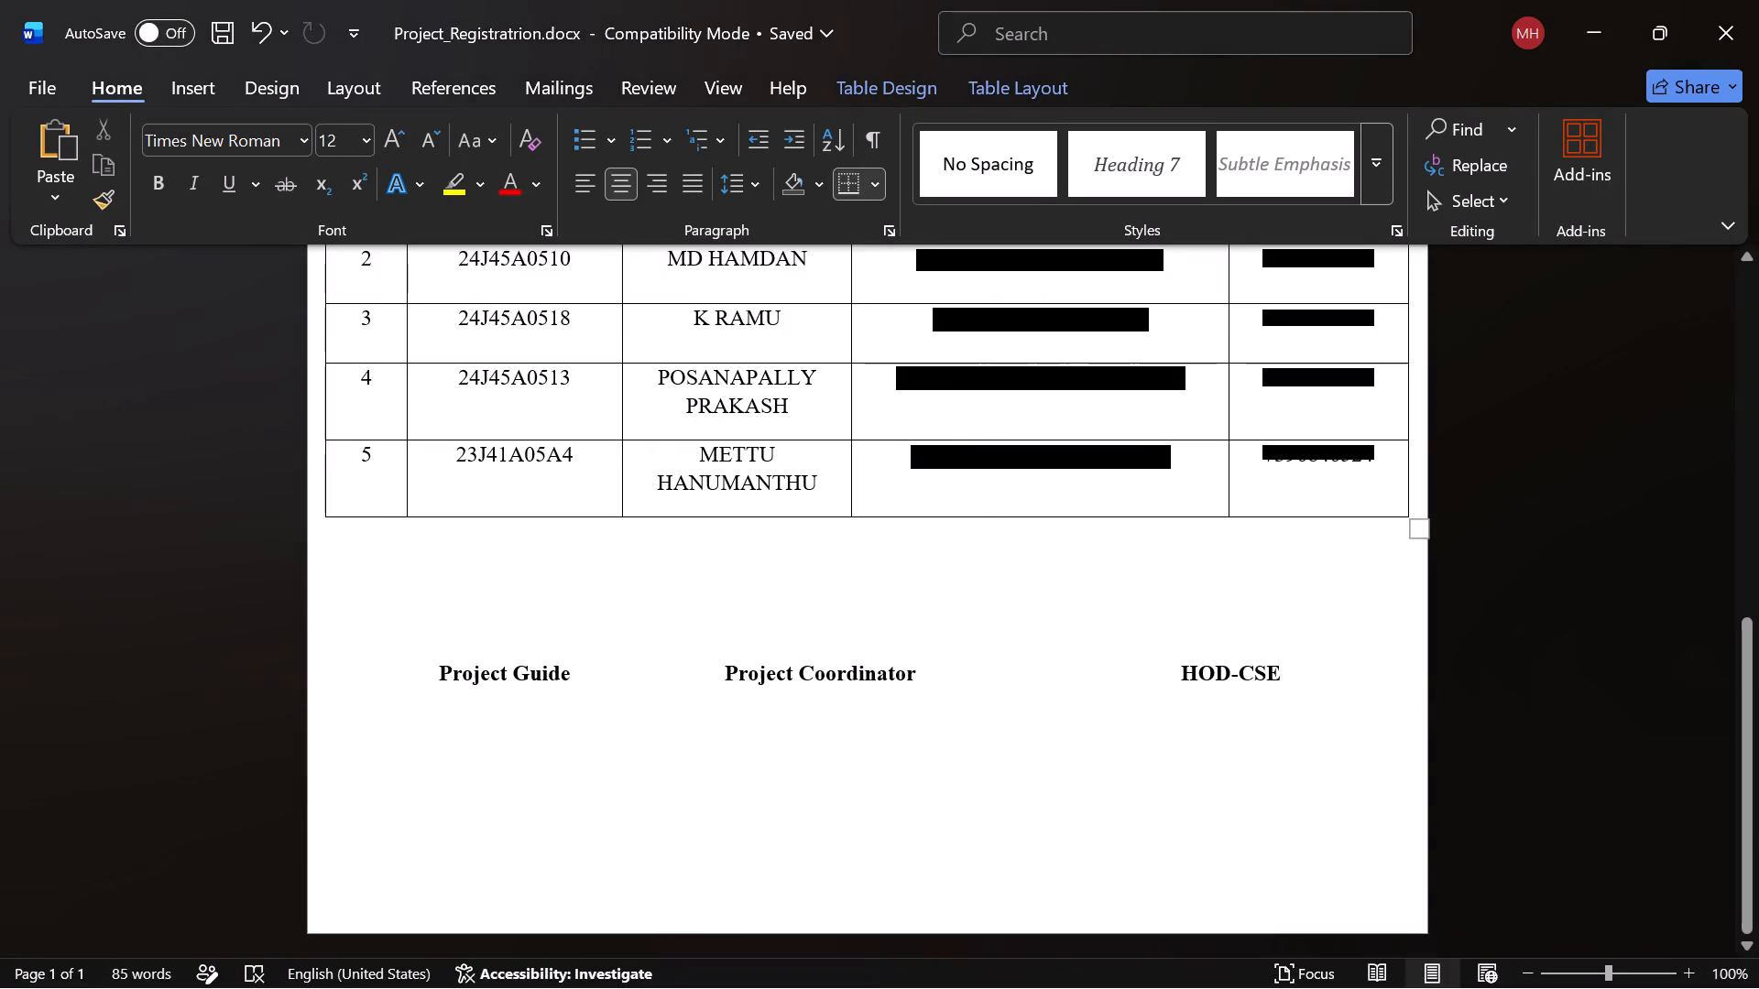
Insert the missing digits 23 in the e-mail id of the student in row 4 of the table.
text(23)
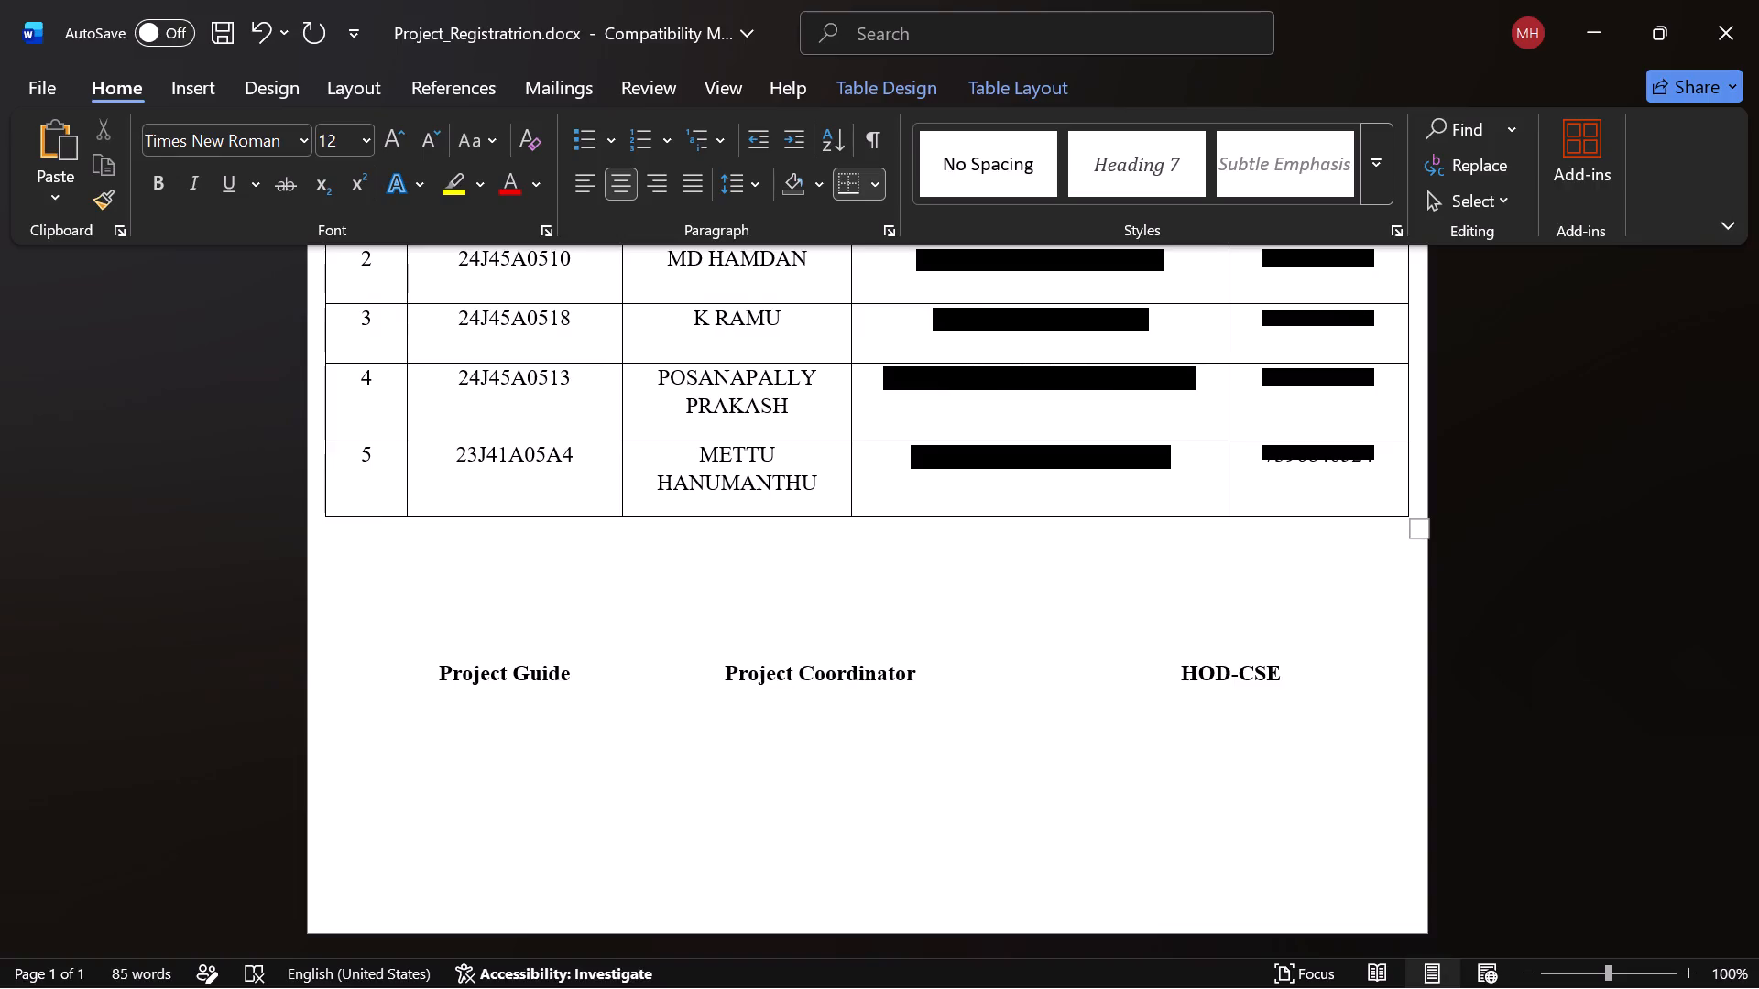
click(935, 586)
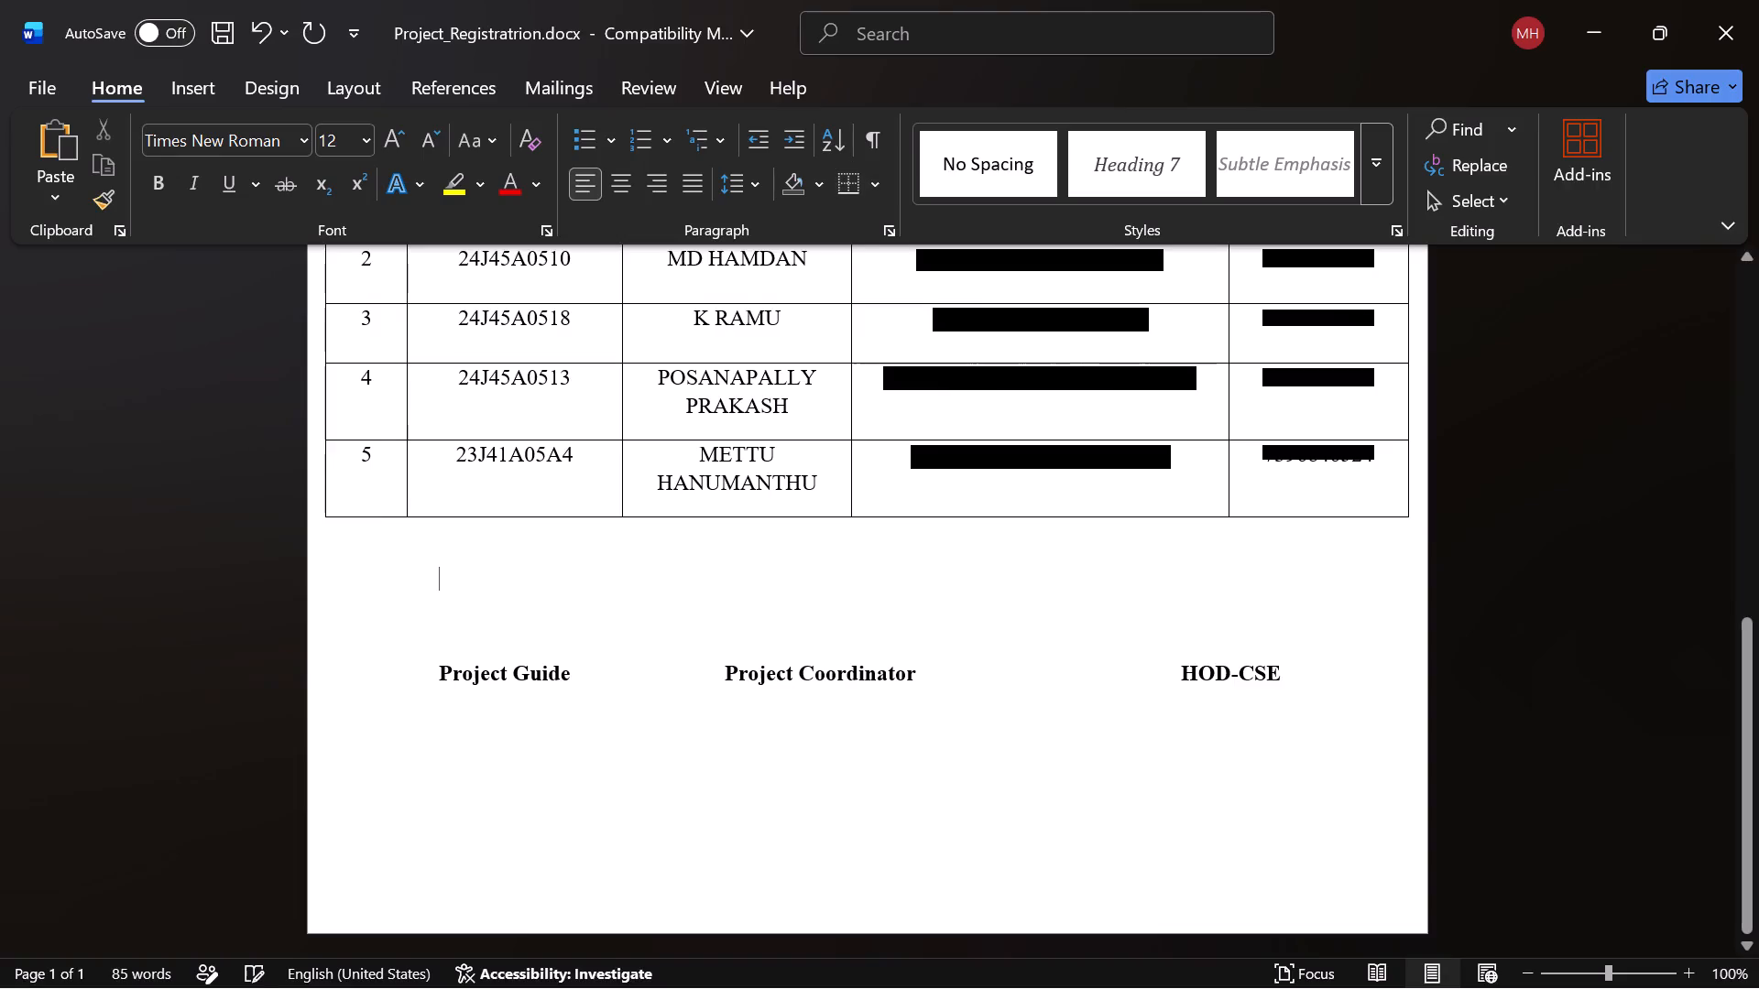
scroll(935, 586, up, 5)
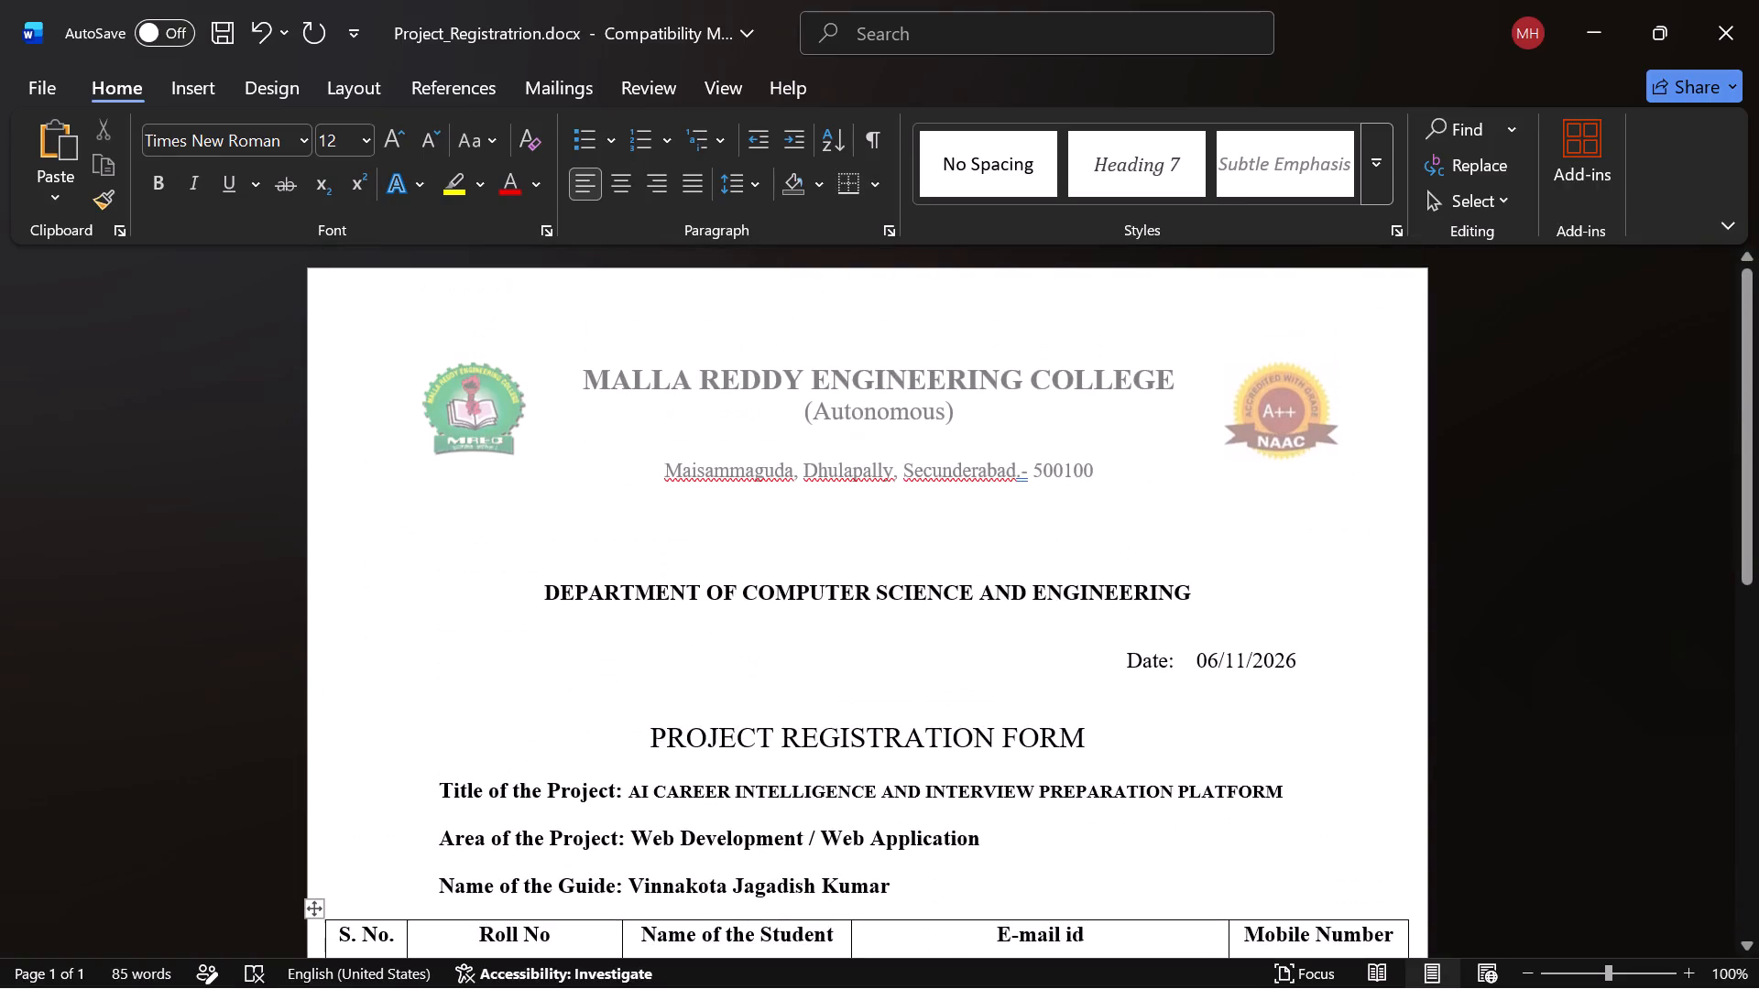
Save the edited project registration form under its existing file name.
key(ctrl+s)
Start a Save As of the project registration form and bring up the available save locations.
scroll(935, 586, down, 3)
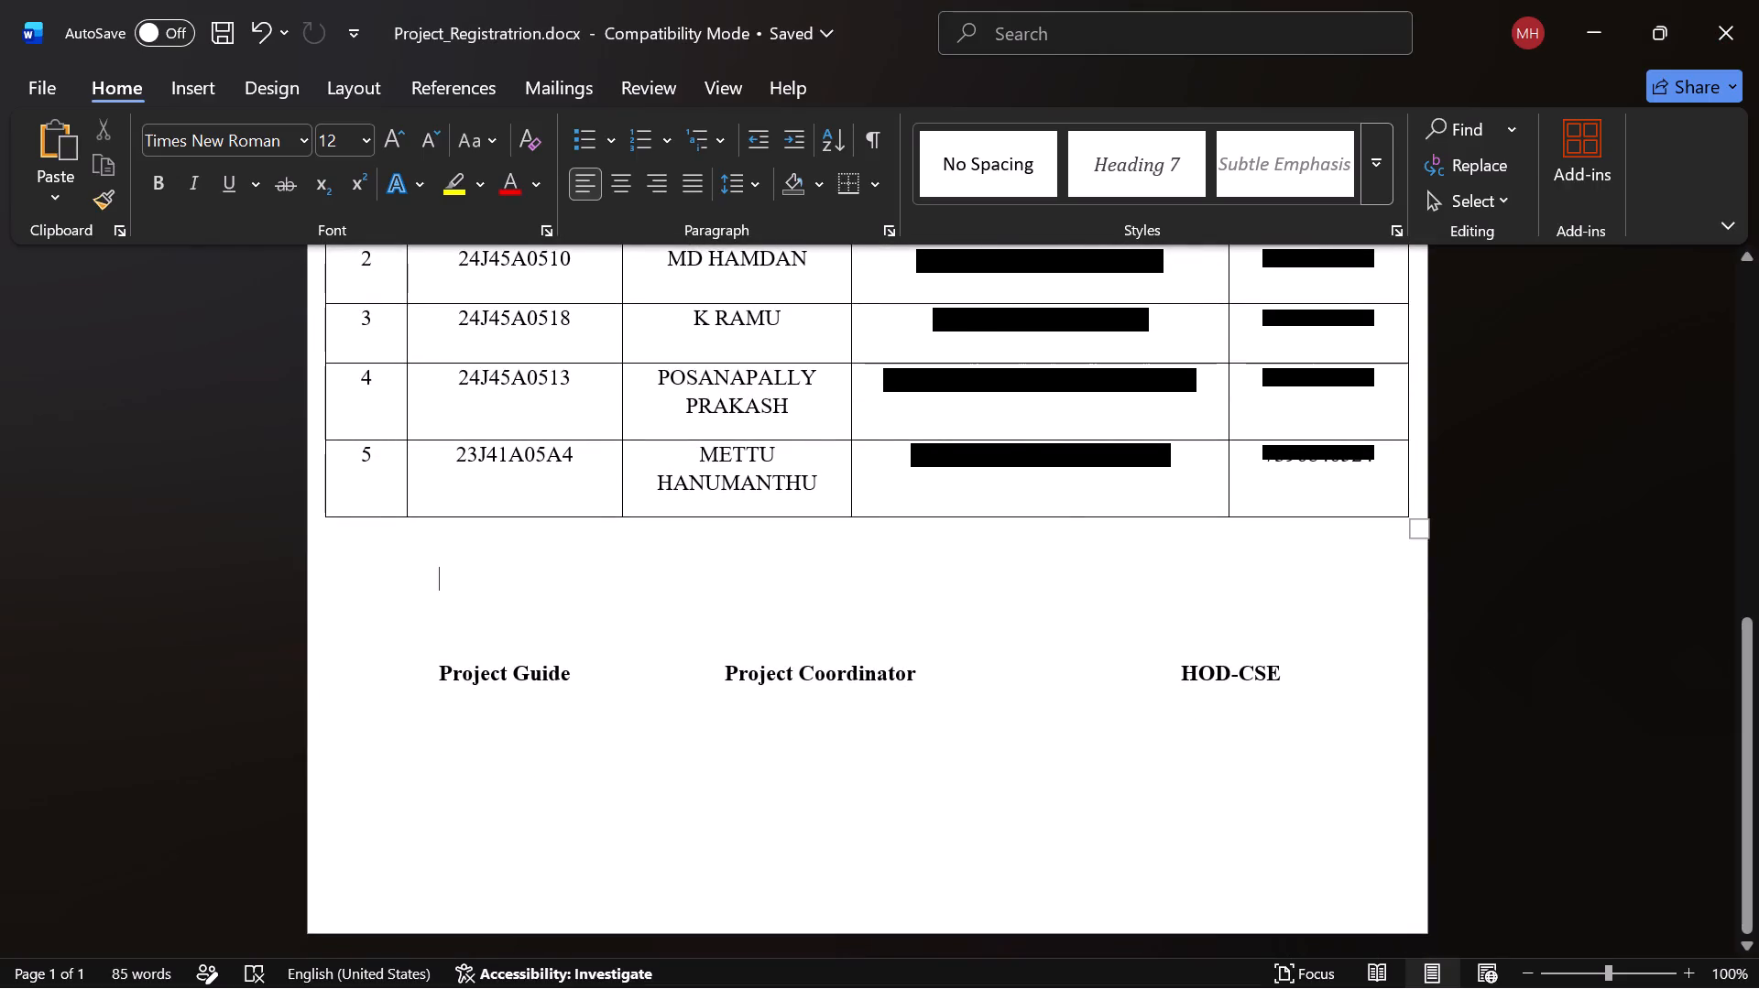
click(36, 71)
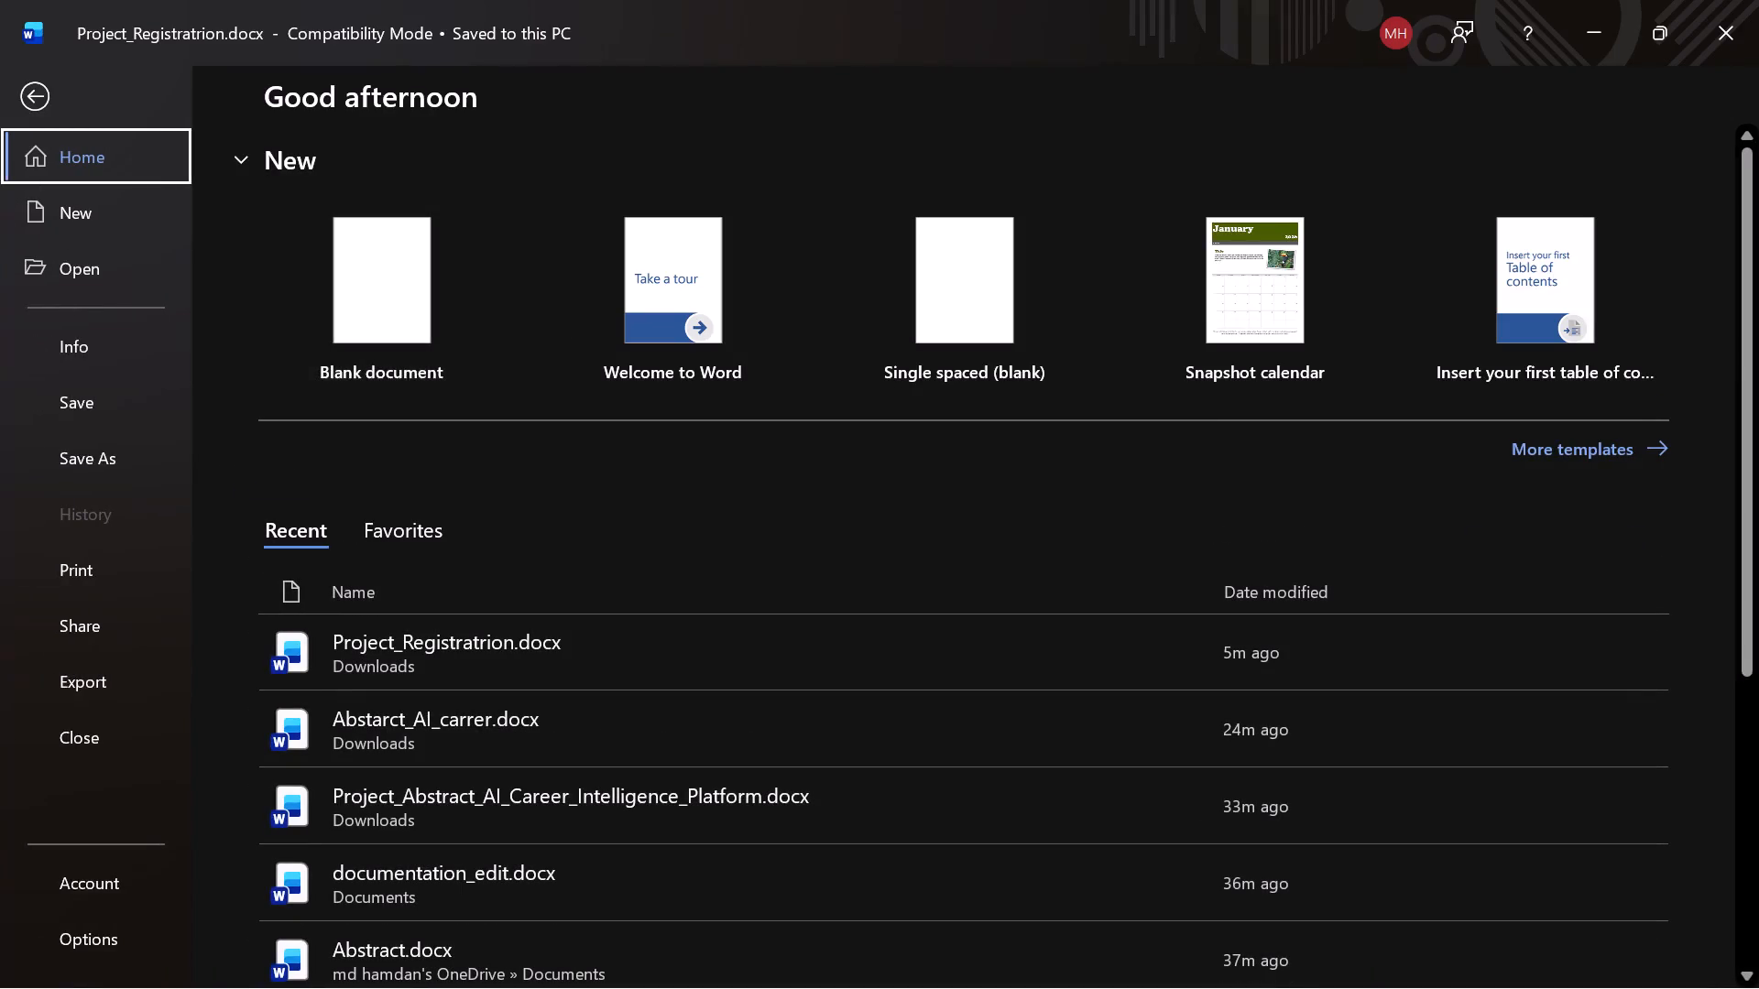
click(44, 458)
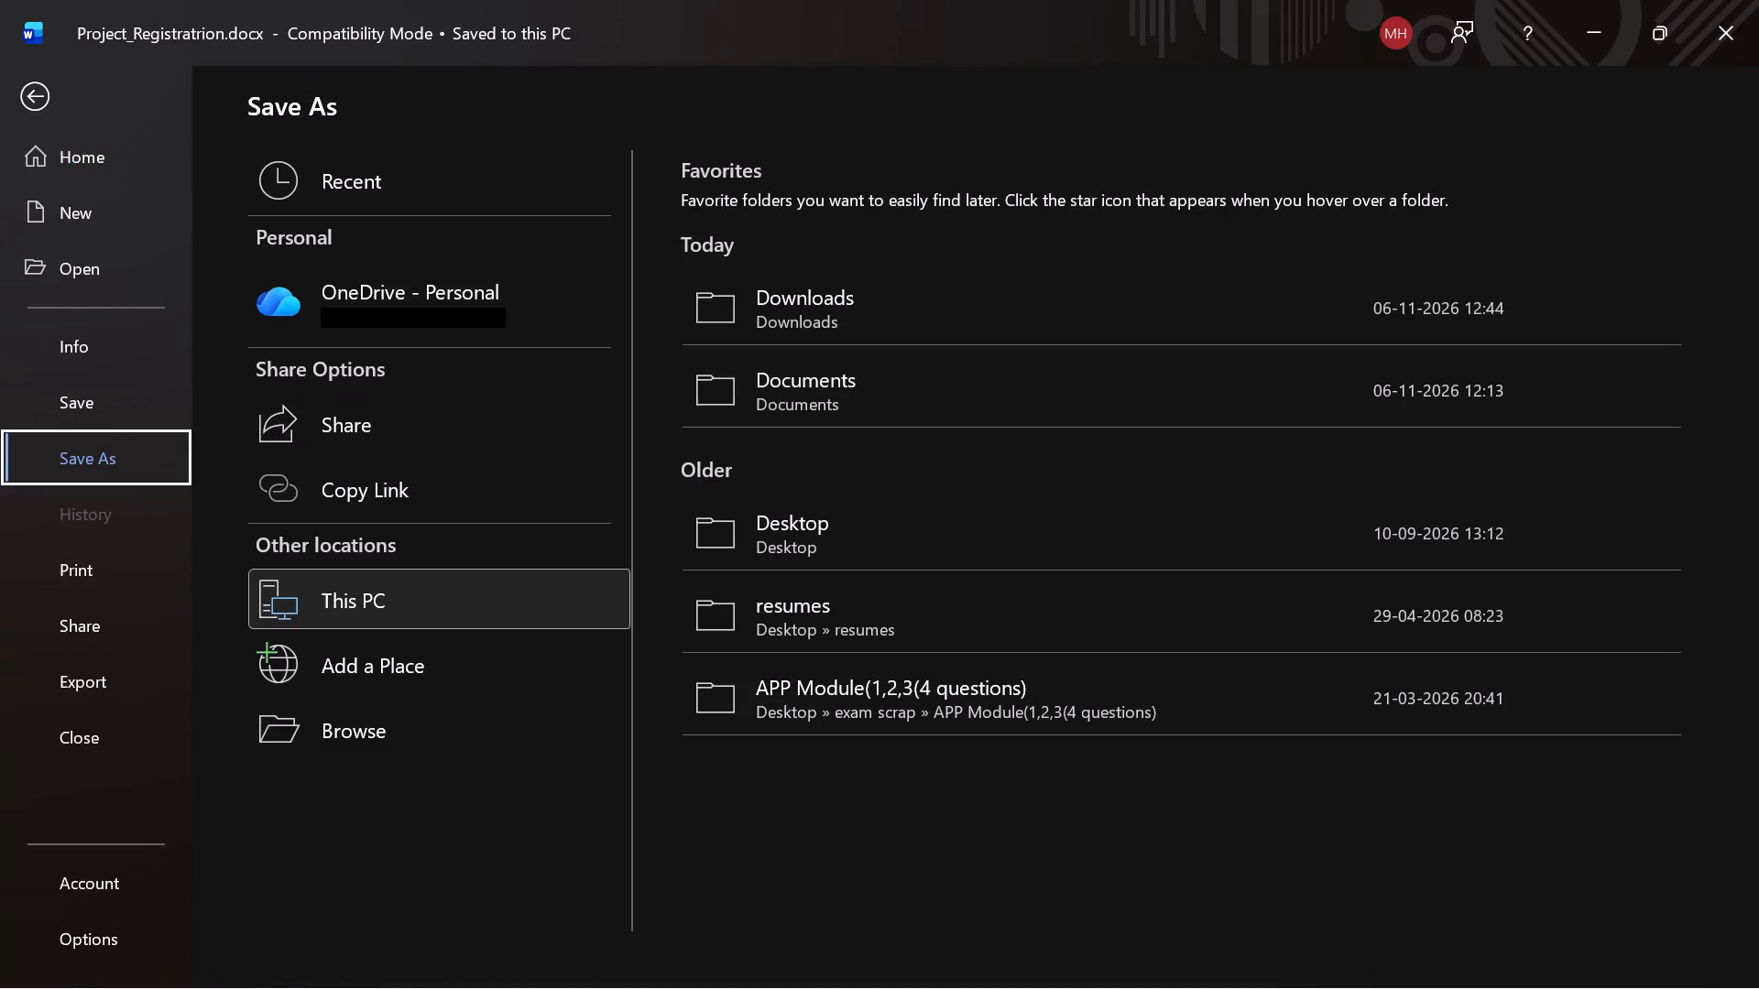
Save a PDF (*.pdf) copy of the project registration form in the Downloads folder, keeping its existing file name.
double_click(856, 342)
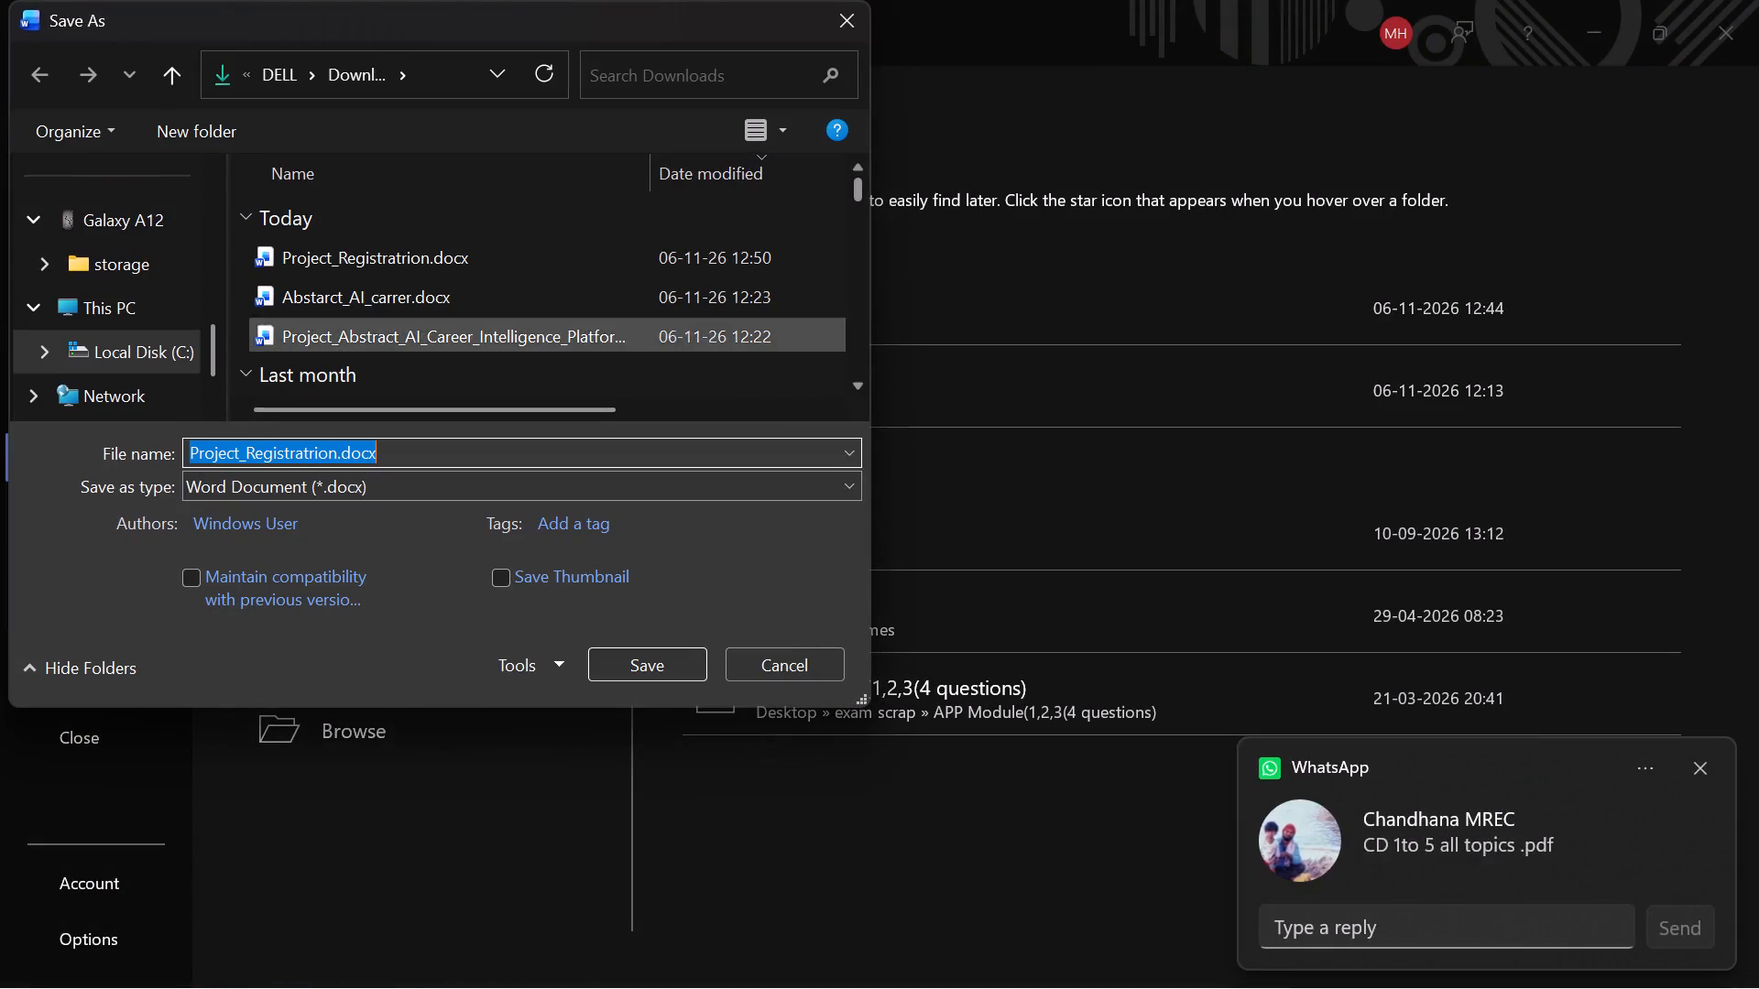
click(652, 493)
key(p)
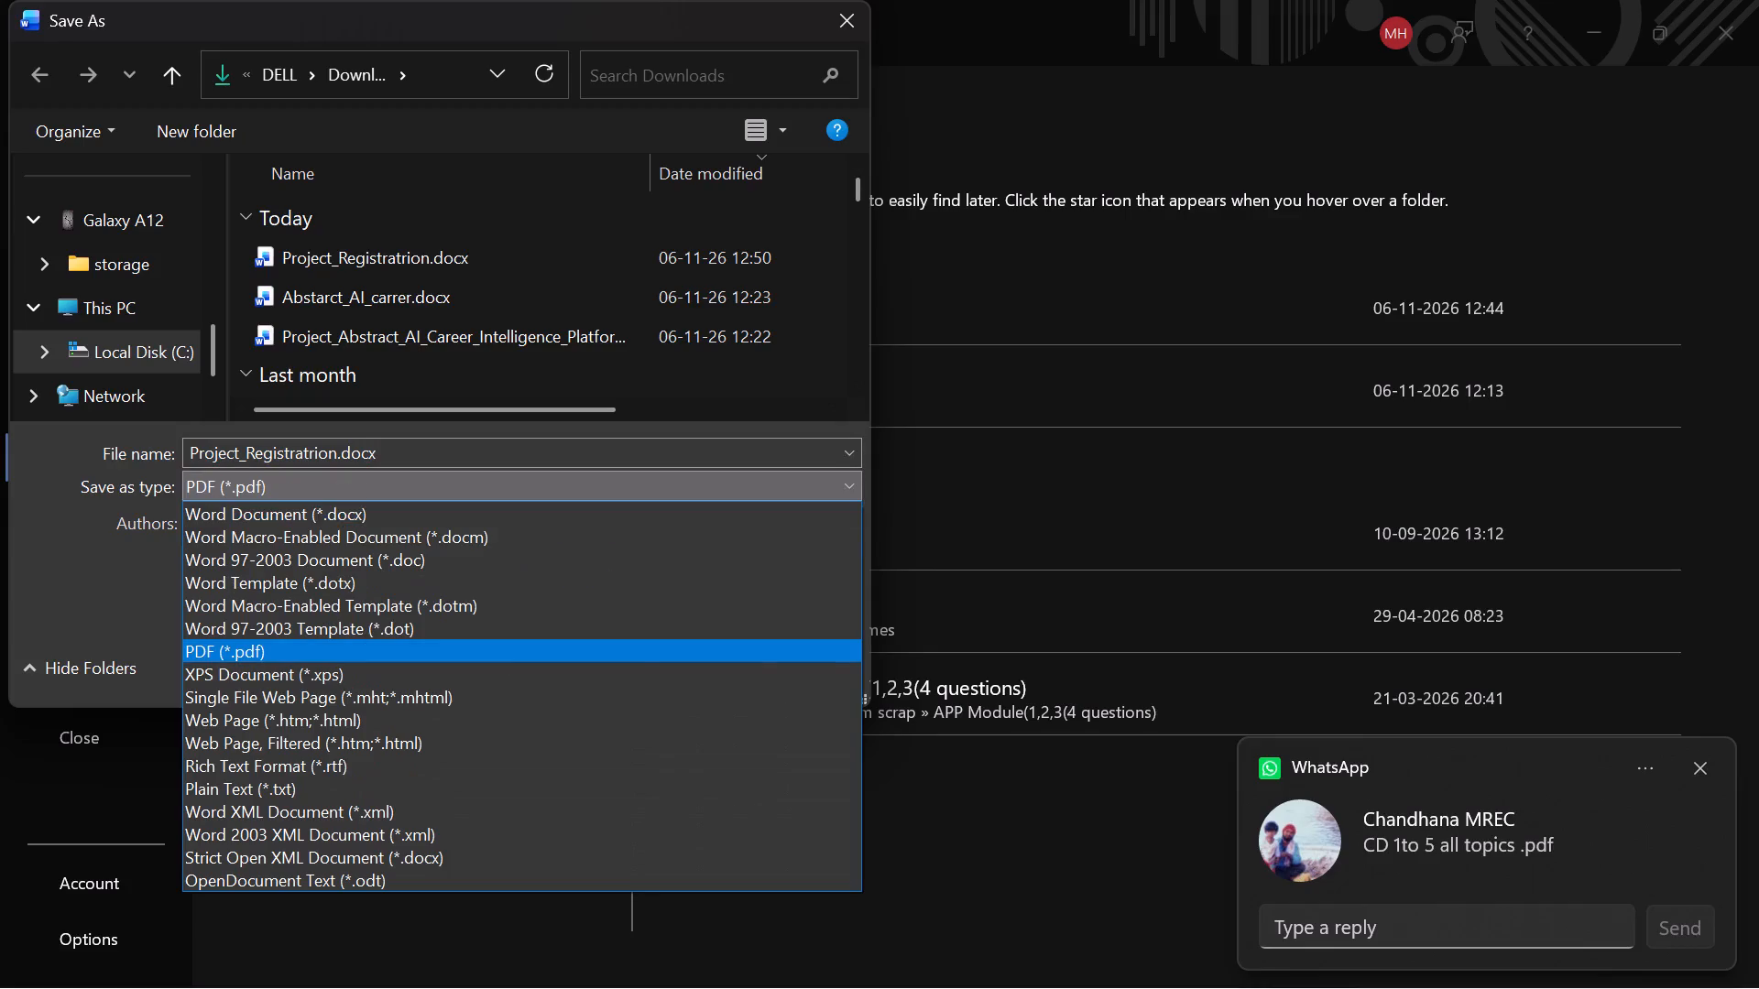
key(Return)
key(Return)
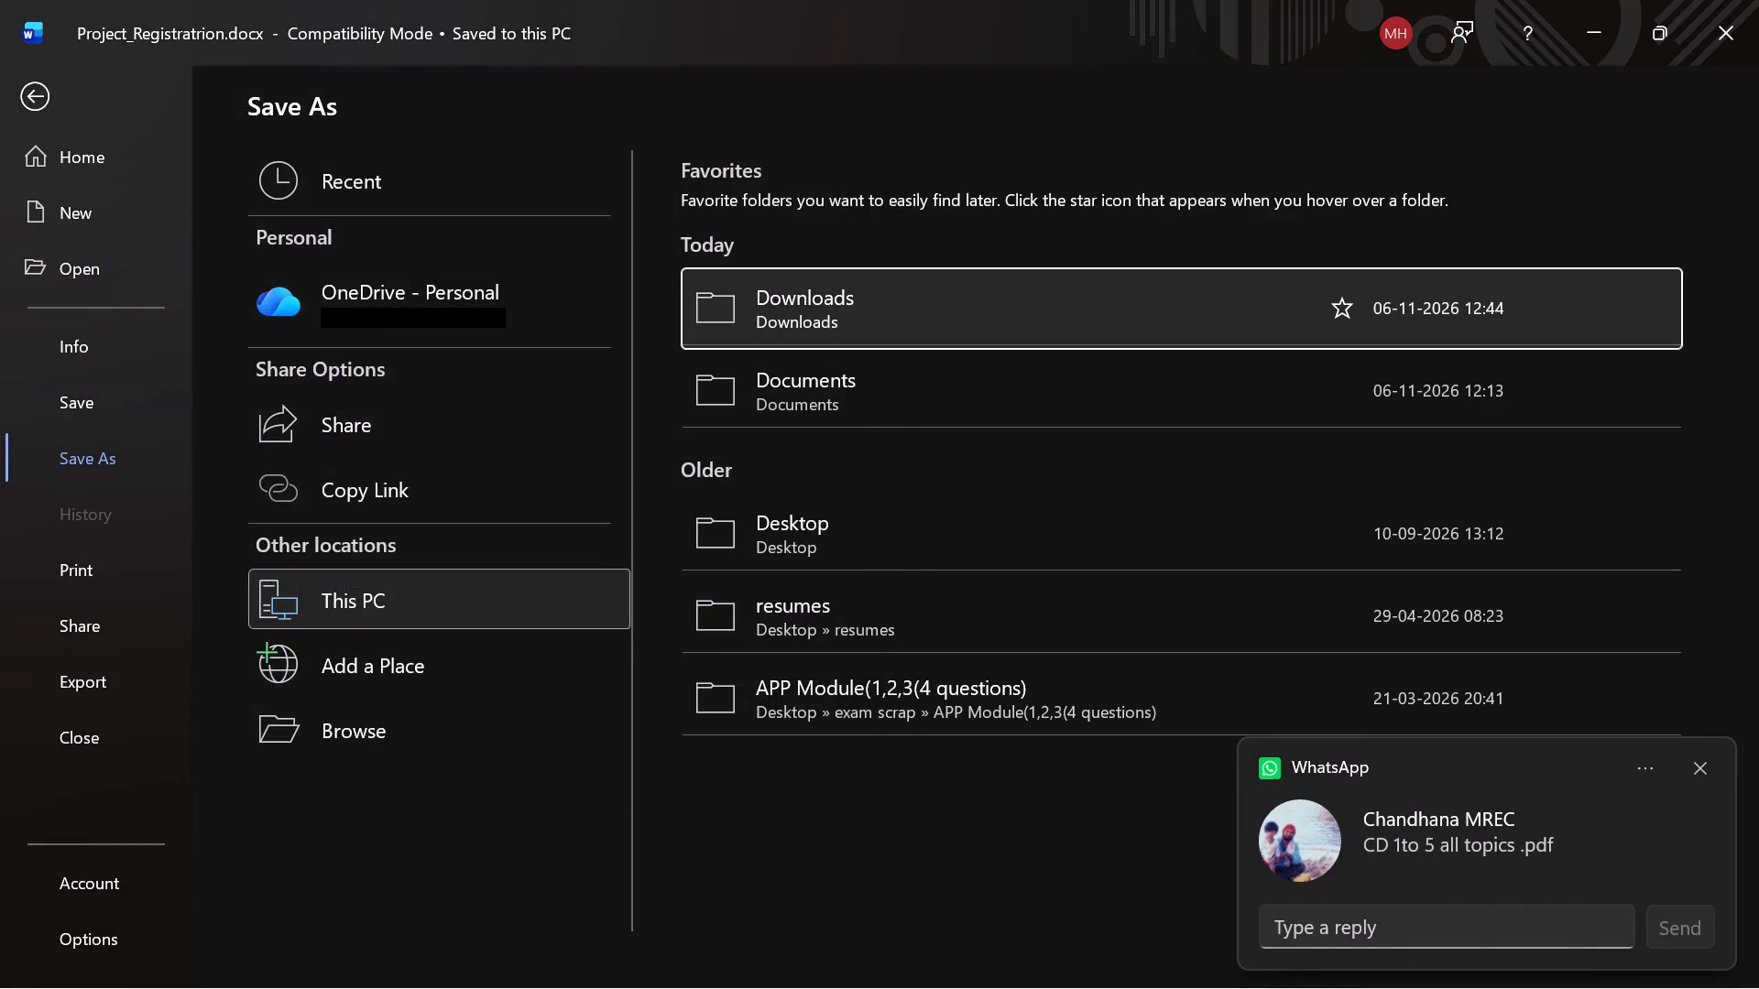